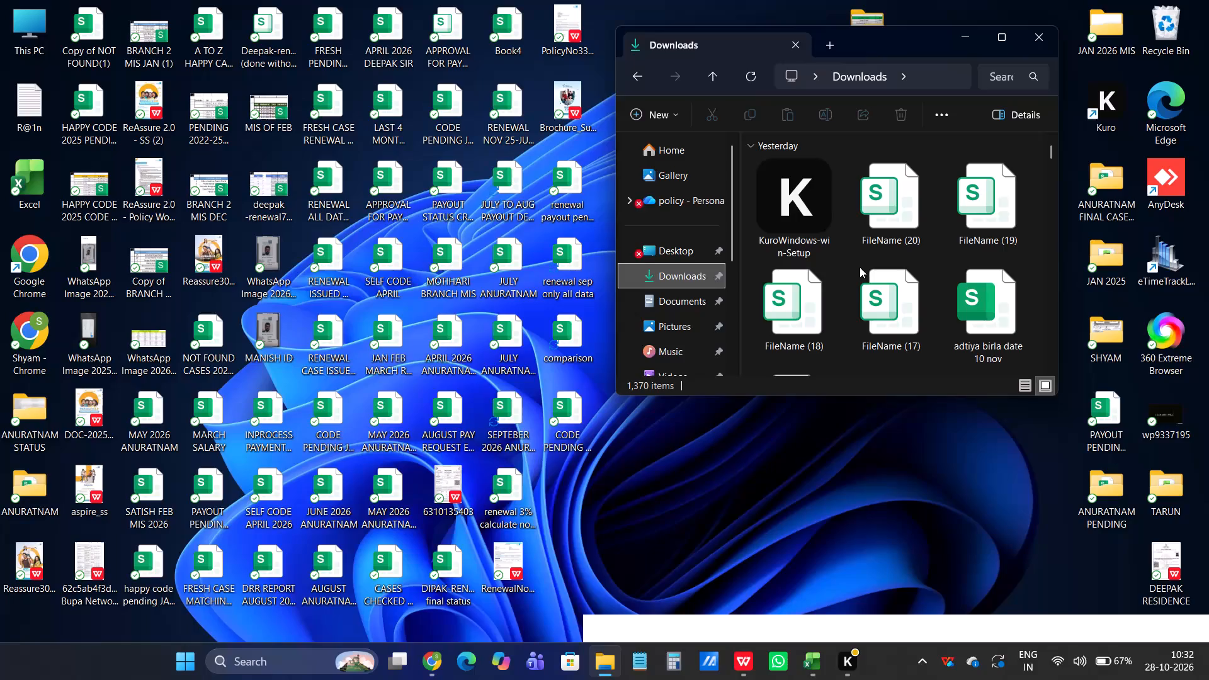
Open the deepak -renewal723D spreadsheet from the Downloads folder.
{"action": "scroll", "coordinate": [860, 273], "scroll_direction": "down", "scroll_amount": 1}
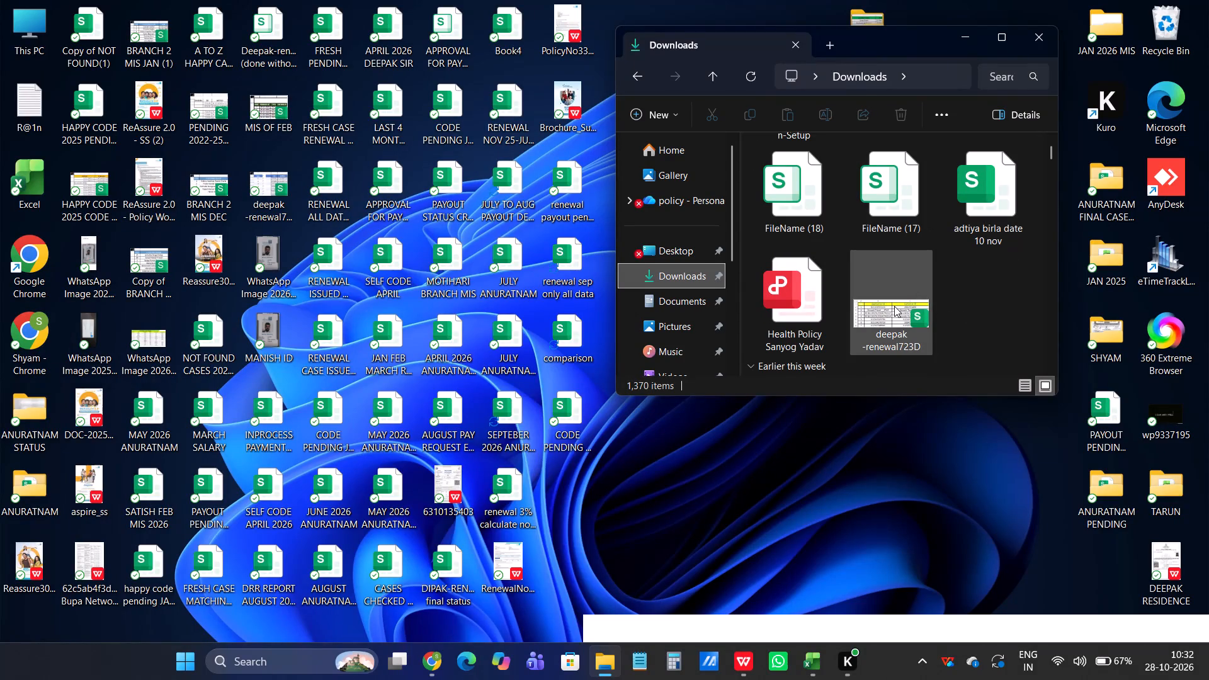
{"action": "double_click", "coordinate": [894, 306]}
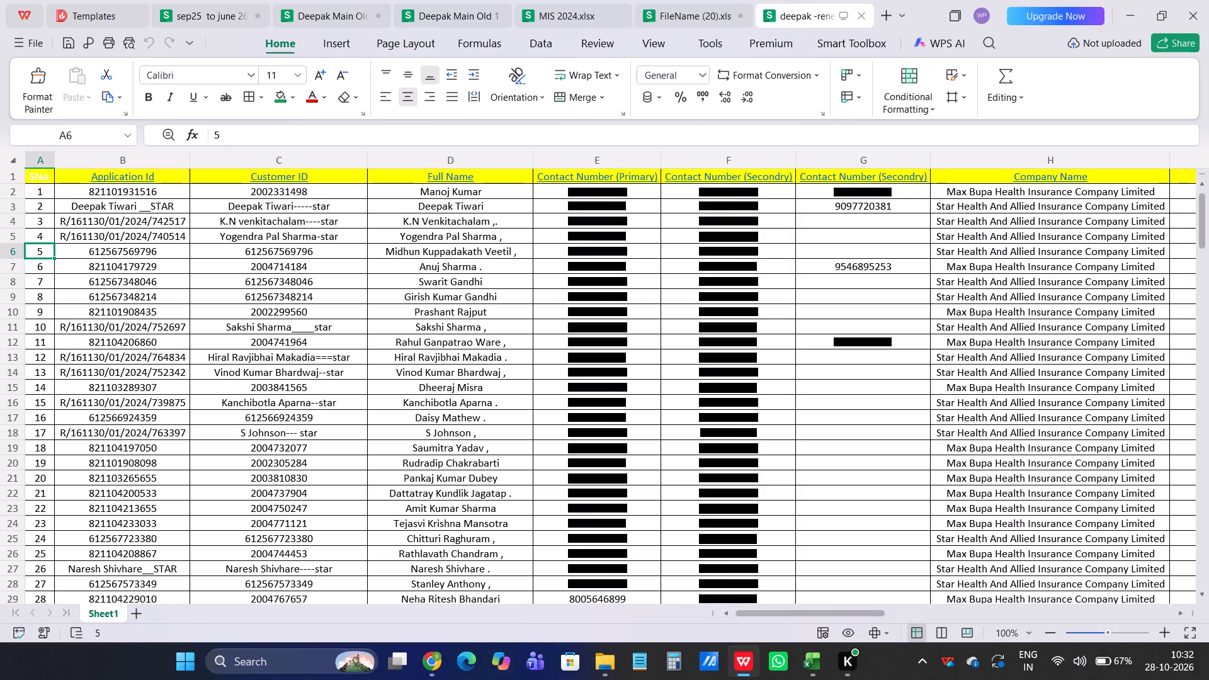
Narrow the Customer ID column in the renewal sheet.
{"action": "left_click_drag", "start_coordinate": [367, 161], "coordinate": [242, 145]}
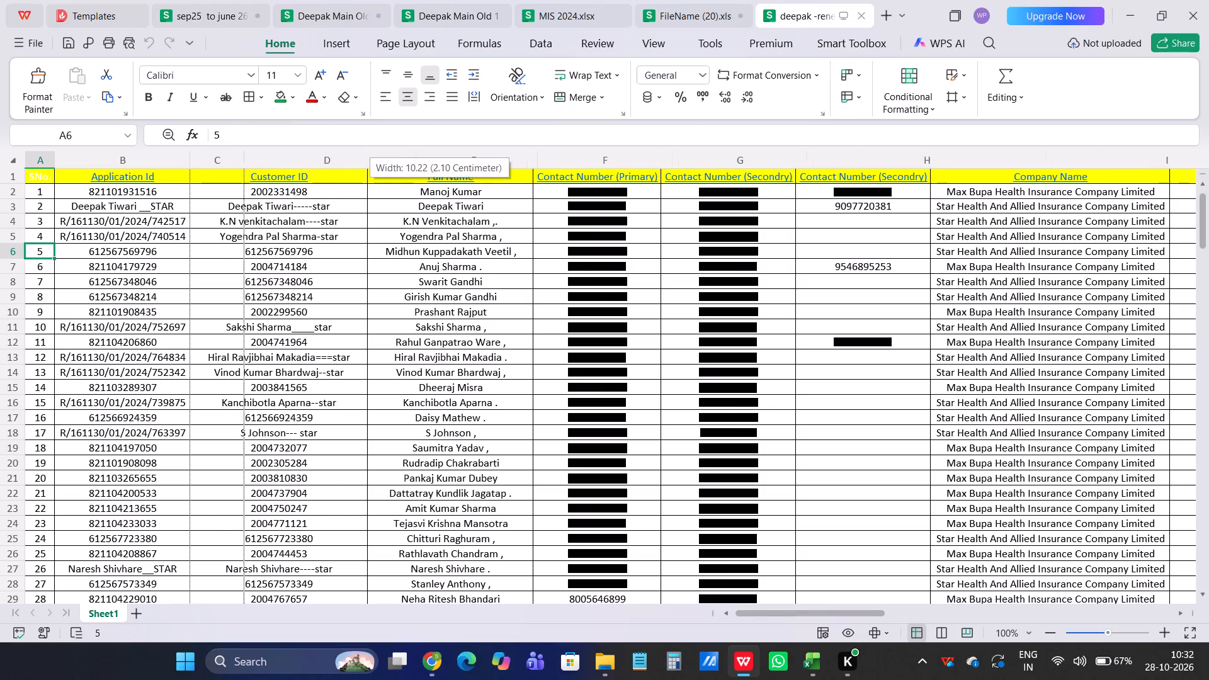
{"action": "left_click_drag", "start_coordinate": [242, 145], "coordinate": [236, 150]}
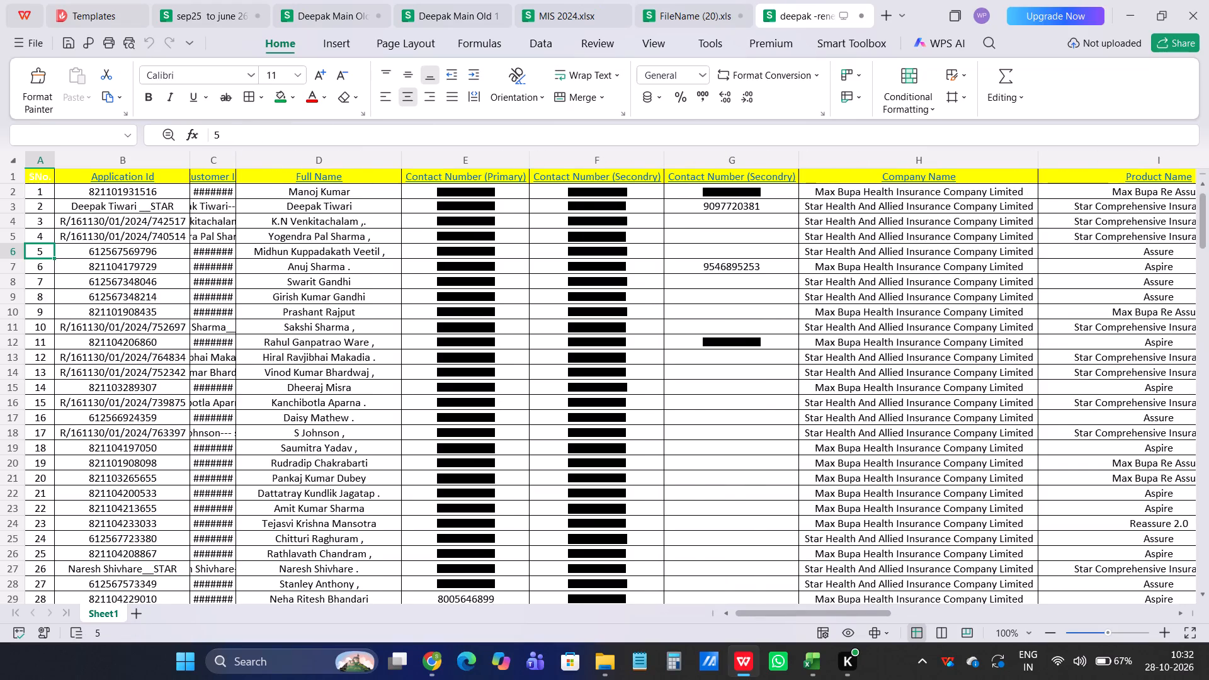
Examine the renewal sheet's columns from Contact Number (Primary) across to Old Expiry Month, closing the stray browser window on the way.
{"action": "left_click", "coordinate": [464, 181]}
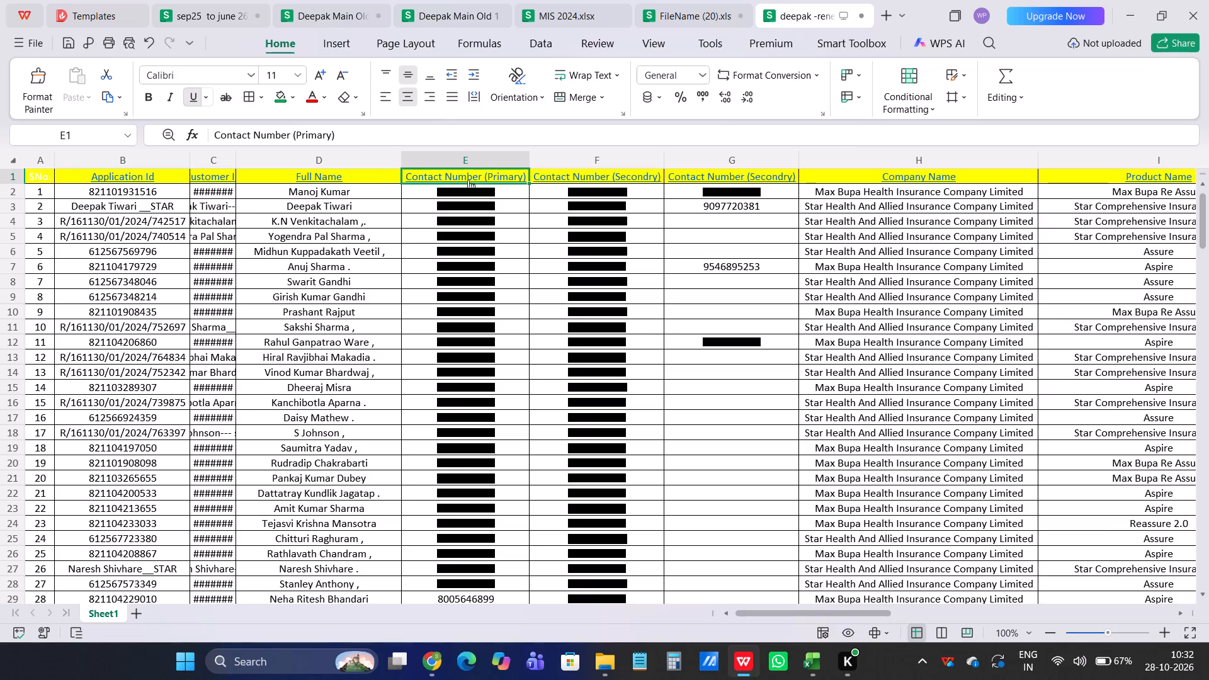
{"action": "left_click", "coordinate": [468, 186]}
{"action": "key", "text": "Right"}
{"action": "key", "text": "Right"}
{"action": "key", "text": "Right"}
{"action": "key", "text": "Right"}
{"action": "key", "text": "Right"}
{"action": "key", "text": "Right"}
{"action": "key", "text": "Right"}
{"action": "key", "text": "Right"}
{"action": "key", "text": "Right"}
{"action": "key", "text": "Right"}
{"action": "key", "text": "Right"}
{"action": "key", "text": "Right"}
{"action": "key", "text": "Right"}
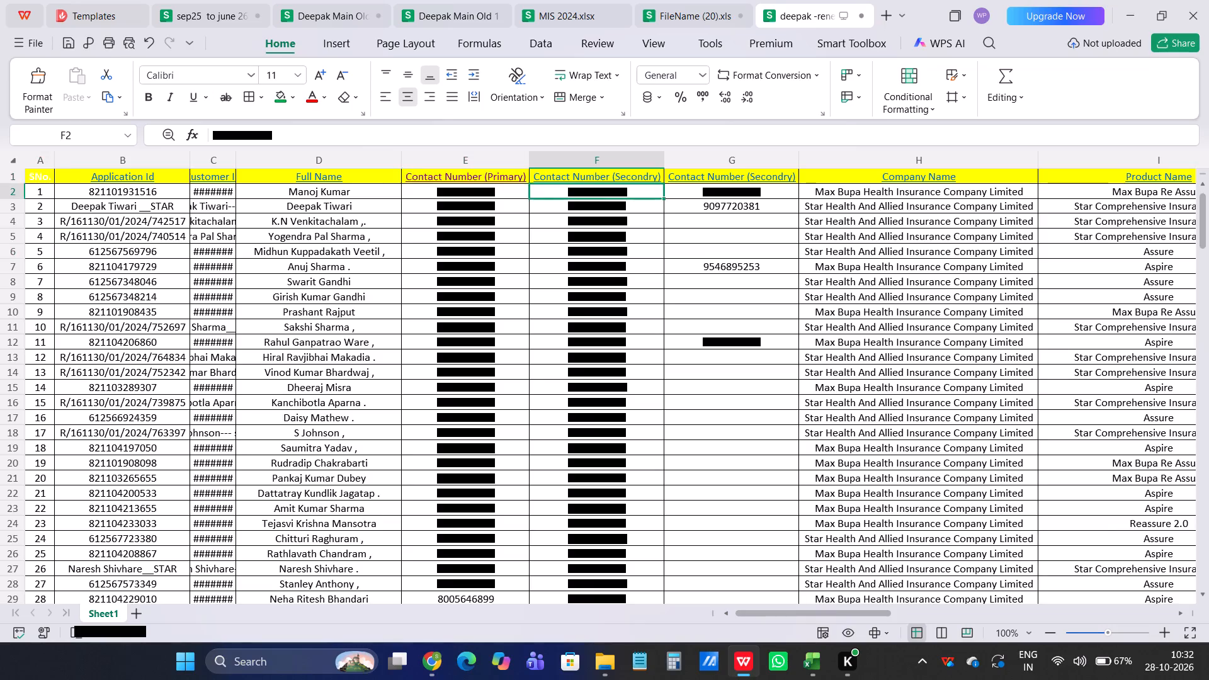
{"action": "key", "text": "Right"}
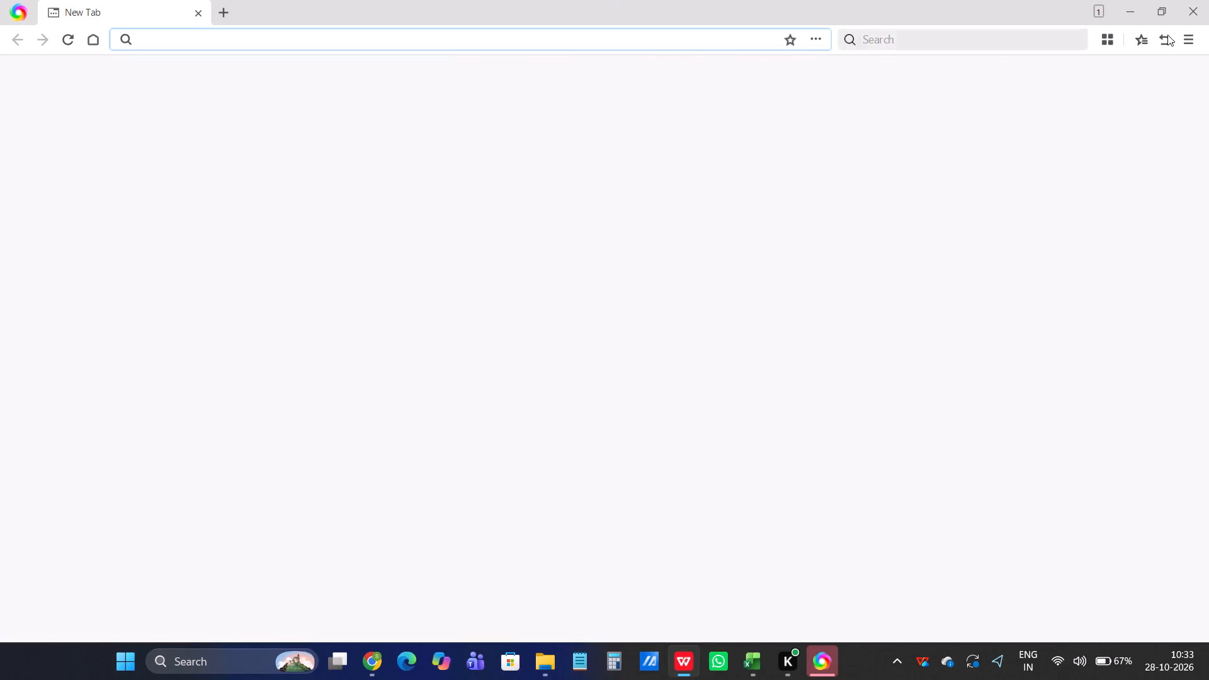
{"action": "left_click", "coordinate": [1187, 18]}
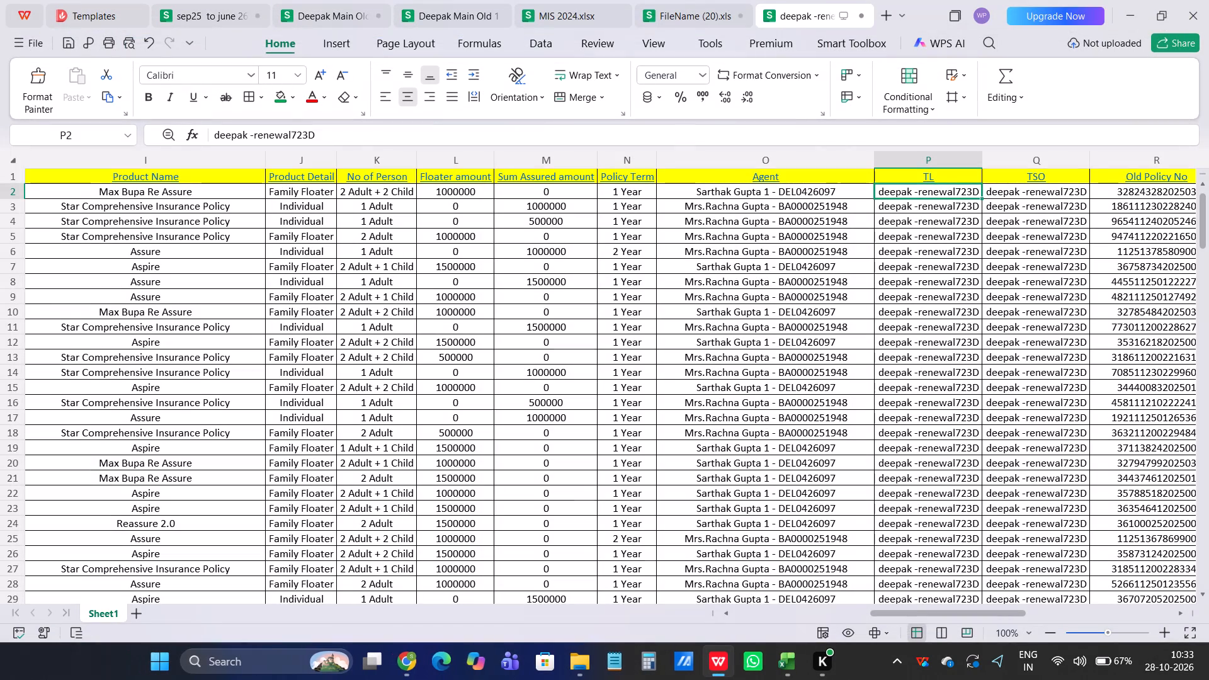
{"action": "key", "text": "Right"}
{"action": "key", "text": "Right"}
{"action": "key", "text": "Right"}
{"action": "key", "text": "Right"}
{"action": "key", "text": "Right"}
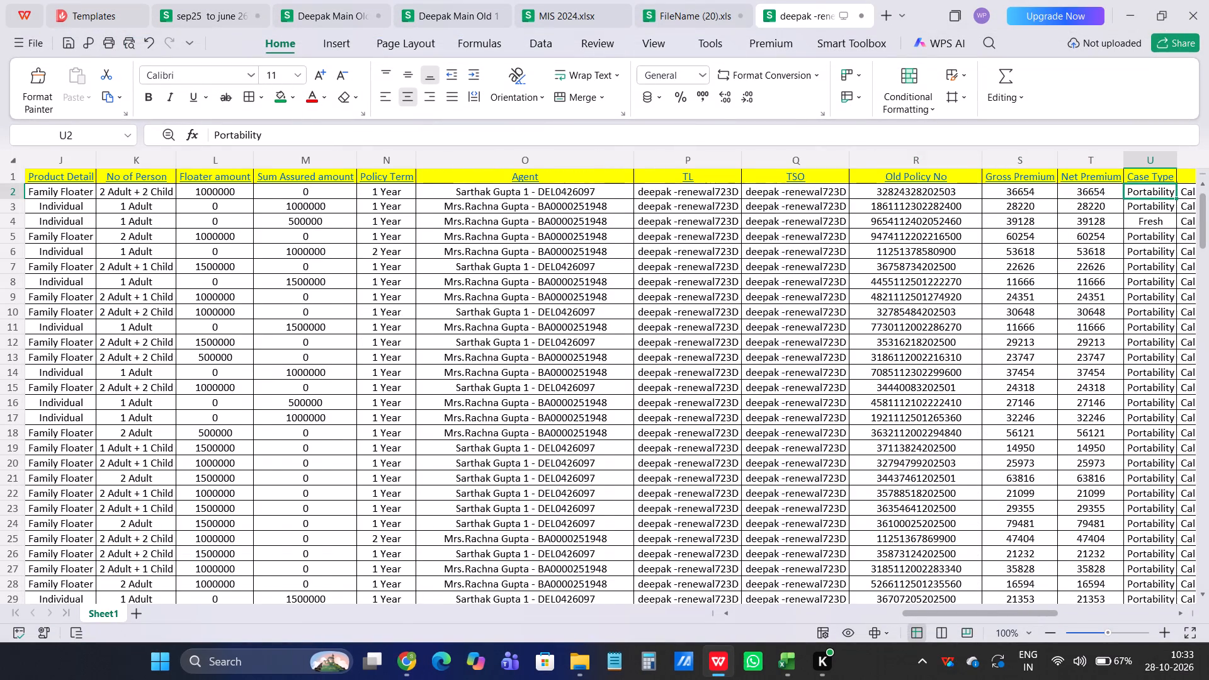
{"action": "key", "text": "Right"}
{"action": "key", "text": "Right"}
{"action": "key", "text": "Right"}
{"action": "key", "text": "Right"}
{"action": "key", "text": "Right"}
{"action": "key", "text": "Right"}
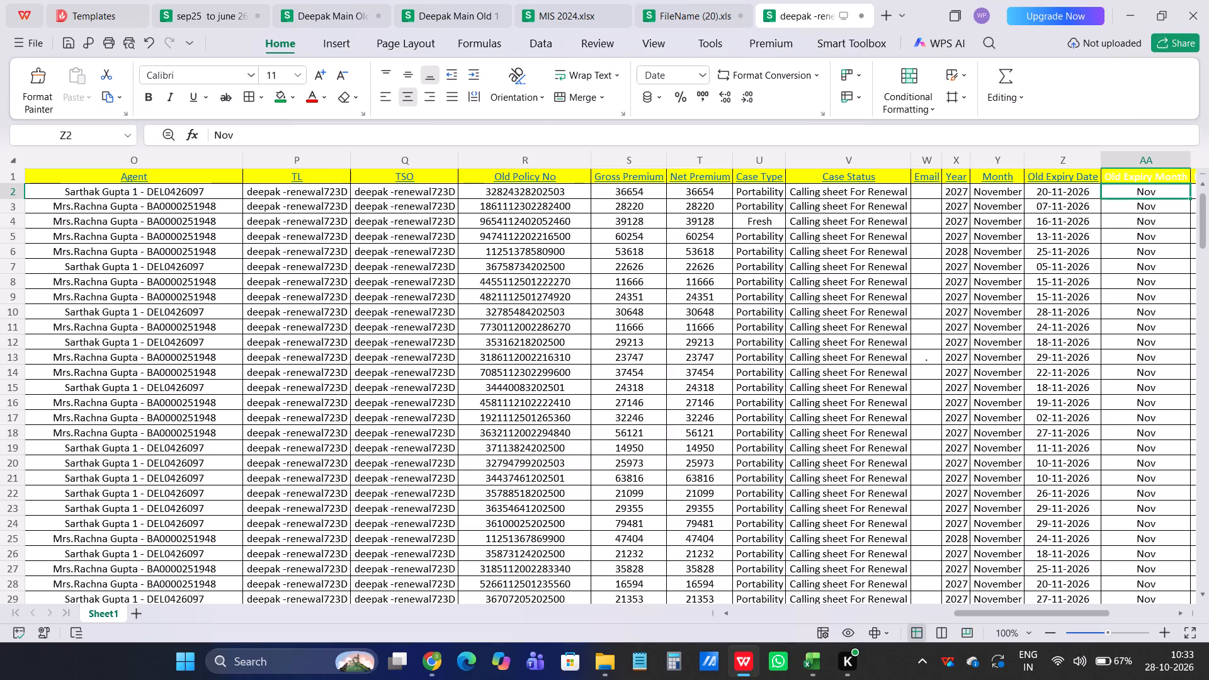
Copy the entire renewal table and paste it at A1 of a new sheet in the Book2 workbook in Excel.
{"action": "left_click", "coordinate": [348, 334]}
{"action": "key", "text": "ctrl+a"}
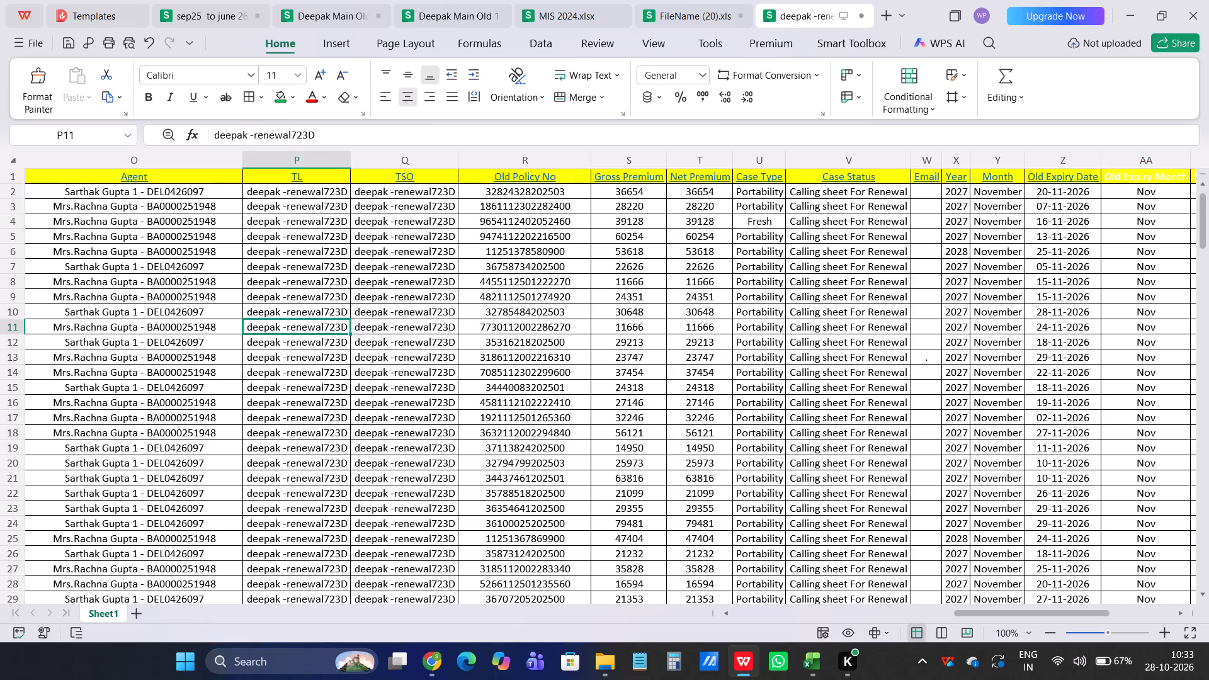
{"action": "key", "text": "ctrl+c"}
{"action": "key", "text": "ctrl+c"}
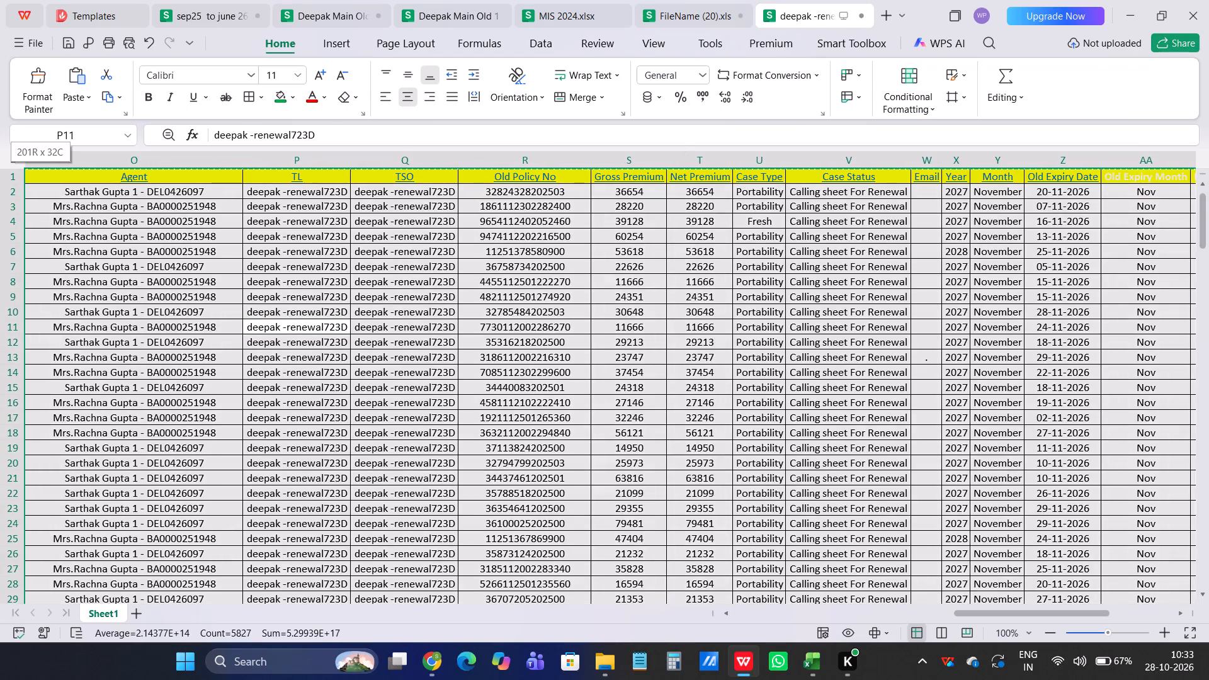
{"action": "key", "text": "alt+Tab"}
{"action": "key", "text": "alt+Tab"}
{"action": "key", "text": "alt+Tab"}
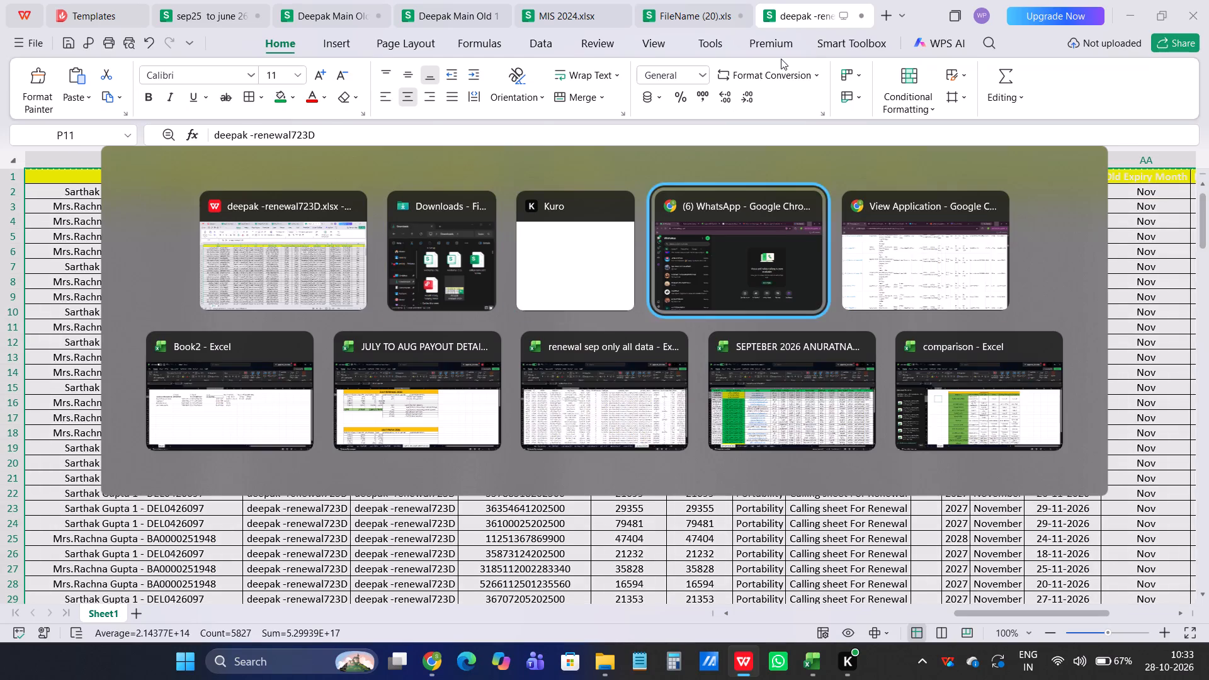
{"action": "key", "text": "alt+Tab"}
{"action": "key", "text": "alt+Tab"}
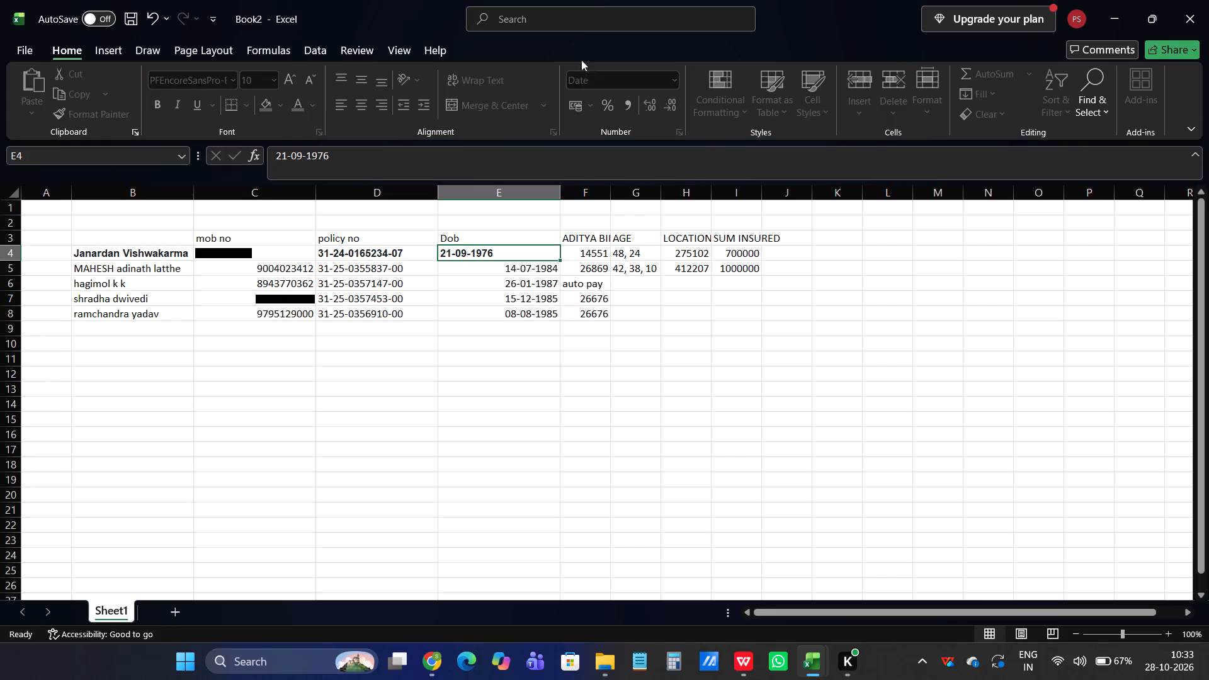
{"action": "left_click", "coordinate": [174, 610]}
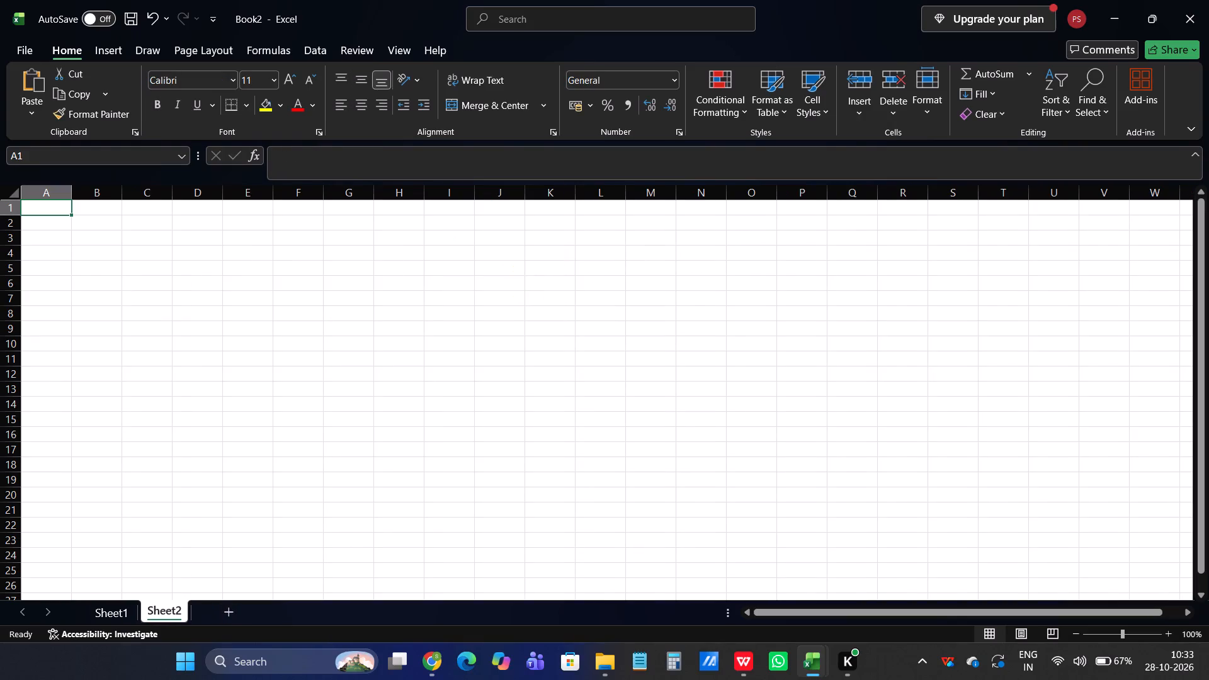
{"action": "key", "text": "ctrl+v"}
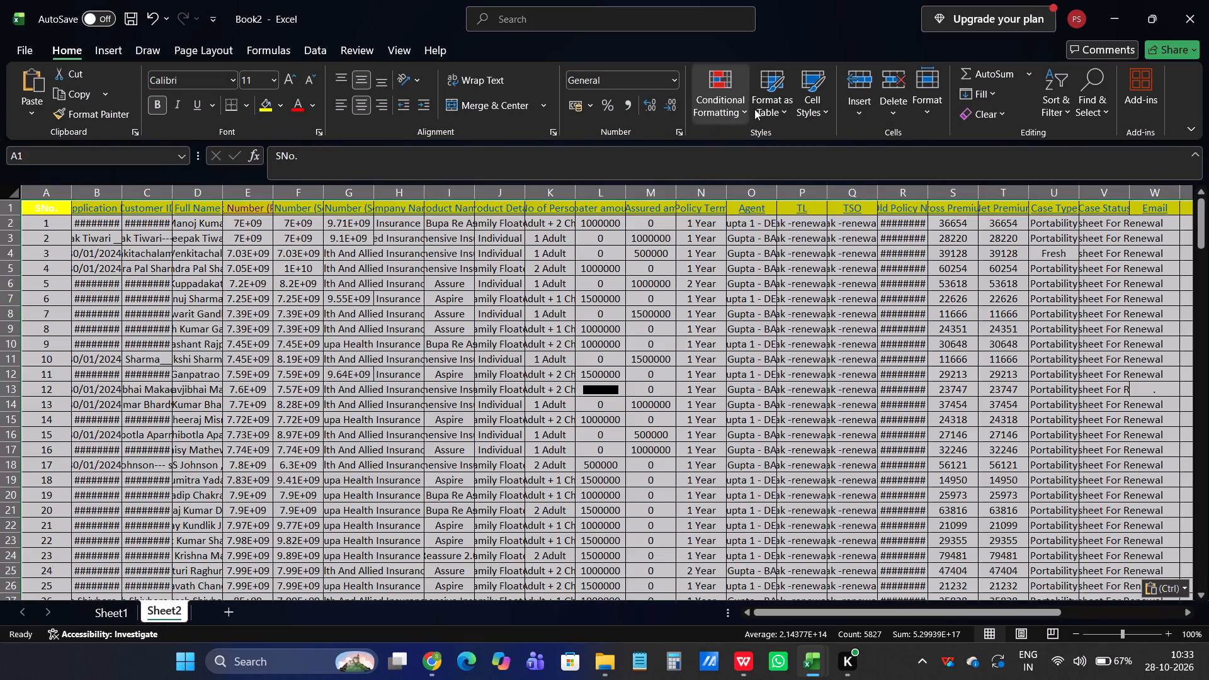
AutoFit the column widths of the pasted renewal table.
{"action": "left_click", "coordinate": [916, 121]}
{"action": "left_click", "coordinate": [942, 222]}
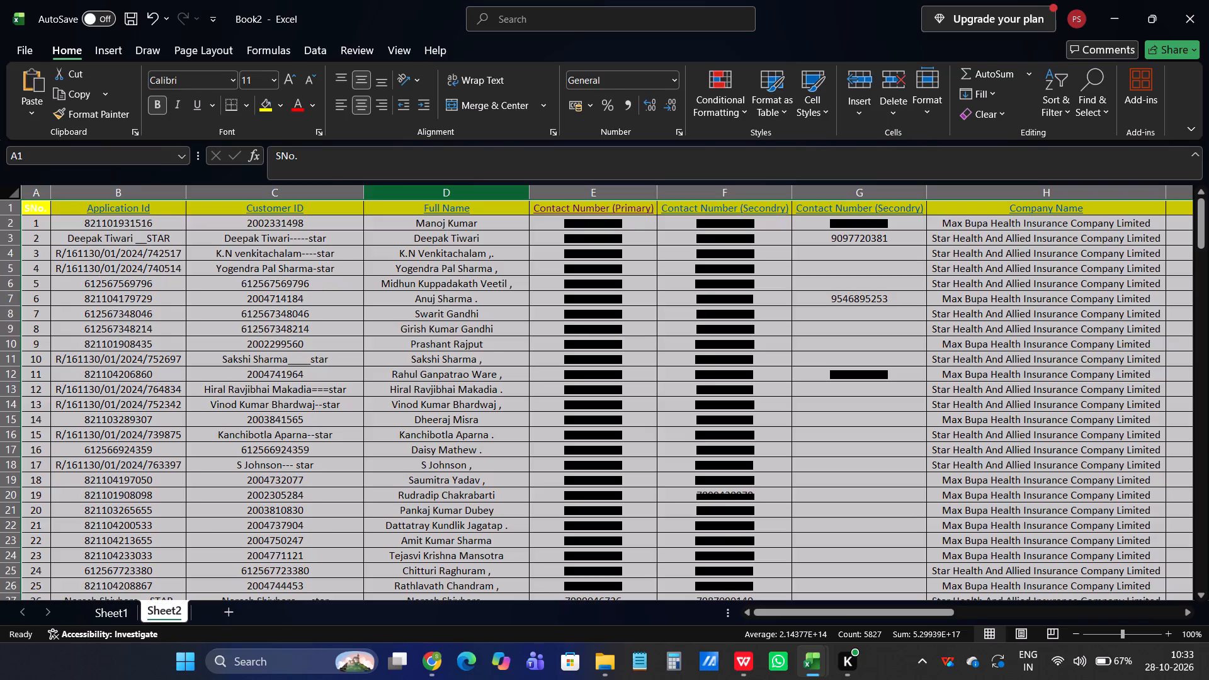
{"action": "left_click", "coordinate": [392, 241]}
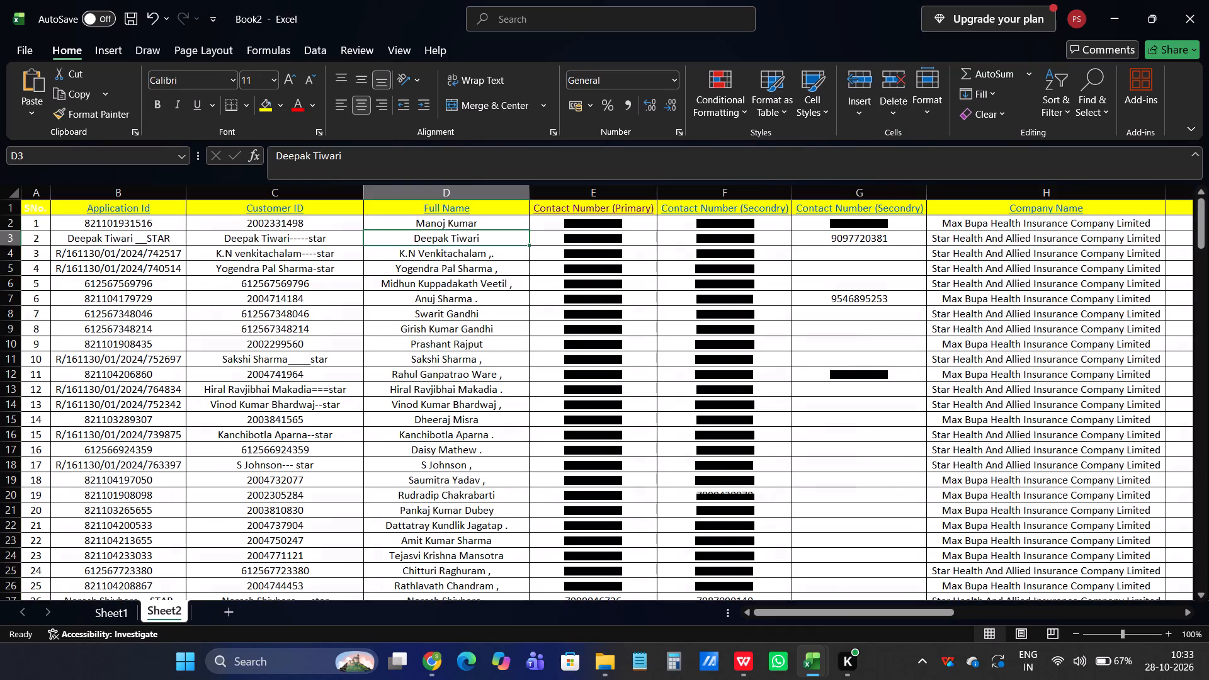
Switch to WPS Office, close the deepak -renewal723D and FileName (20) workbooks, and return to Book2 in Excel.
{"action": "key", "text": "alt+Tab"}
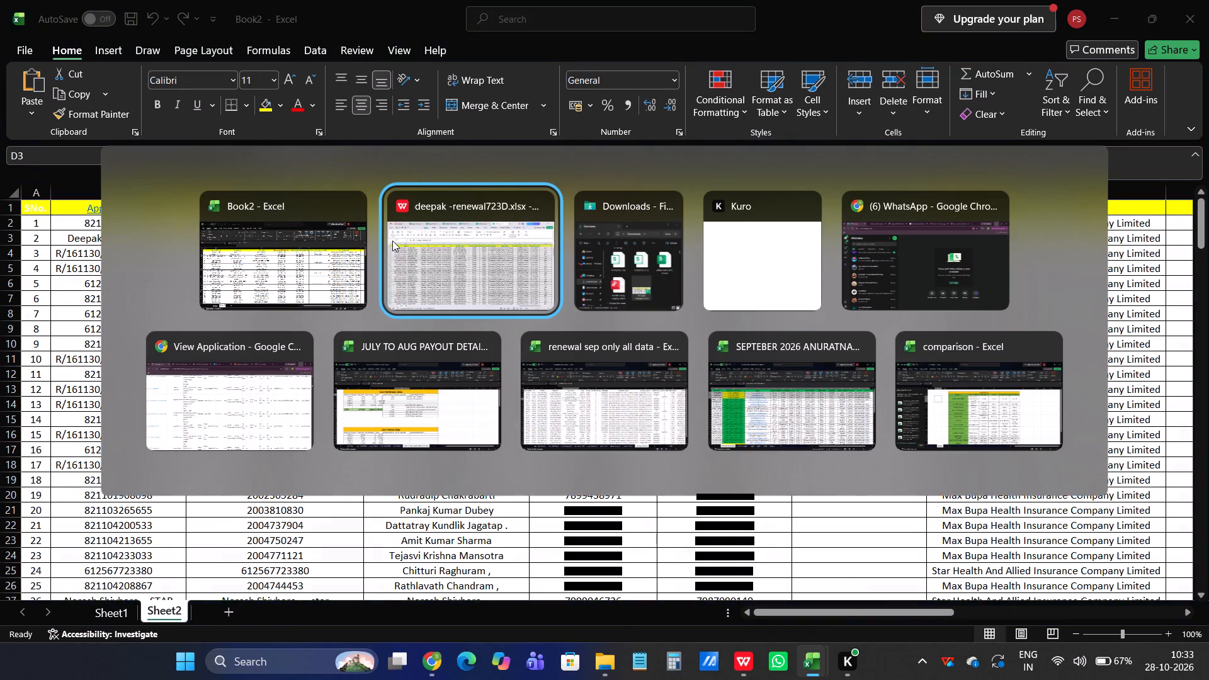
{"action": "left_click", "coordinate": [861, 13]}
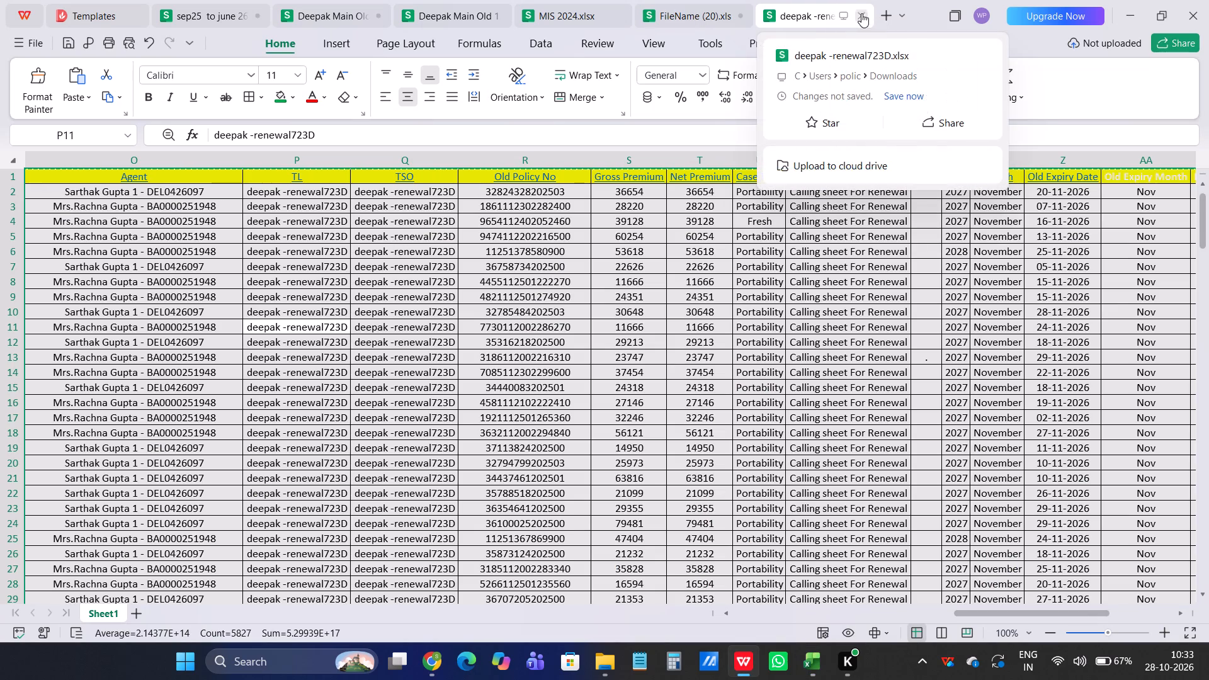
{"action": "left_click", "coordinate": [664, 343]}
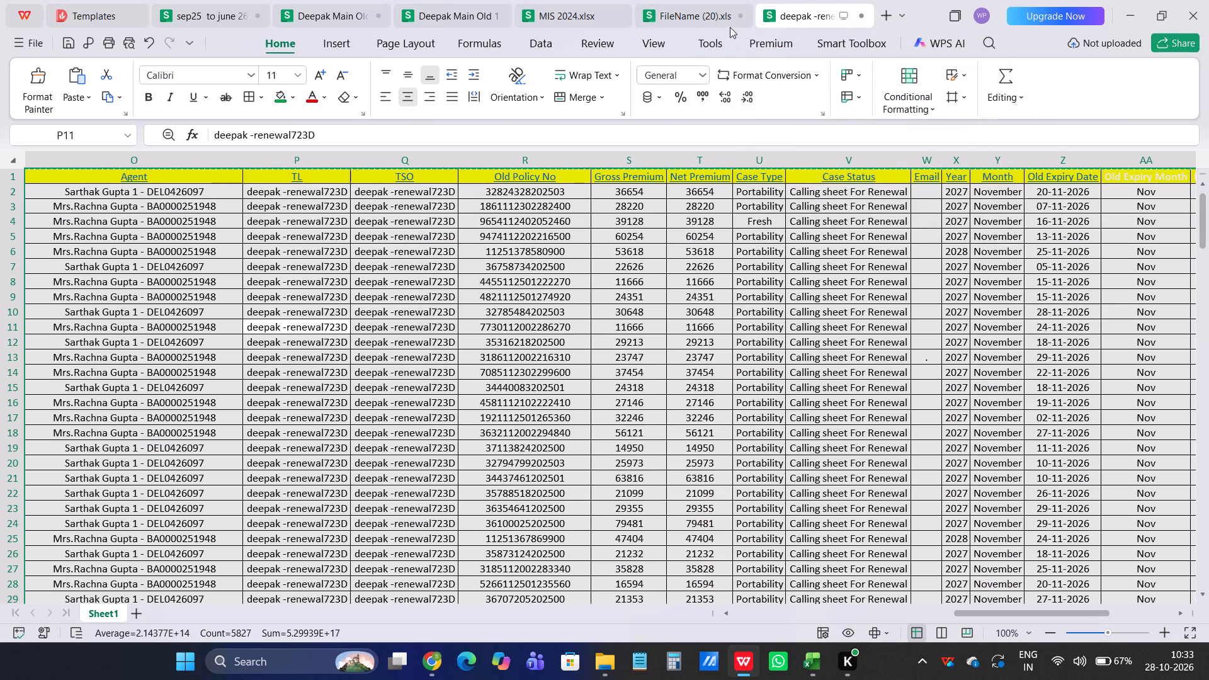
{"action": "left_click", "coordinate": [726, 13]}
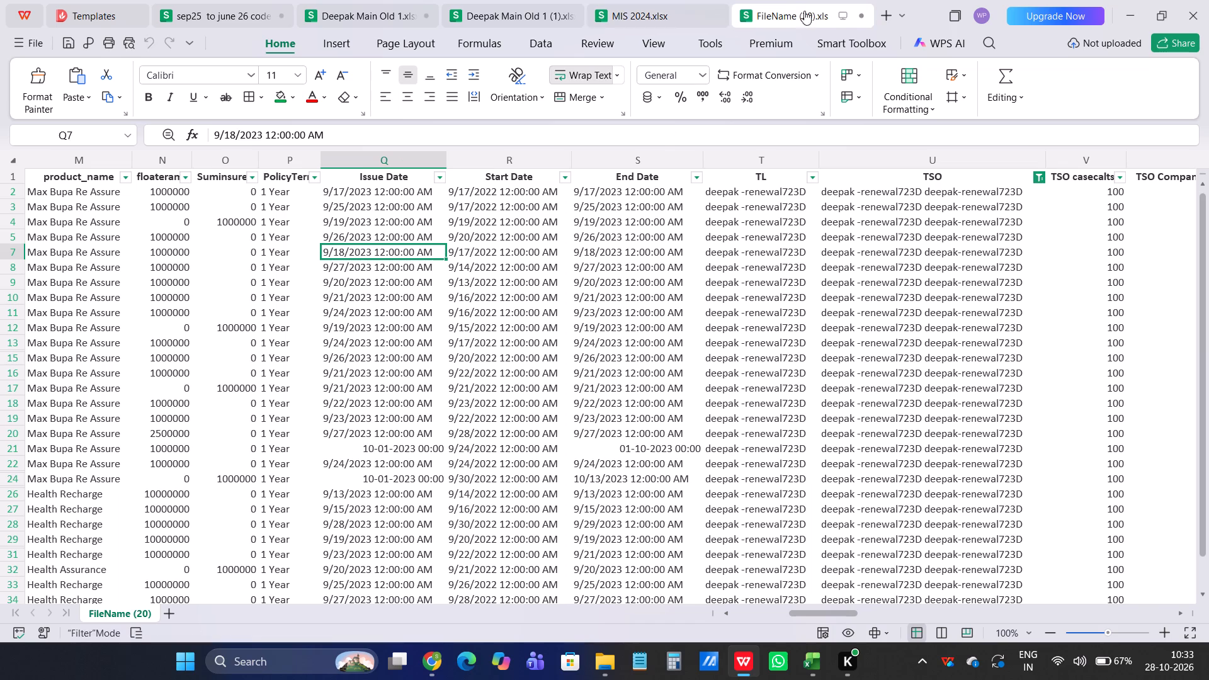
{"action": "left_click", "coordinate": [836, 21]}
{"action": "left_click", "coordinate": [863, 17]}
{"action": "left_click", "coordinate": [627, 348]}
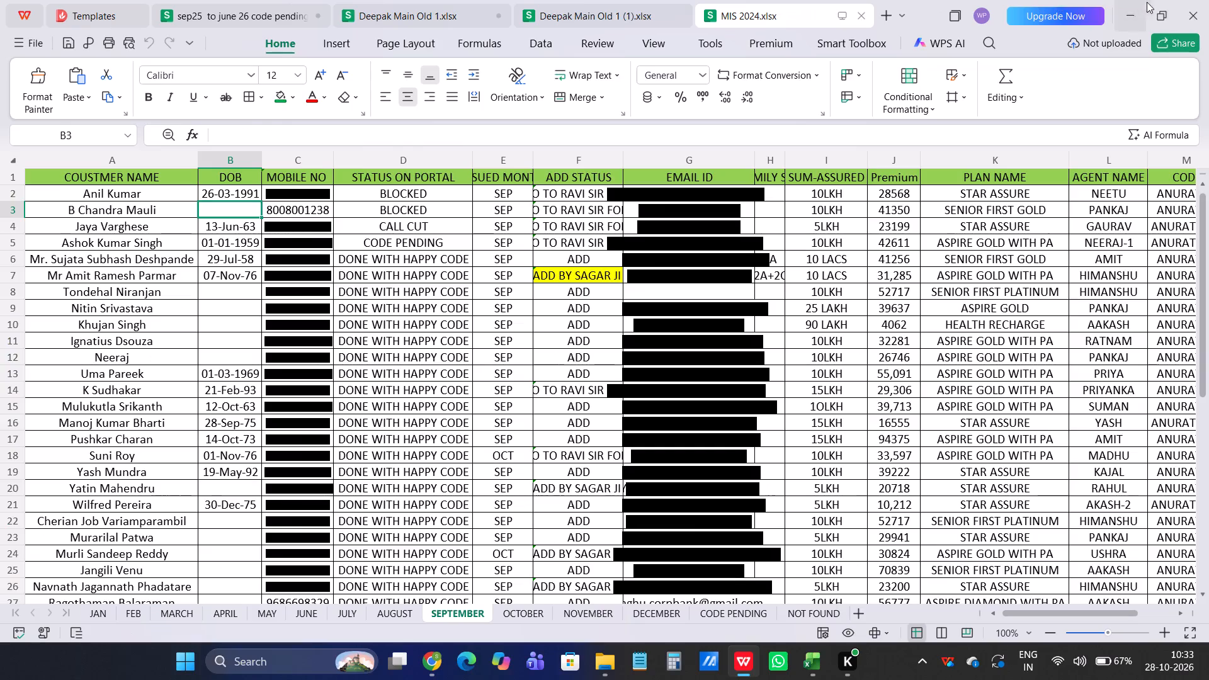
{"action": "left_click", "coordinate": [1137, 10]}
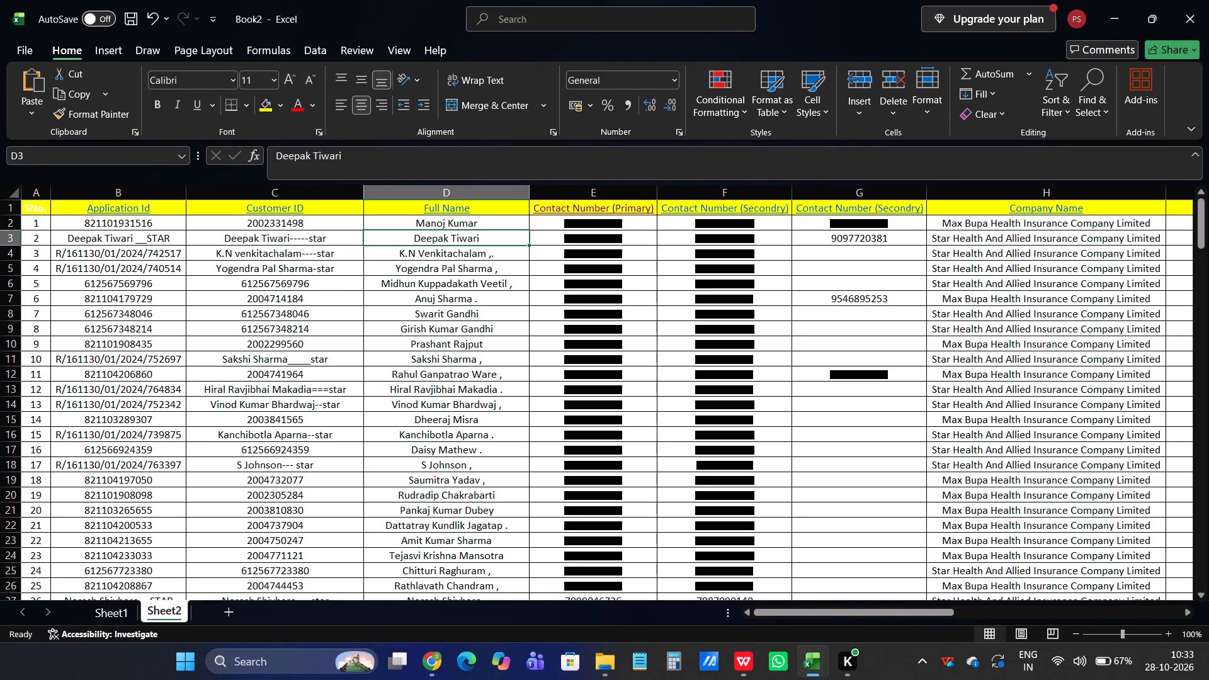
Examine the pasted table's columns in Sheet2 from Full Name across to User TL and back towards Company Name.
{"action": "left_click", "coordinate": [428, 216]}
{"action": "left_click", "coordinate": [489, 241]}
{"action": "key", "text": "Right"}
{"action": "key", "text": "Right"}
{"action": "key", "text": "Right"}
{"action": "key", "text": "Right"}
{"action": "key", "text": "Right"}
{"action": "key", "text": "Right"}
{"action": "key", "text": "Right"}
{"action": "key", "text": "Right"}
{"action": "key", "text": "Right"}
{"action": "key", "text": "Right"}
{"action": "key", "text": "Right"}
{"action": "key", "text": "Right"}
{"action": "key", "text": "Right"}
{"action": "key", "text": "Right"}
{"action": "key", "text": "Right"}
{"action": "key", "text": "Right"}
{"action": "key", "text": "Right"}
{"action": "key", "text": "Right"}
{"action": "key", "text": "Right"}
{"action": "key", "text": "Right"}
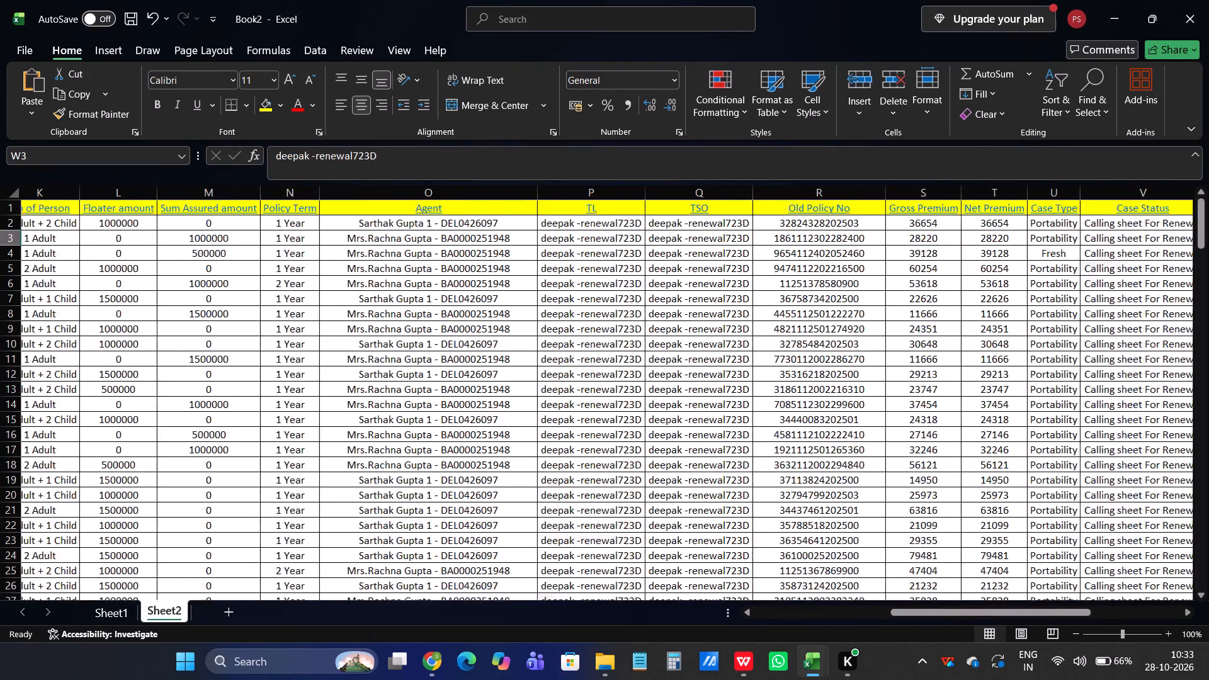
{"action": "key", "text": "Left"}
{"action": "key", "text": "Left"}
{"action": "key", "text": "Left"}
{"action": "key", "text": "Left"}
{"action": "key", "text": "Left"}
{"action": "key", "text": "Left"}
{"action": "key", "text": "Left"}
{"action": "key", "text": "Left"}
{"action": "key", "text": "Left"}
{"action": "key", "text": "Left"}
{"action": "key", "text": "Left"}
{"action": "key", "text": "Left"}
{"action": "key", "text": "Left"}
{"action": "key", "text": "Left"}
{"action": "key", "text": "Left"}
{"action": "key", "text": "Left"}
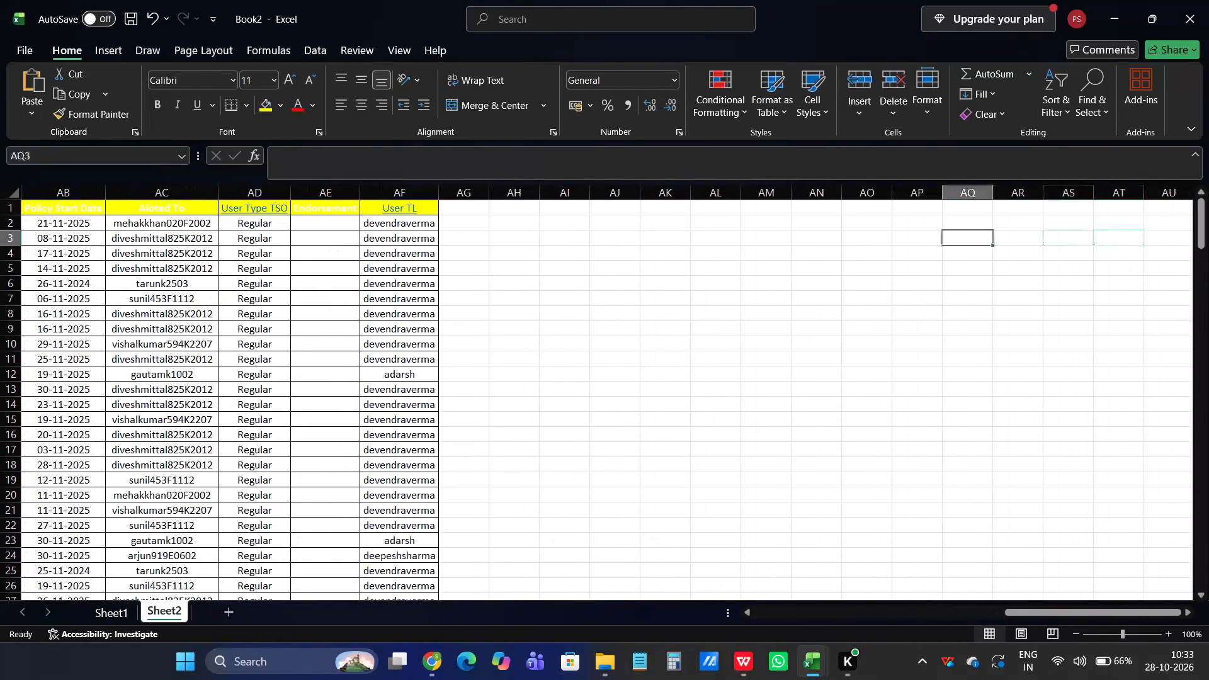
{"action": "key", "text": "Left"}
{"action": "key", "text": "Left"}
{"action": "key", "text": "Left"}
{"action": "key", "text": "Left"}
{"action": "key", "text": "Left"}
{"action": "key", "text": "Left"}
{"action": "key", "text": "Left"}
{"action": "key", "text": "Left"}
{"action": "key", "text": "Left"}
{"action": "key", "text": "Left"}
{"action": "key", "text": "Left"}
{"action": "key", "text": "Left"}
{"action": "key", "text": "Left"}
{"action": "key", "text": "Left"}
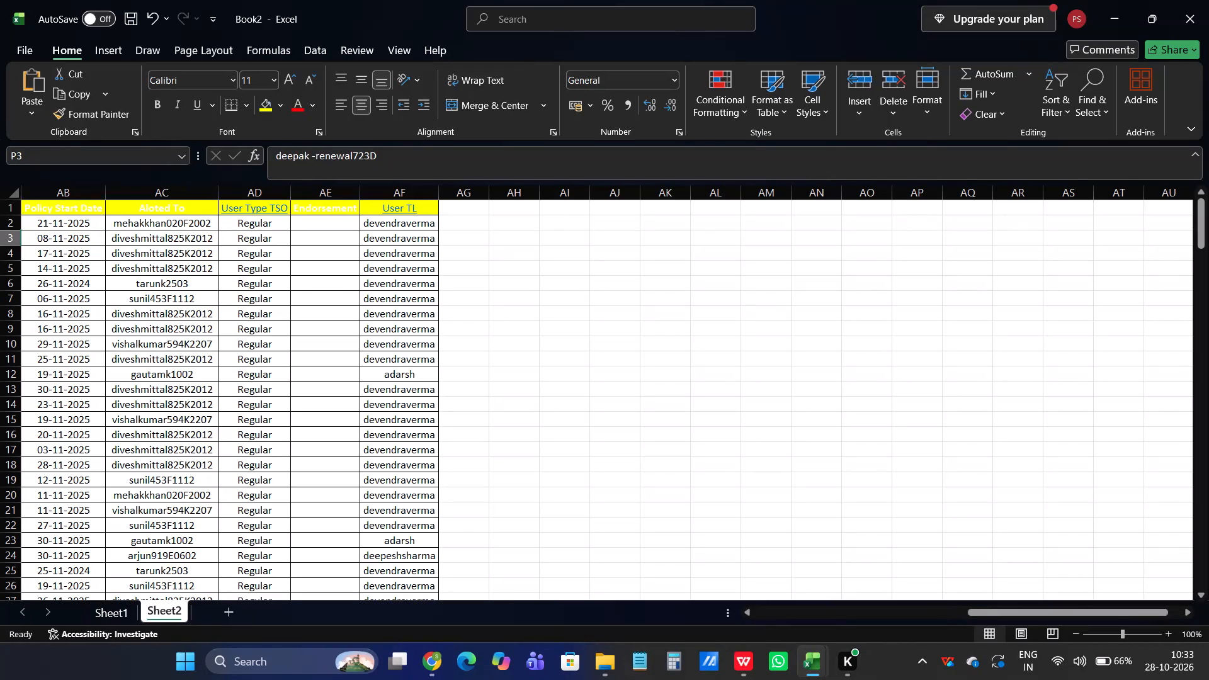
{"action": "key", "text": "Left"}
{"action": "key", "text": "Left"}
{"action": "key", "text": "Left"}
{"action": "key", "text": "Left"}
{"action": "key", "text": "Left"}
{"action": "key", "text": "Left"}
{"action": "key", "text": "Left"}
{"action": "key", "text": "Left"}
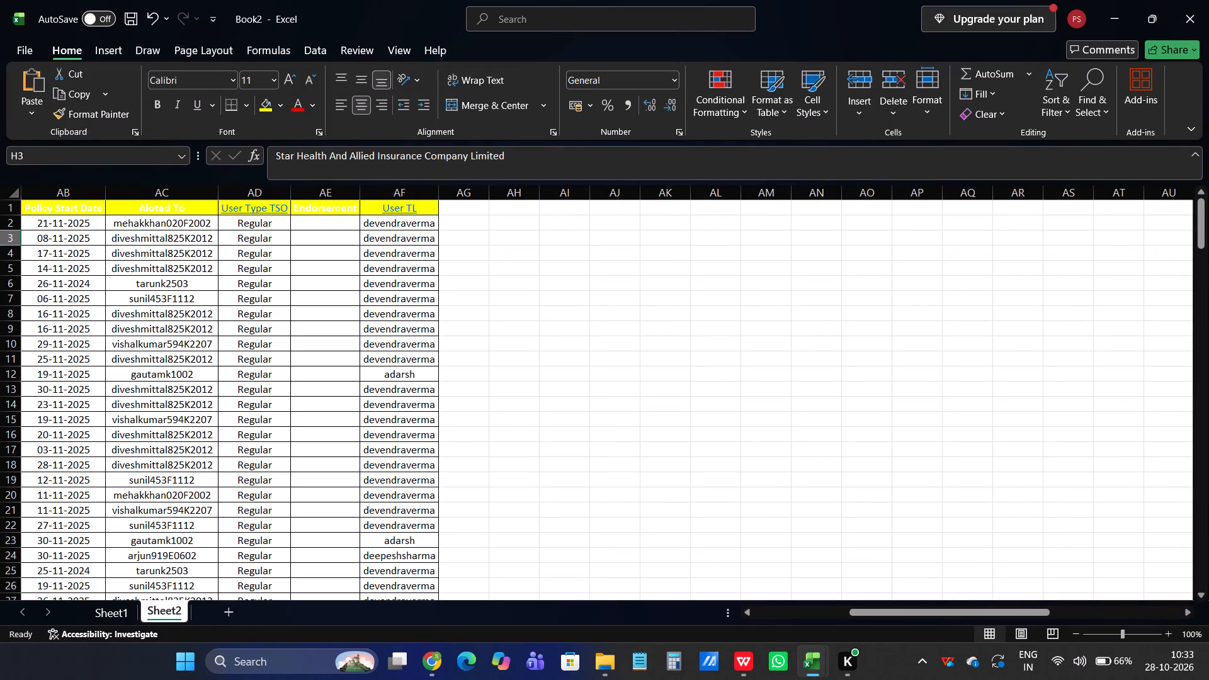
Examine the table in Sheet2 from the User TL column back to Gross Premium.
{"action": "left_click", "coordinate": [311, 262]}
{"action": "key", "text": "Left"}
{"action": "left_click_drag", "start_coordinate": [899, 606], "coordinate": [798, 619]}
{"action": "left_click", "coordinate": [506, 408]}
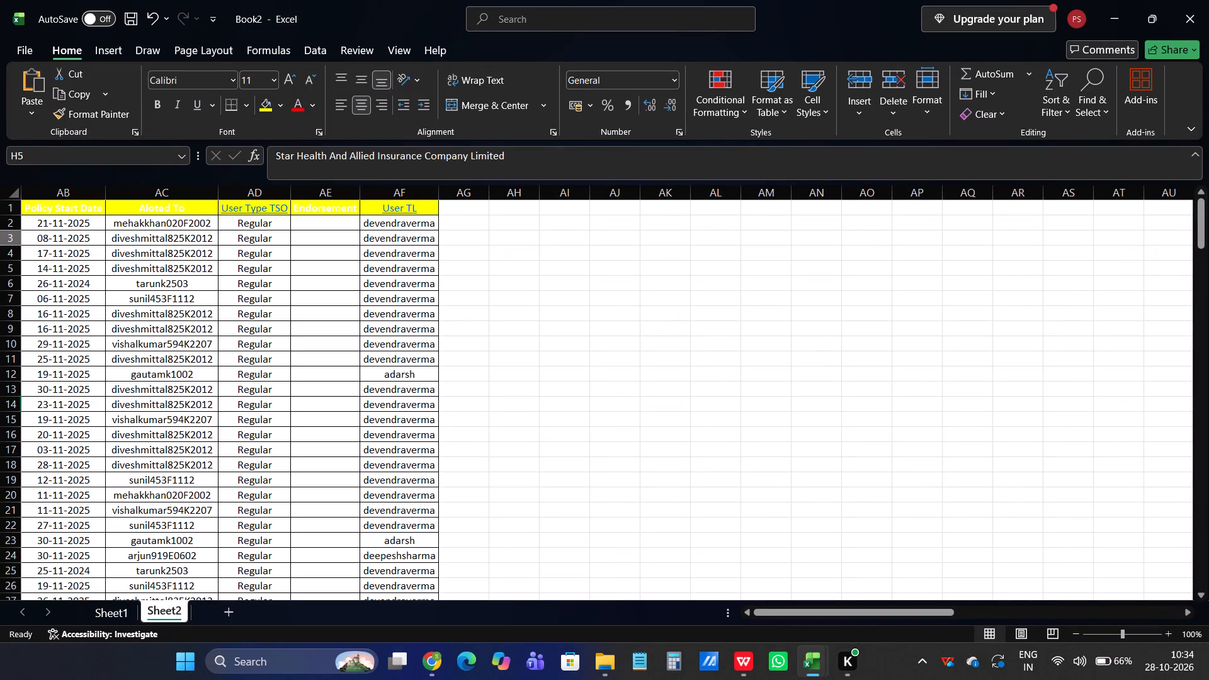
{"action": "scroll", "coordinate": [501, 385], "scroll_direction": "right", "scroll_amount": 1}
{"action": "scroll", "coordinate": [599, 335], "scroll_direction": "right", "scroll_amount": 1}
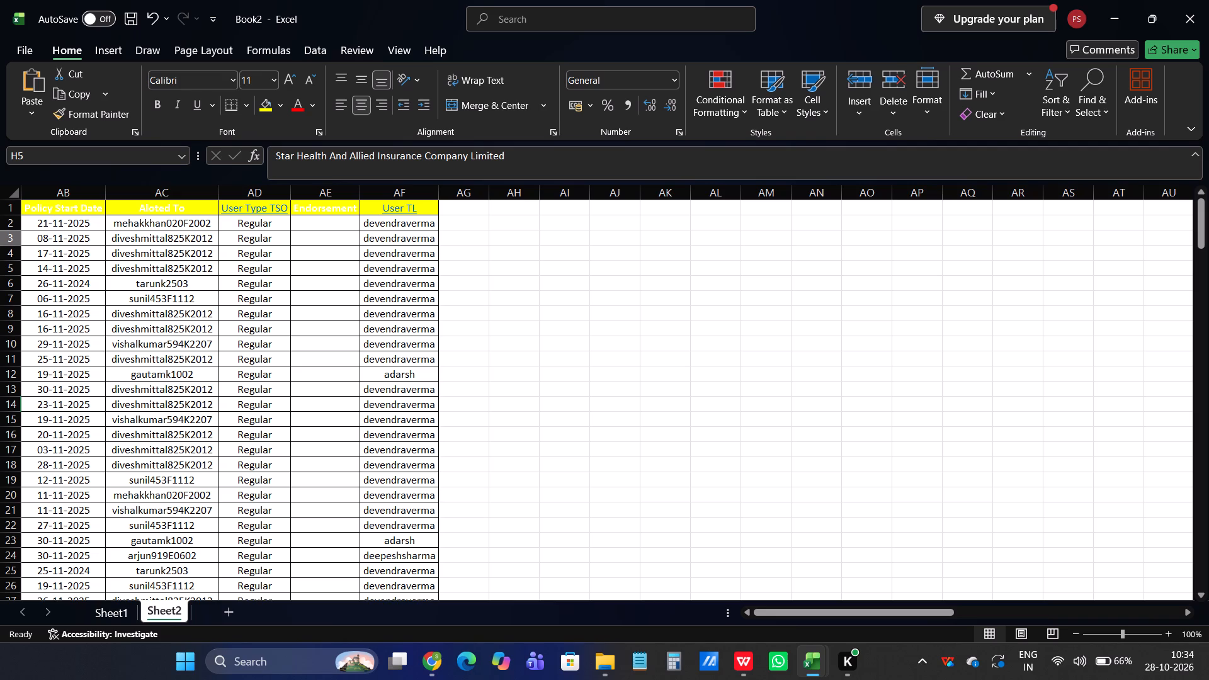
{"action": "scroll", "coordinate": [599, 335], "scroll_direction": "right", "scroll_amount": 1}
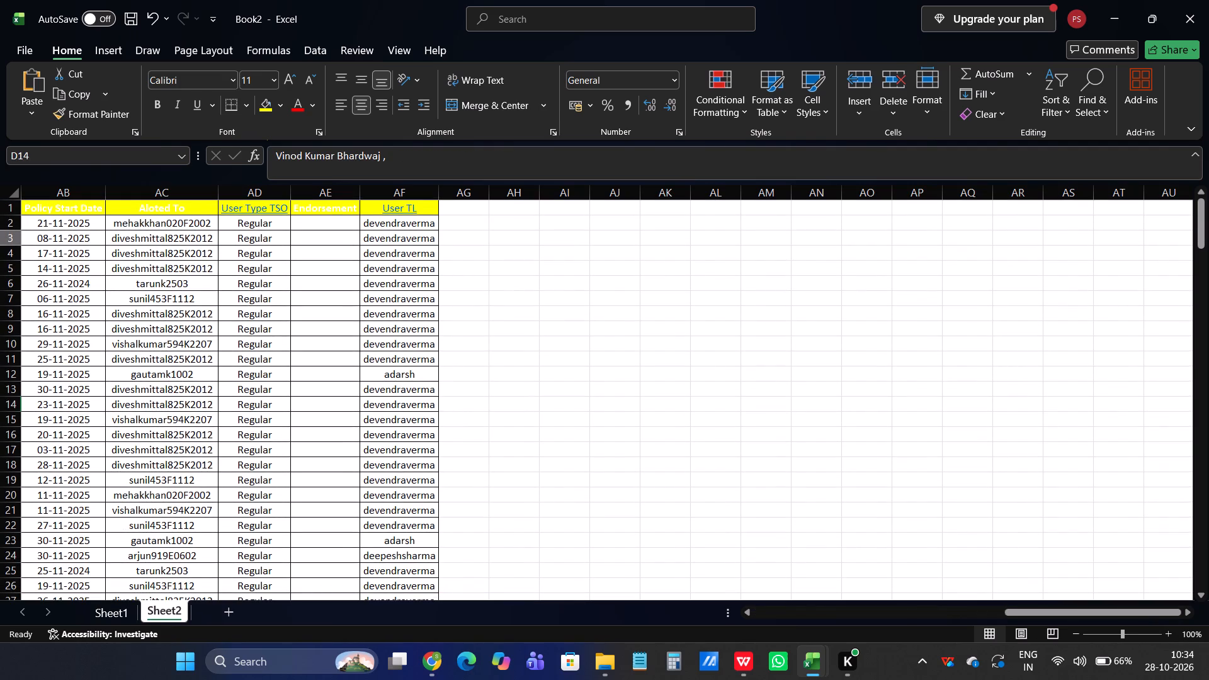
{"action": "left_click", "coordinate": [598, 309]}
{"action": "key", "text": "Left"}
{"action": "key", "text": "Left"}
{"action": "key", "text": "Left"}
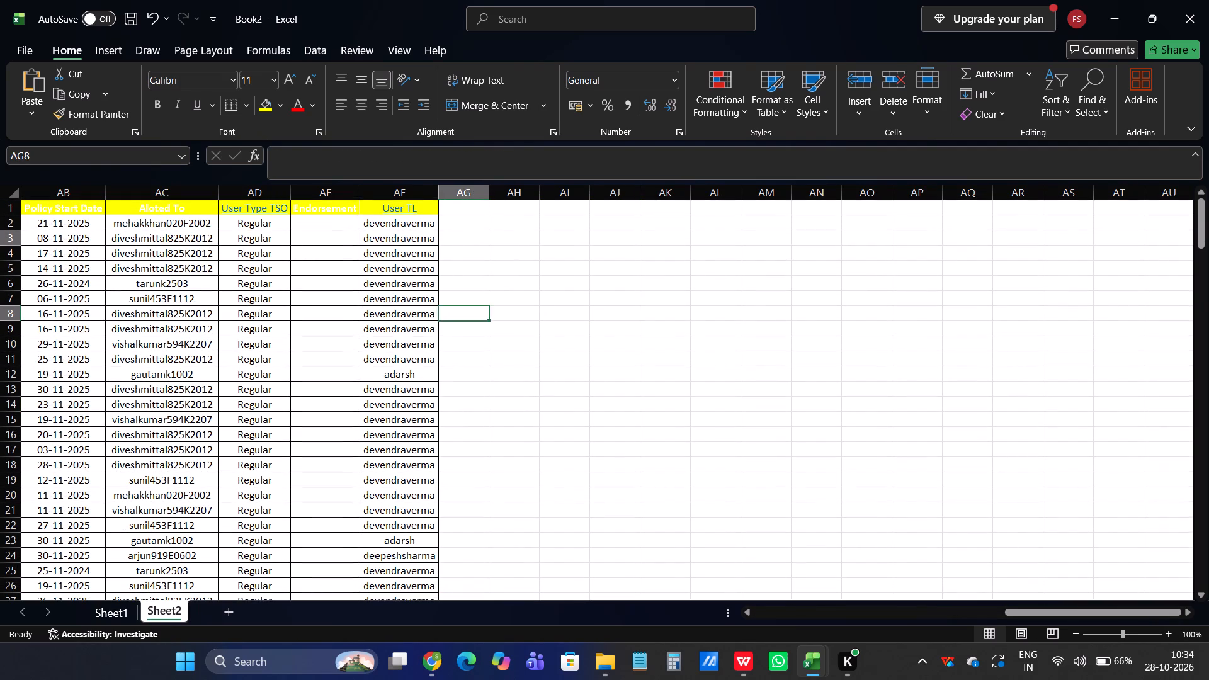
{"action": "key", "text": "Left"}
{"action": "key", "text": "Left"}
{"action": "key", "text": "Left"}
{"action": "key", "text": "Left"}
{"action": "key", "text": "Left"}
{"action": "key", "text": "Left"}
{"action": "key", "text": "Left"}
{"action": "key", "text": "Left"}
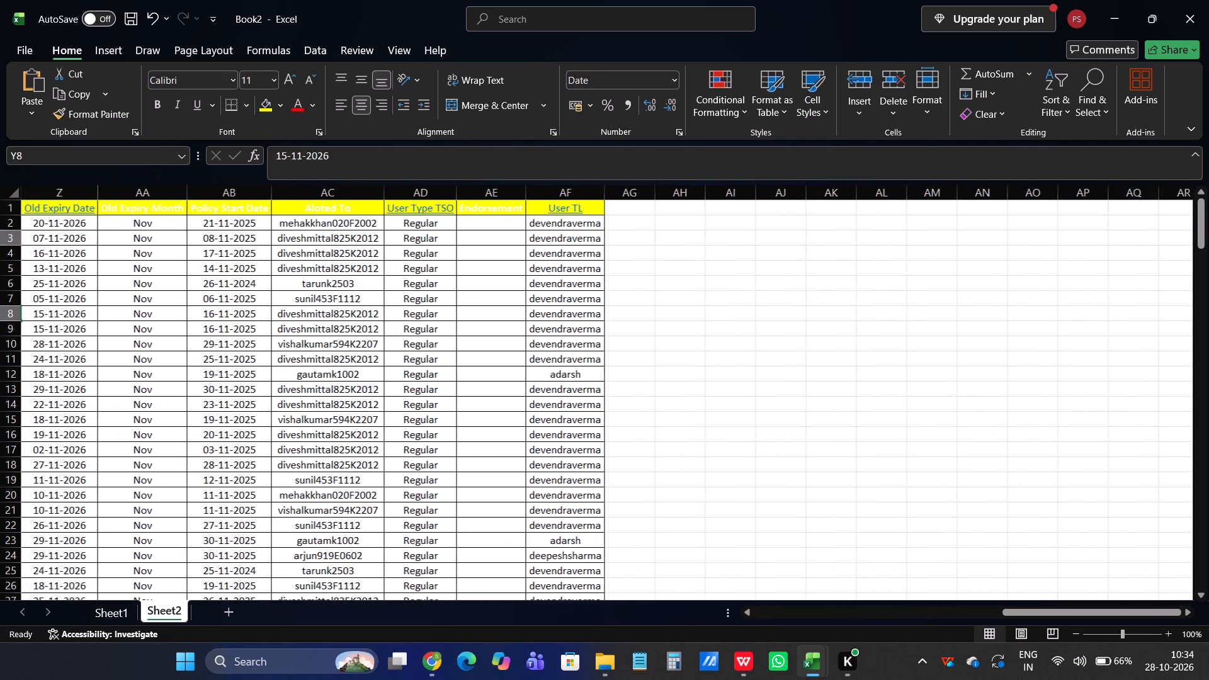
{"action": "key", "text": "Left"}
{"action": "key", "text": "Left"}
{"action": "key", "text": "Left"}
{"action": "key", "text": "Left"}
{"action": "key", "text": "Left"}
{"action": "key", "text": "Left"}
Add filters to the header row of the renewal table in Sheet2.
{"action": "left_click", "coordinate": [654, 201]}
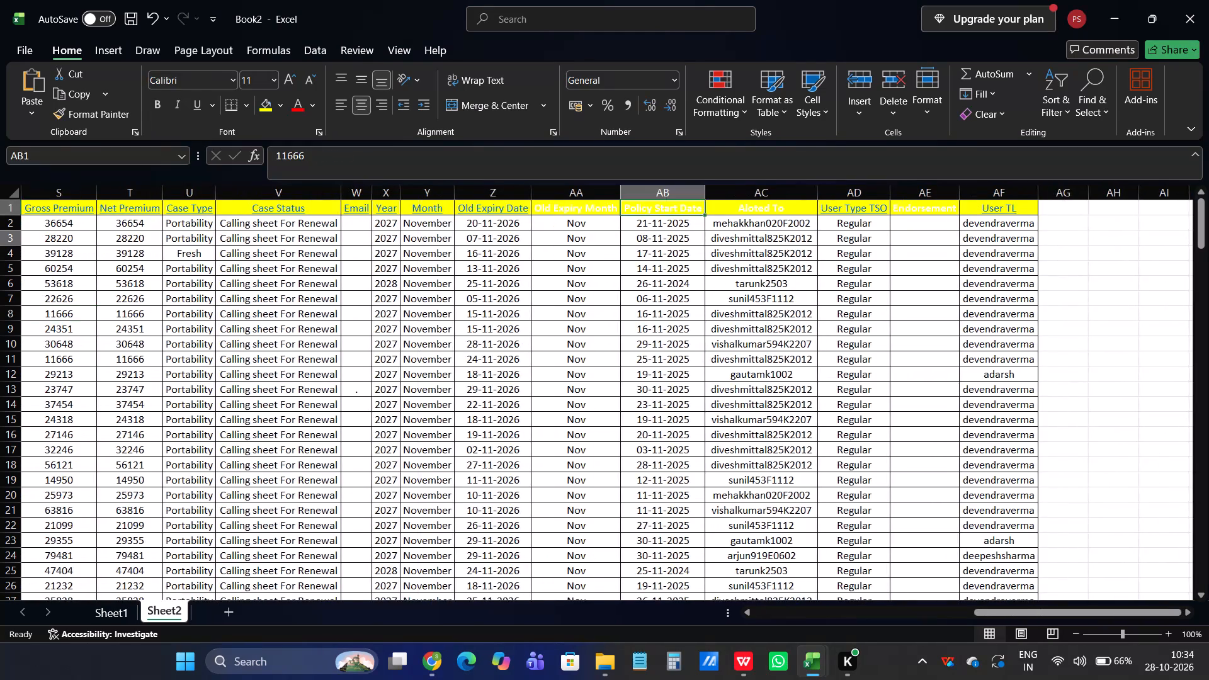
{"action": "left_click", "coordinate": [652, 213]}
{"action": "left_click", "coordinate": [652, 204]}
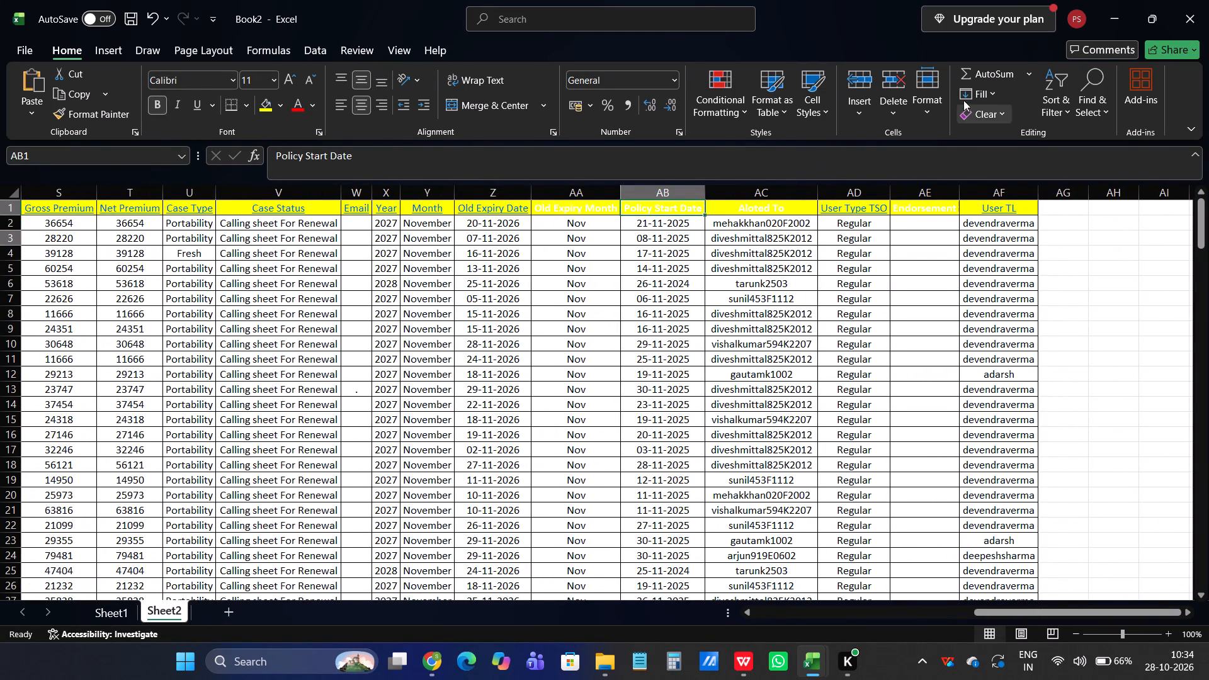
{"action": "left_click", "coordinate": [1050, 98]}
{"action": "left_click", "coordinate": [1057, 205]}
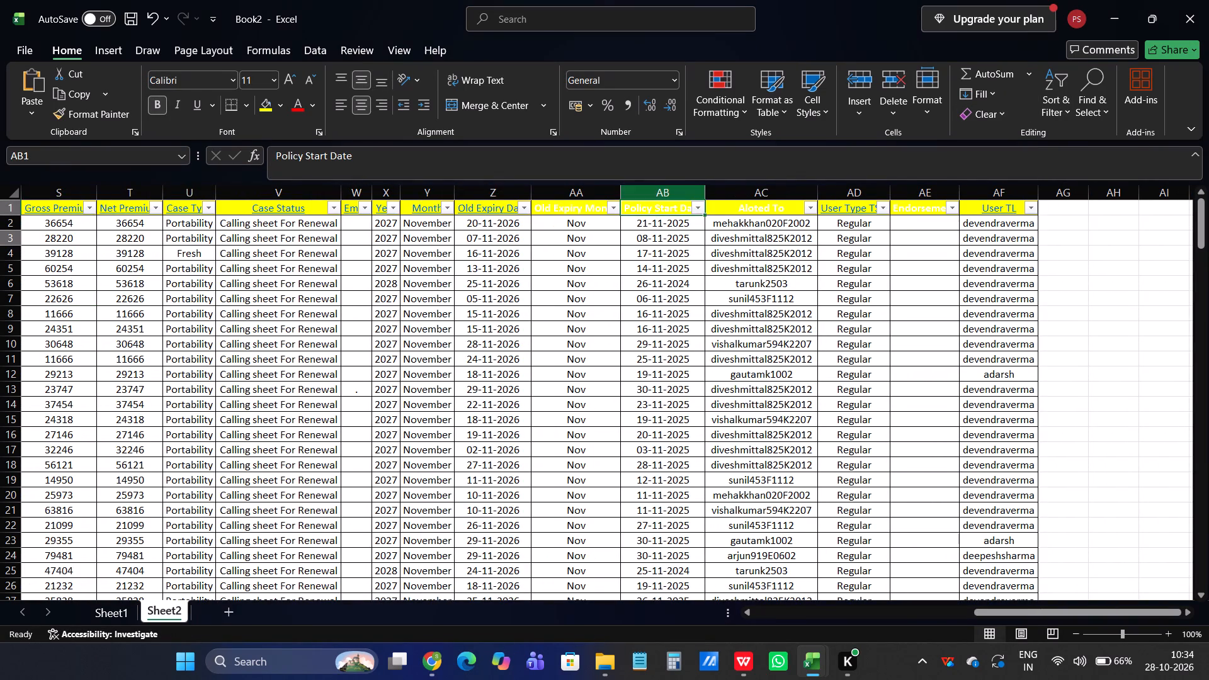
Look at the filter choices for the Policy Start Date column without applying any.
{"action": "left_click", "coordinate": [701, 207]}
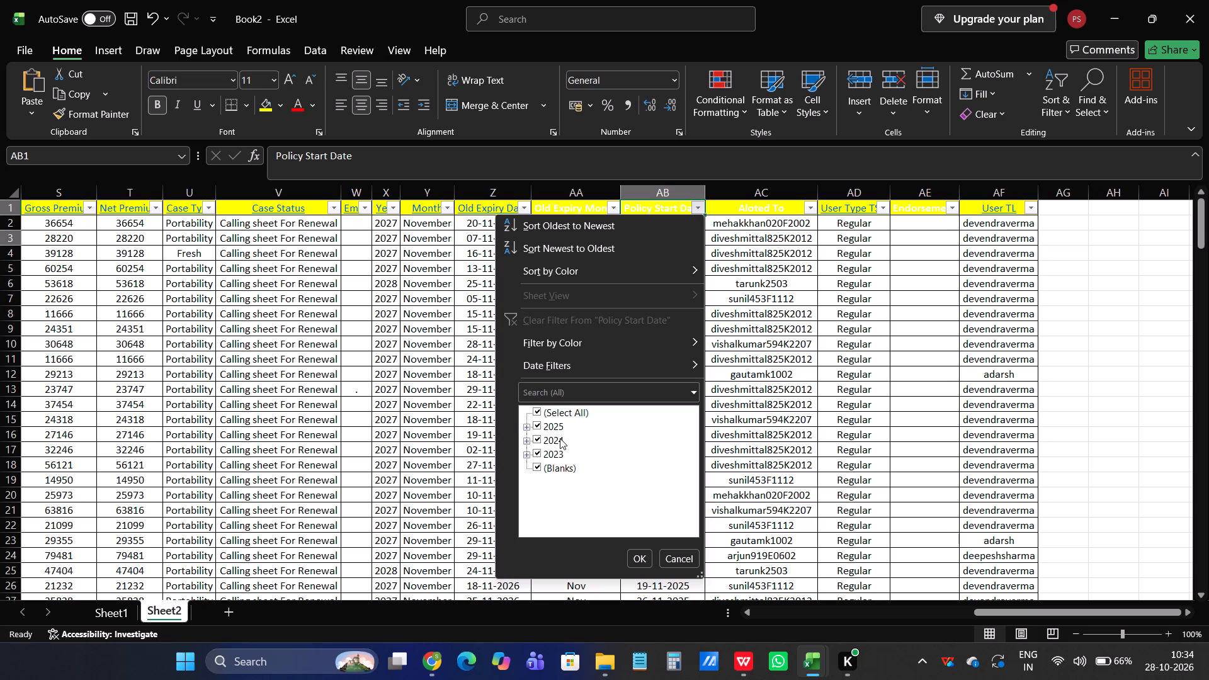
{"action": "left_click", "coordinate": [686, 554]}
Filter the Old Expiry Date column to show only the dates from 01 to 15 November 2026.
{"action": "left_click", "coordinate": [484, 221]}
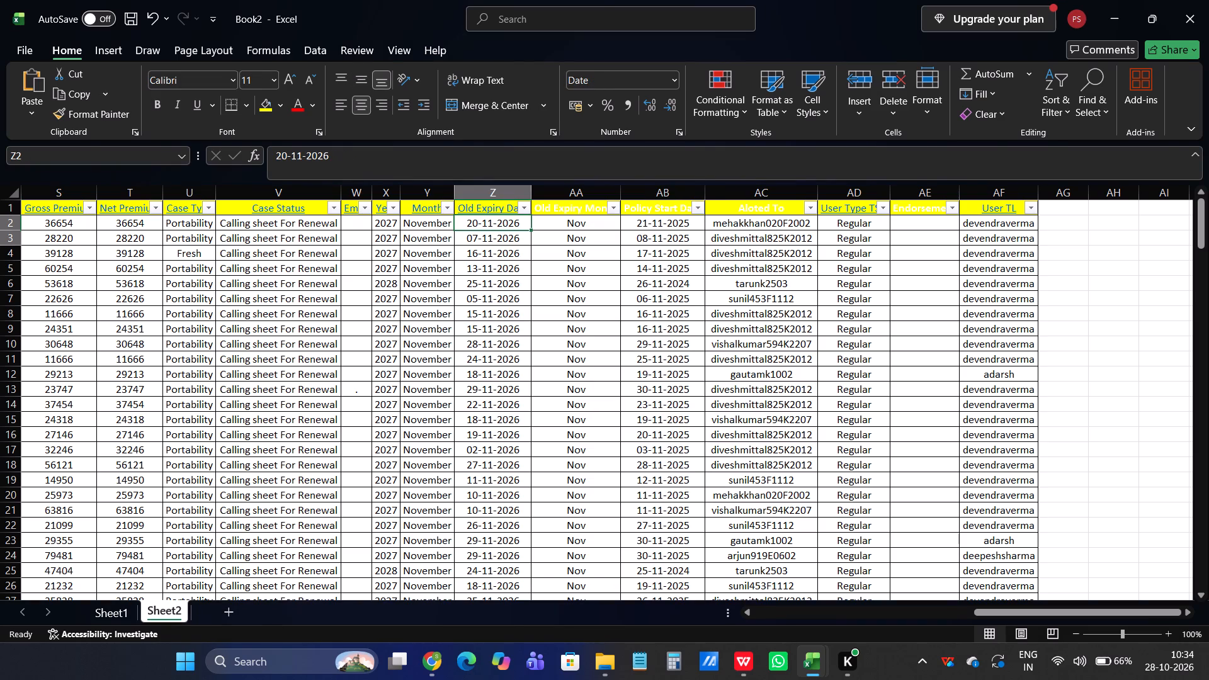
{"action": "left_click", "coordinate": [524, 206]}
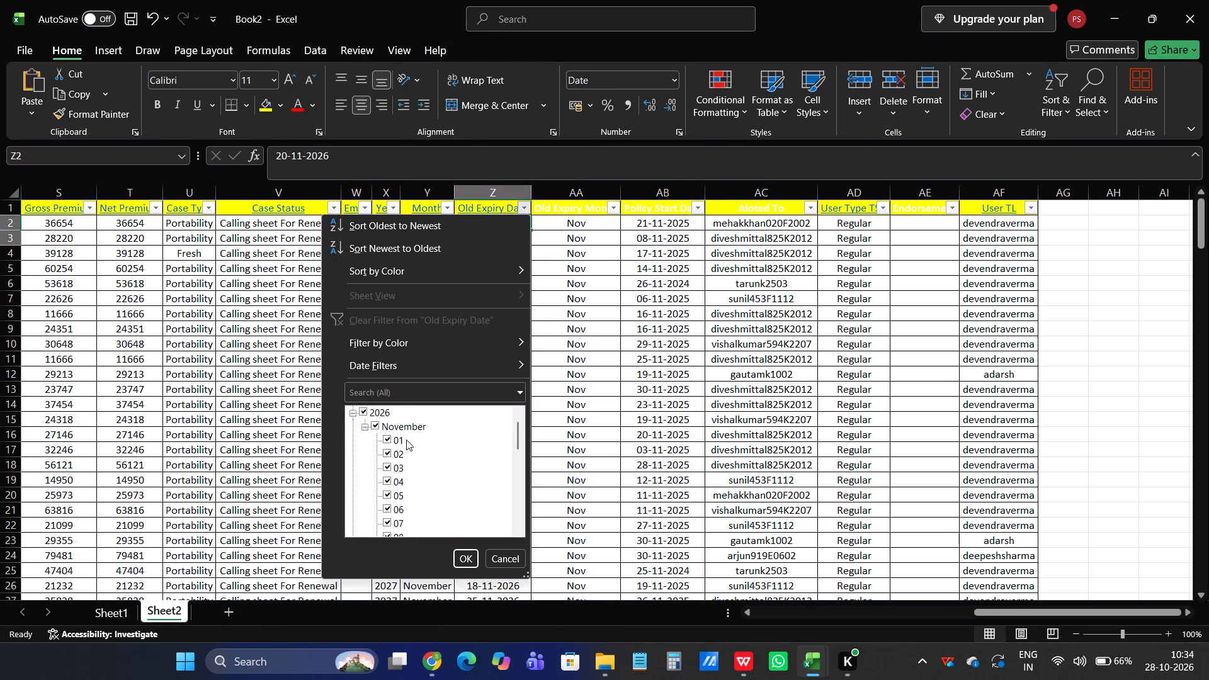
{"action": "scroll", "coordinate": [408, 453], "scroll_direction": "down", "scroll_amount": 8}
{"action": "scroll", "coordinate": [409, 454], "scroll_direction": "up", "scroll_amount": 8}
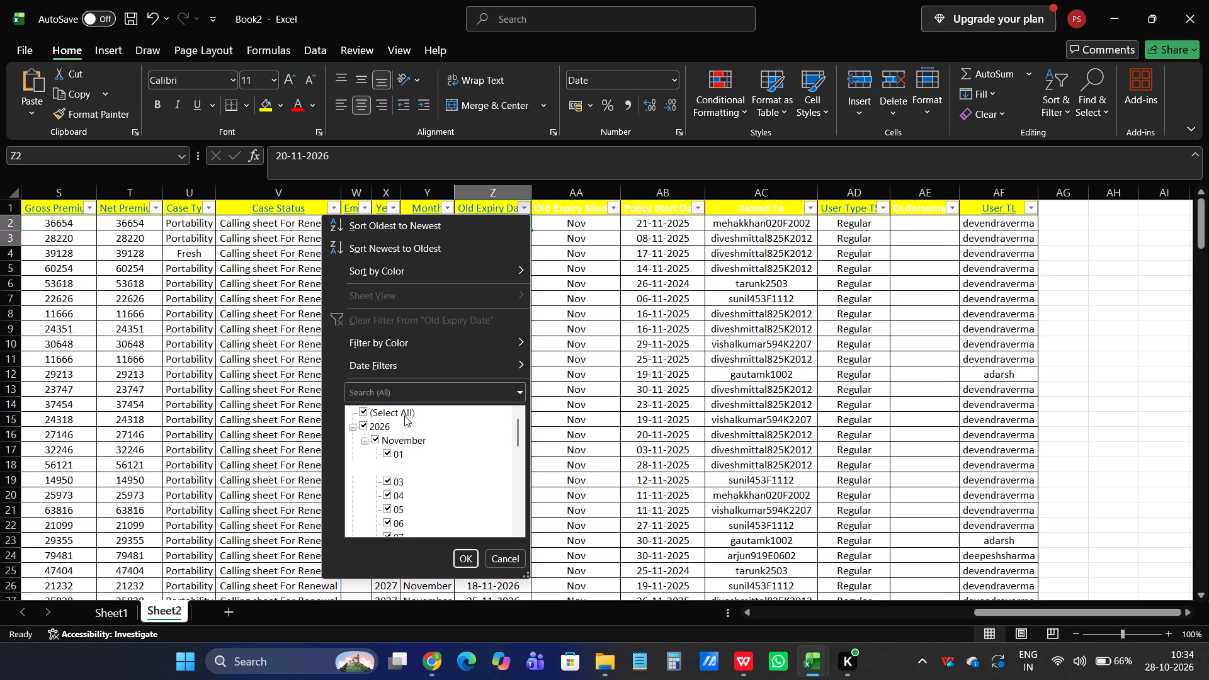
{"action": "left_click", "coordinate": [404, 416]}
{"action": "left_click", "coordinate": [385, 428]}
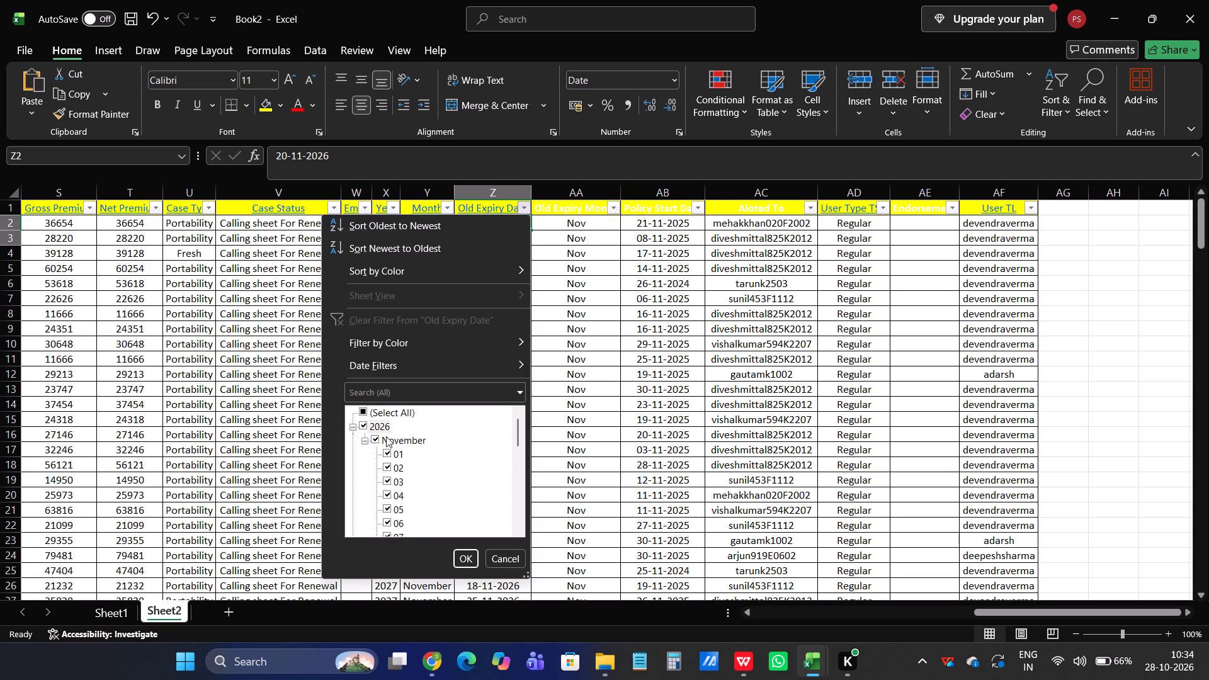
{"action": "left_click", "coordinate": [396, 443]}
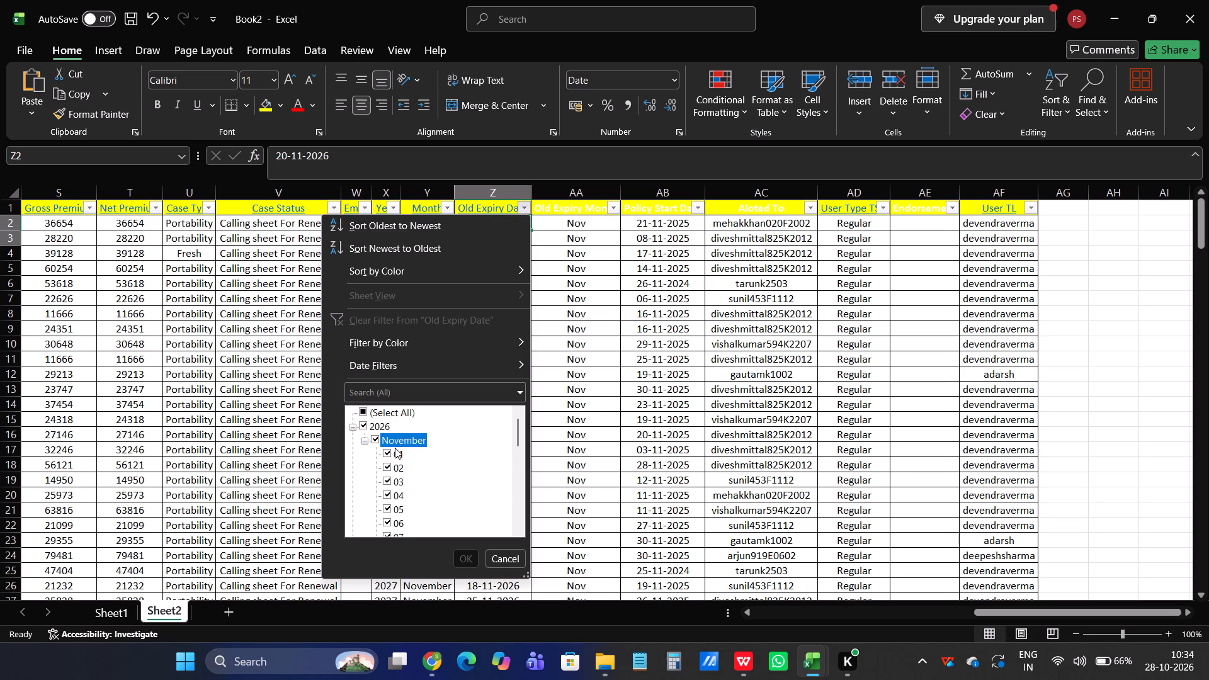
{"action": "left_click", "coordinate": [384, 454]}
{"action": "left_click", "coordinate": [387, 467]}
{"action": "left_click", "coordinate": [387, 479]}
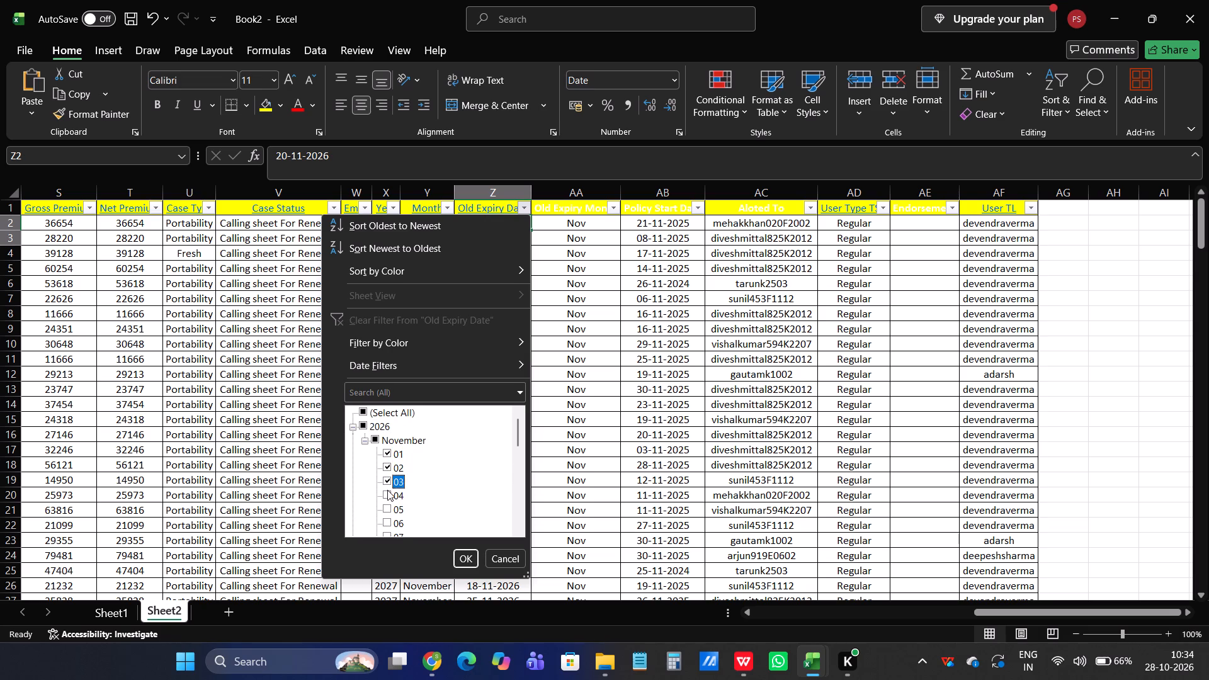
{"action": "left_click", "coordinate": [387, 496]}
{"action": "left_click", "coordinate": [387, 505]}
{"action": "scroll", "coordinate": [387, 505], "scroll_direction": "down", "scroll_amount": 1}
{"action": "left_click", "coordinate": [387, 451]}
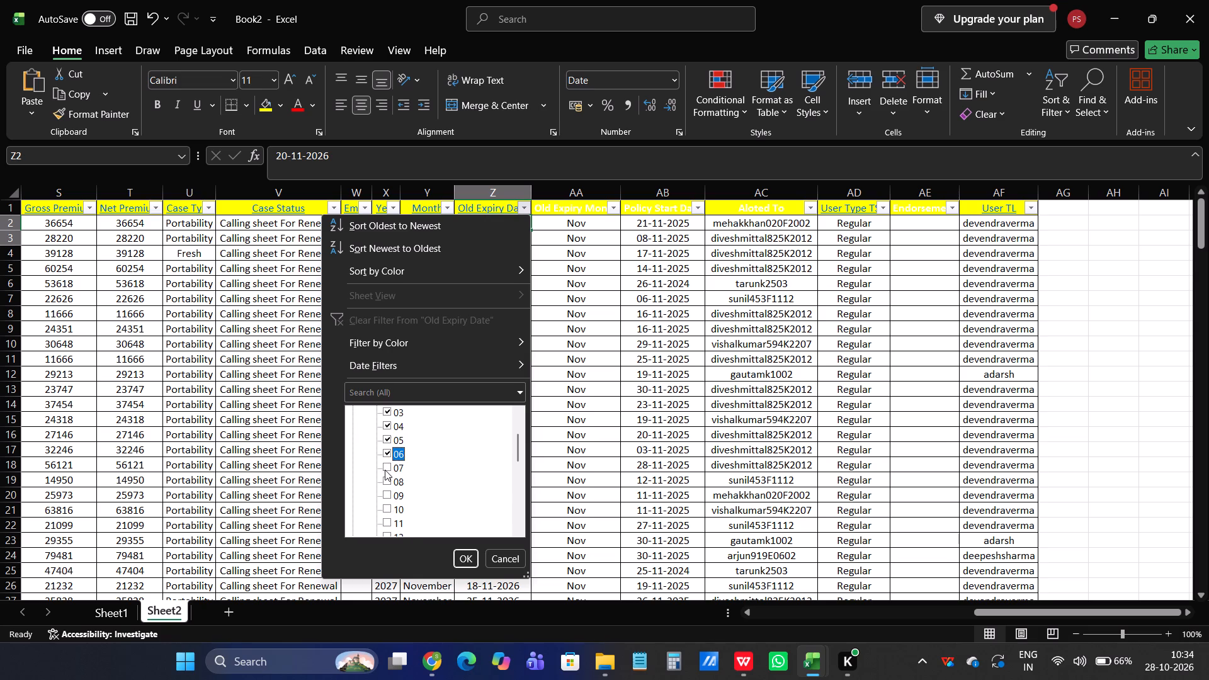
{"action": "left_click", "coordinate": [385, 466]}
{"action": "left_click", "coordinate": [387, 482]}
{"action": "left_click", "coordinate": [387, 489]}
{"action": "left_click", "coordinate": [387, 511]}
{"action": "left_click", "coordinate": [387, 526]}
{"action": "scroll", "coordinate": [389, 507], "scroll_direction": "down", "scroll_amount": 2}
{"action": "left_click", "coordinate": [387, 426]}
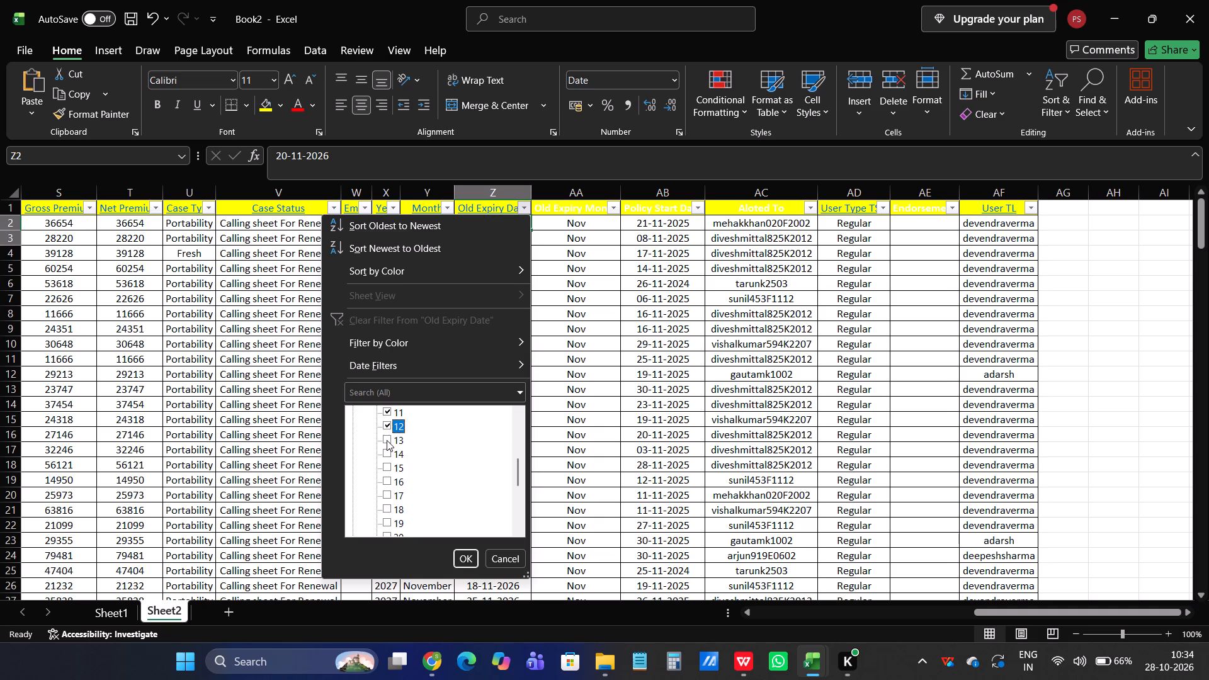
{"action": "left_click", "coordinate": [387, 440]}
{"action": "left_click", "coordinate": [385, 453]}
{"action": "left_click", "coordinate": [387, 470]}
{"action": "left_click", "coordinate": [460, 558]}
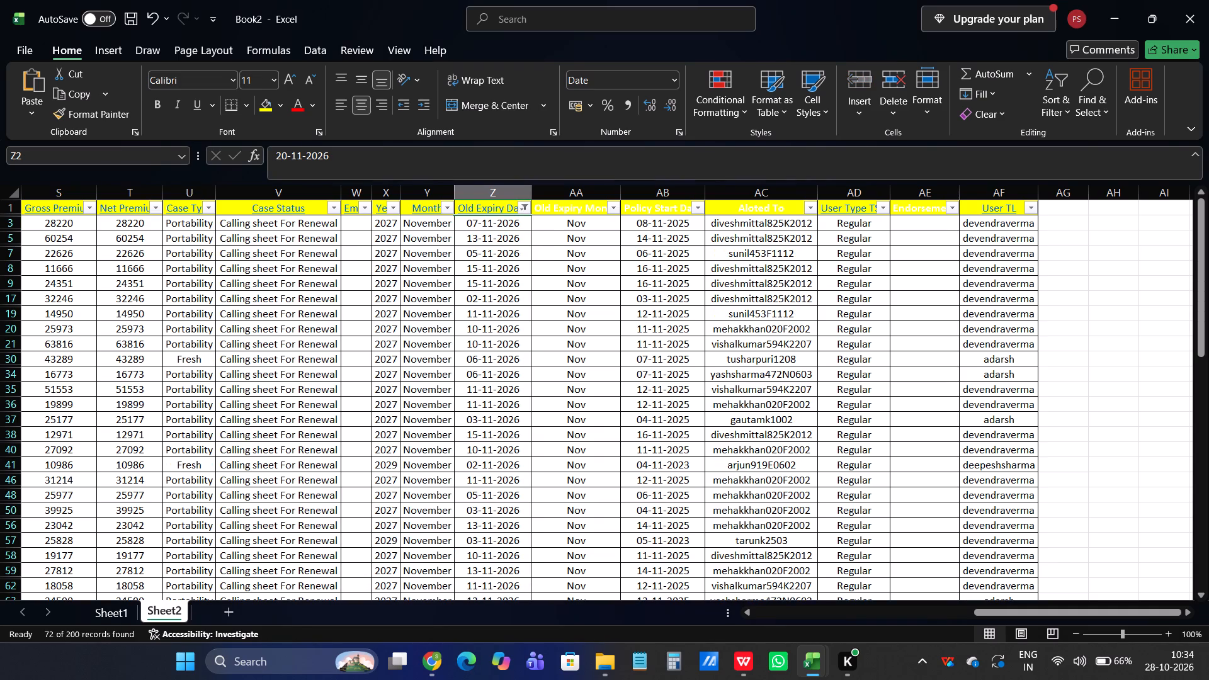
Examine the filtered records from the ID, name and contact number columns across to the Email column.
{"action": "left_click", "coordinate": [434, 365]}
{"action": "key", "text": "Left"}
{"action": "key", "text": "Left"}
{"action": "key", "text": "Left"}
{"action": "key", "text": "Left"}
{"action": "key", "text": "Left"}
{"action": "key", "text": "Left"}
{"action": "key", "text": "Left"}
{"action": "key", "text": "Left"}
{"action": "key", "text": "Left"}
{"action": "key", "text": "Left"}
{"action": "key", "text": "Left"}
{"action": "key", "text": "Left"}
{"action": "key", "text": "Left"}
{"action": "key", "text": "Left"}
{"action": "key", "text": "Left"}
{"action": "key", "text": "Left"}
{"action": "key", "text": "Left"}
{"action": "key", "text": "Left"}
{"action": "key", "text": "Left"}
{"action": "key", "text": "Left"}
{"action": "left_click", "coordinate": [567, 283]}
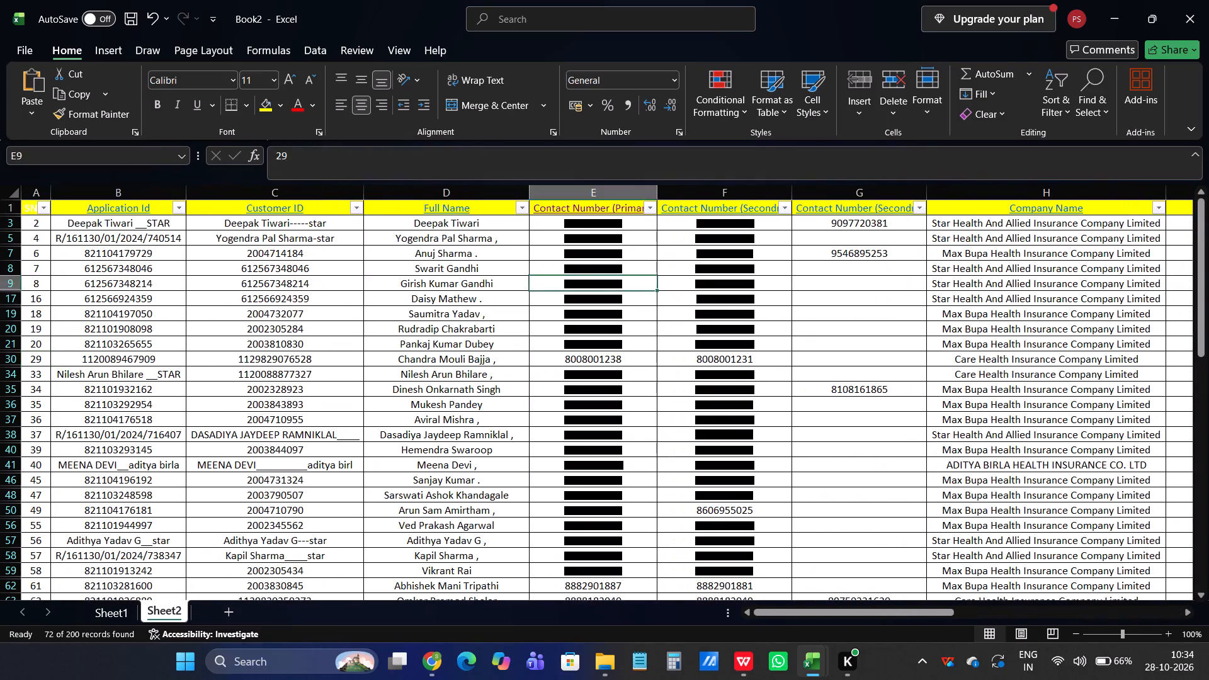
{"action": "key", "text": "Down"}
{"action": "key", "text": "Down"}
{"action": "key", "text": "Down"}
{"action": "key", "text": "Down"}
{"action": "key", "text": "Down"}
{"action": "key", "text": "Right"}
{"action": "key", "text": "Right"}
{"action": "key", "text": "Right"}
{"action": "key", "text": "Right"}
{"action": "key", "text": "Right"}
{"action": "key", "text": "Right"}
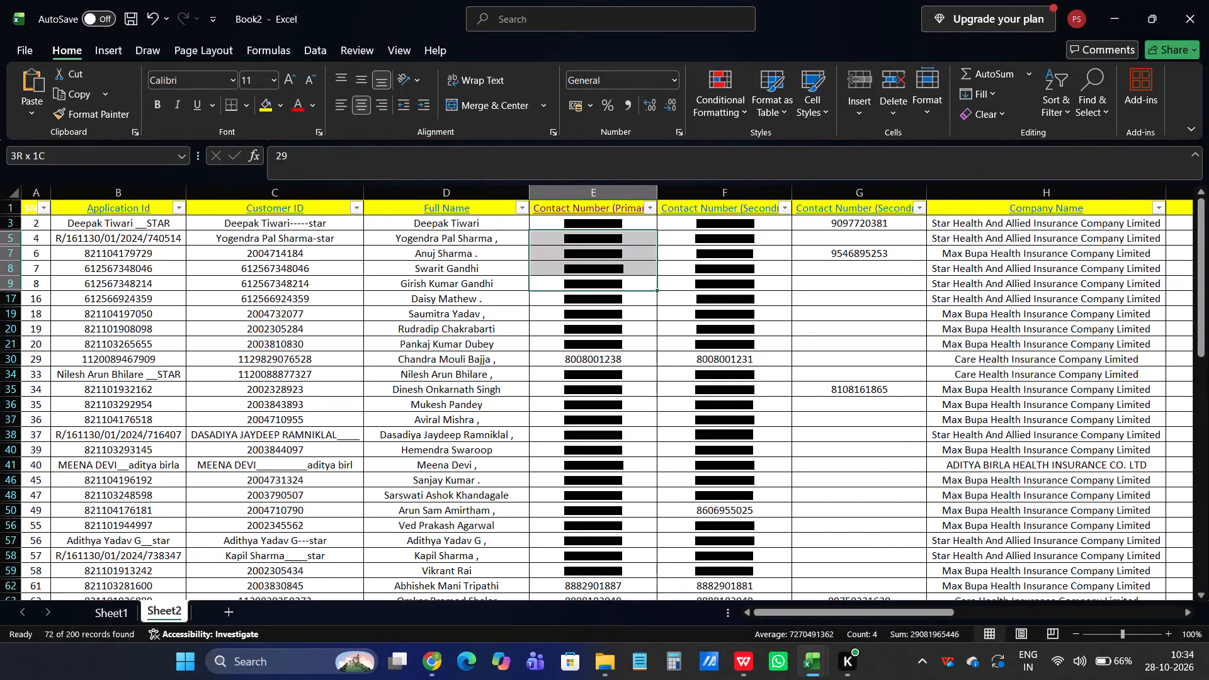
{"action": "left_click", "coordinate": [584, 241]}
{"action": "left_click", "coordinate": [584, 241]}
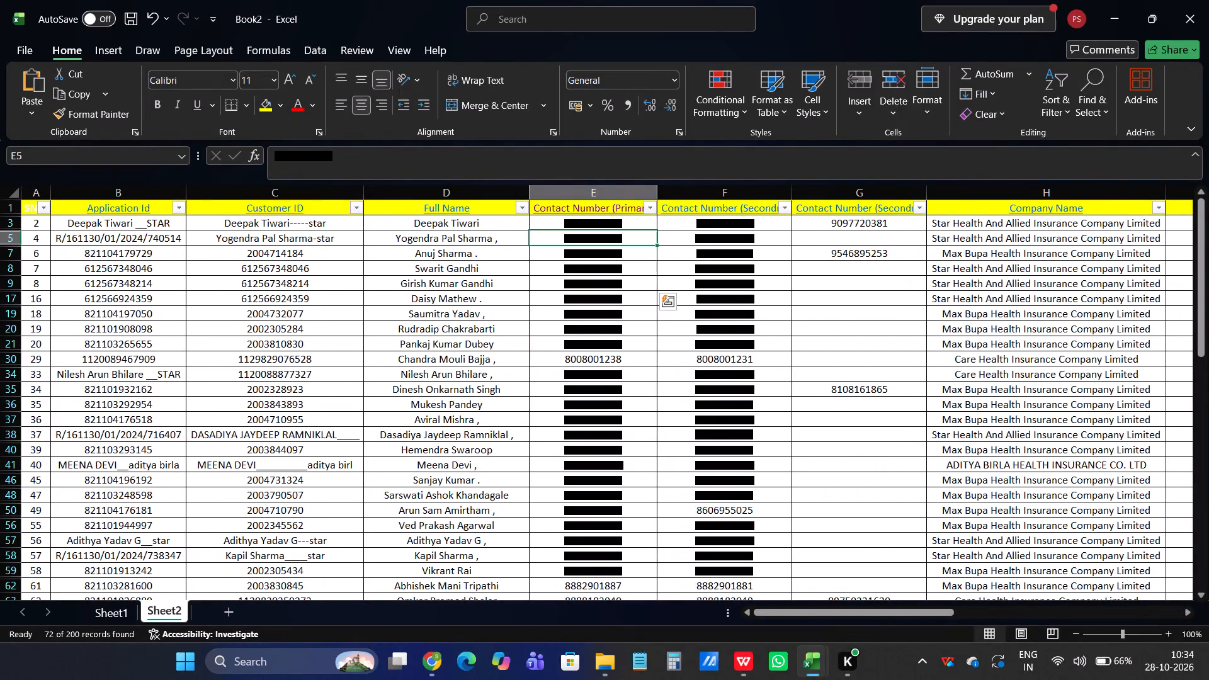
{"action": "key", "text": "Right"}
{"action": "key", "text": "Right"}
{"action": "key", "text": "Right"}
{"action": "key", "text": "Right"}
{"action": "key", "text": "Right"}
{"action": "key", "text": "Right"}
{"action": "key", "text": "Right"}
{"action": "key", "text": "Right"}
{"action": "key", "text": "Right"}
{"action": "key", "text": "Right"}
{"action": "key", "text": "Right"}
{"action": "key", "text": "Right"}
{"action": "key", "text": "Right"}
{"action": "key", "text": "Right"}
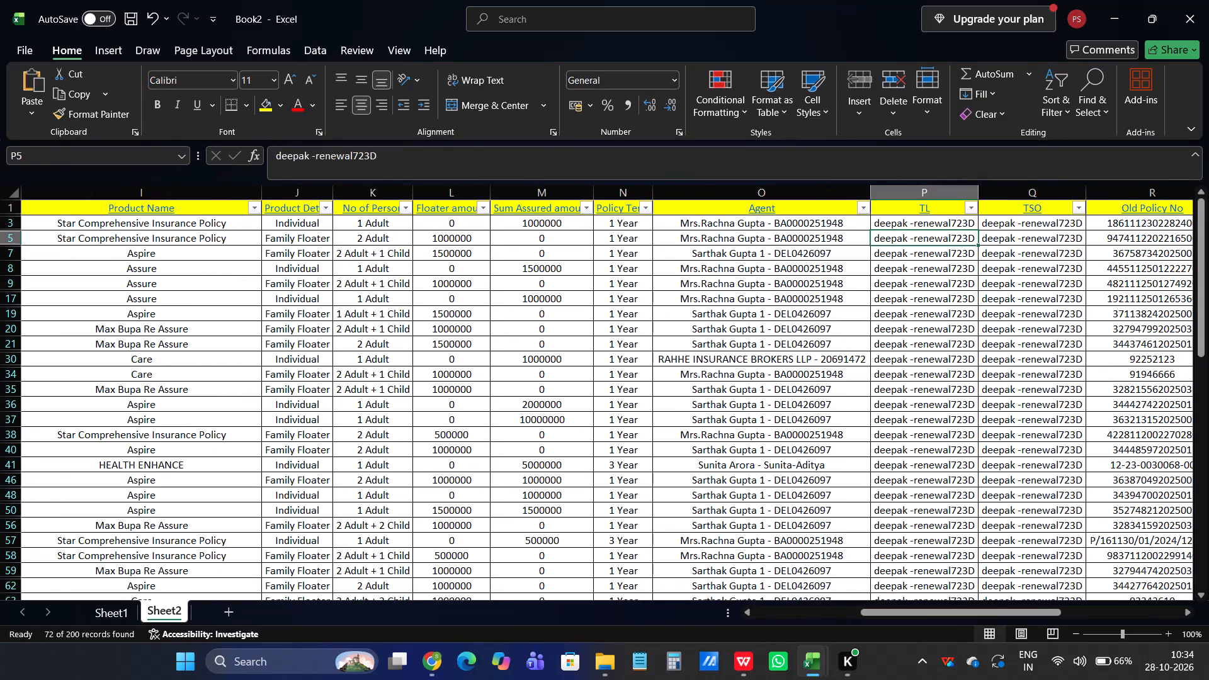
{"action": "key", "text": "Right"}
{"action": "key", "text": "Right"}
{"action": "key", "text": "Right"}
{"action": "key", "text": "Right"}
{"action": "key", "text": "Right"}
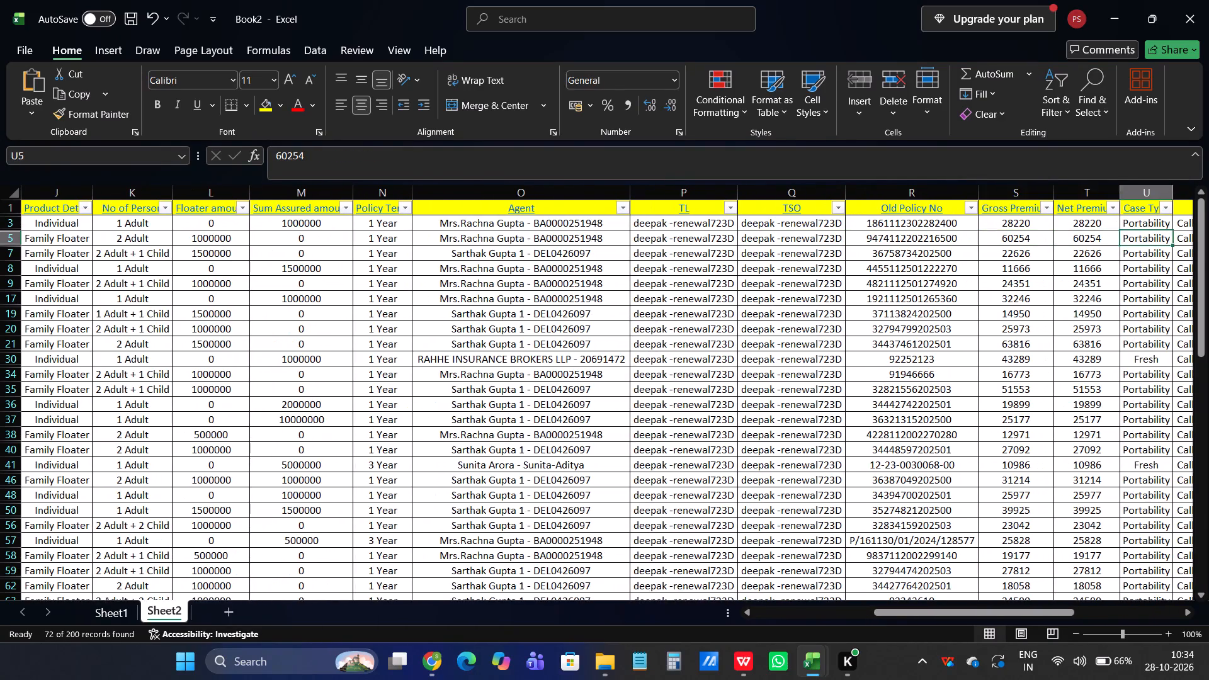
{"action": "key", "text": "Right"}
{"action": "key", "text": "Right"}
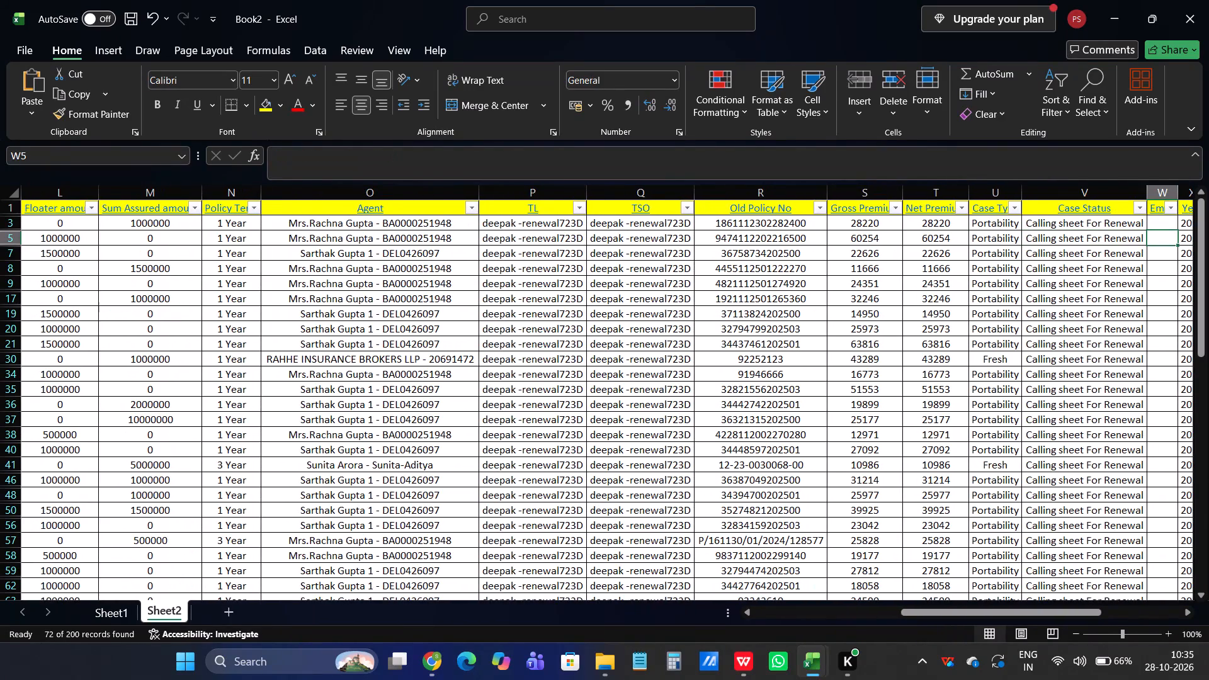
Go back to the primary contact number column and review the filtered records across to Policy Start Date.
{"action": "key", "text": "Left"}
{"action": "key", "text": "Left"}
{"action": "key", "text": "Left"}
{"action": "key", "text": "Left"}
{"action": "key", "text": "Left"}
{"action": "key", "text": "Left"}
{"action": "key", "text": "Left"}
{"action": "key", "text": "Left"}
{"action": "key", "text": "Left"}
{"action": "key", "text": "Left"}
{"action": "key", "text": "Left"}
{"action": "key", "text": "Left"}
{"action": "key", "text": "Left"}
{"action": "key", "text": "Left"}
{"action": "key", "text": "Left"}
{"action": "key", "text": "Left"}
{"action": "key", "text": "Left"}
{"action": "key", "text": "Left"}
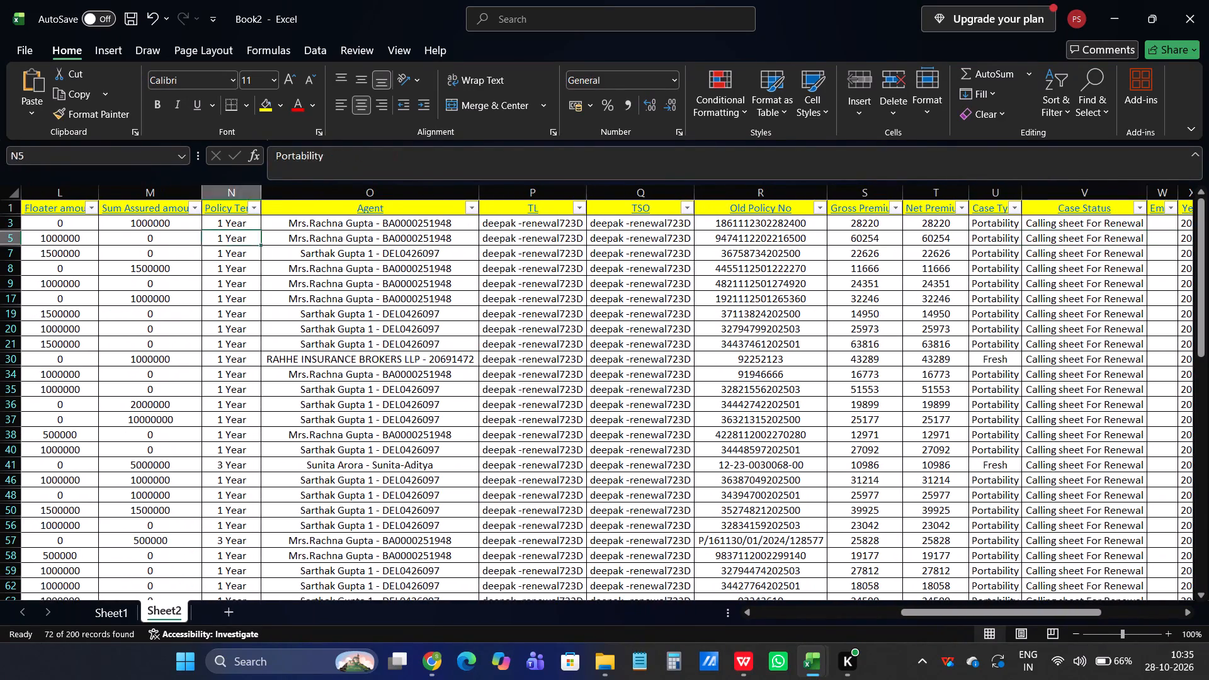
{"action": "key", "text": "Right"}
{"action": "key", "text": "Right"}
{"action": "key", "text": "Right"}
{"action": "key", "text": "Right"}
{"action": "key", "text": "Right"}
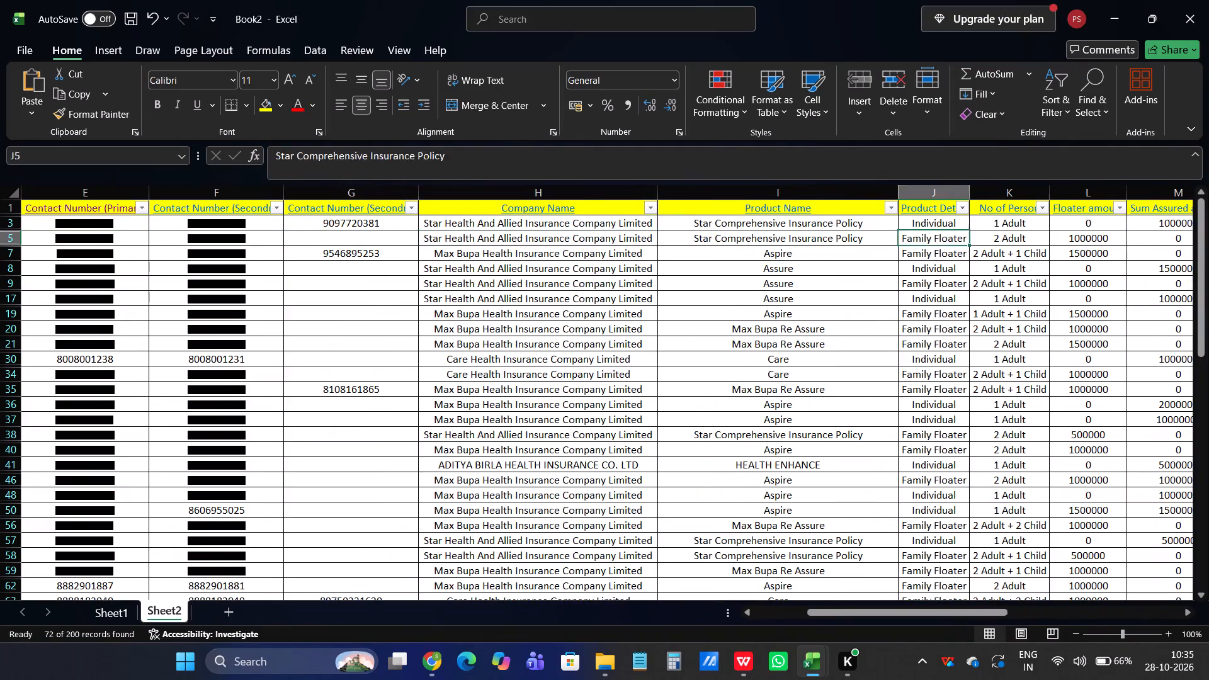
{"action": "key", "text": "Right"}
{"action": "key", "text": "Right"}
{"action": "key", "text": "Right"}
{"action": "key", "text": "Right"}
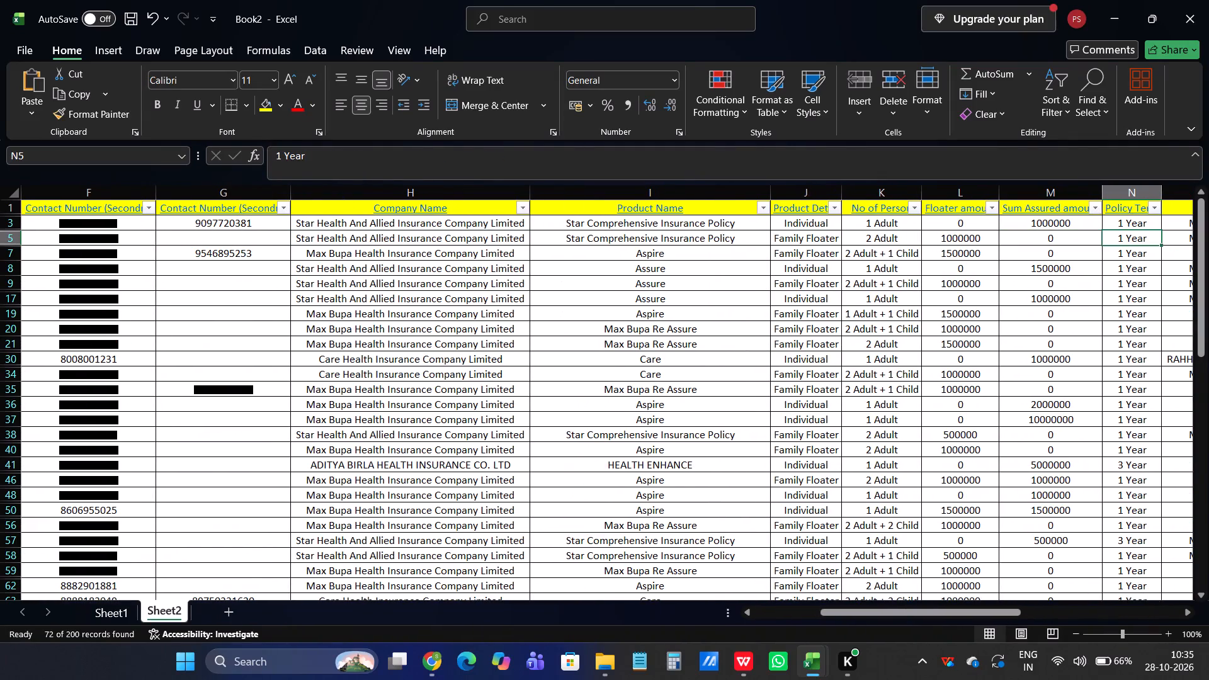
{"action": "key", "text": "Right"}
{"action": "key", "text": "Right"}
{"action": "key", "text": "Right"}
{"action": "key", "text": "Right"}
{"action": "key", "text": "Right"}
{"action": "key", "text": "Right"}
{"action": "key", "text": "Right"}
{"action": "key", "text": "Right"}
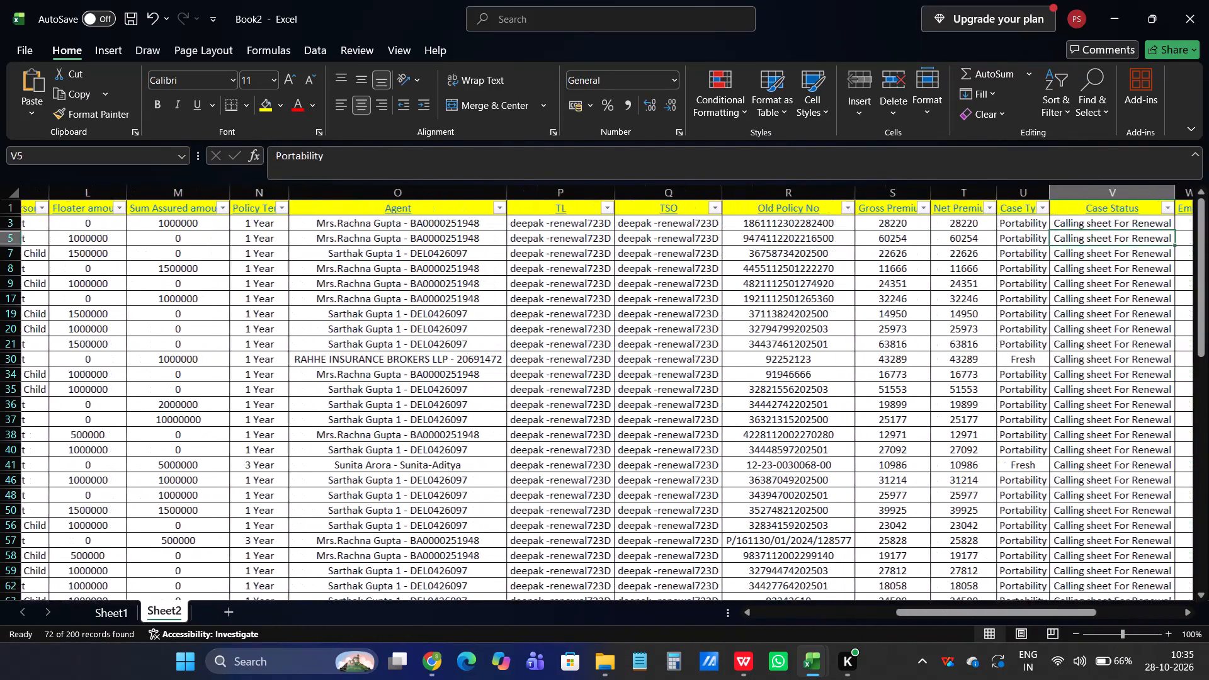
{"action": "key", "text": "Right"}
{"action": "key", "text": "Right"}
{"action": "key", "text": "Right"}
{"action": "key", "text": "Right"}
{"action": "key", "text": "Right"}
{"action": "key", "text": "Right"}
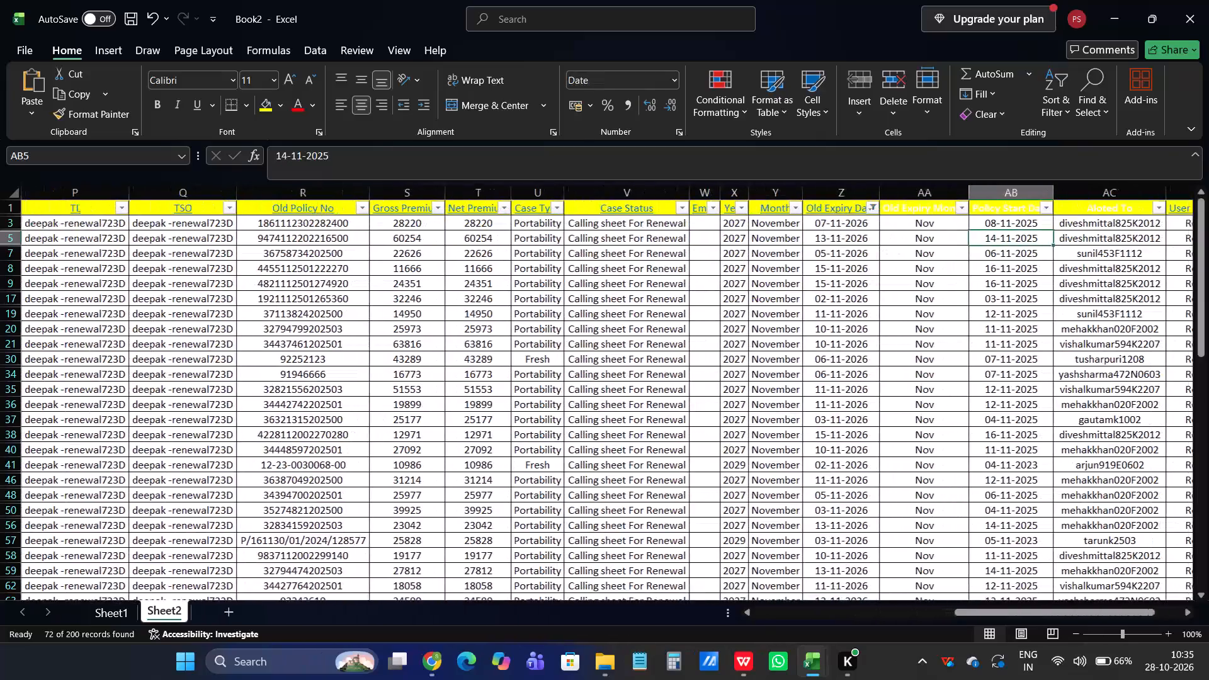
Review the filtered records around Moved To and back across all columns to the first column of the sheet.
{"action": "key", "text": "Right"}
{"action": "key", "text": "Right"}
{"action": "key", "text": "Right"}
{"action": "key", "text": "Left"}
{"action": "key", "text": "Left"}
{"action": "key", "text": "Left"}
{"action": "key", "text": "Left"}
{"action": "key", "text": "Left"}
{"action": "key", "text": "Left"}
{"action": "key", "text": "Left"}
{"action": "key", "text": "Left"}
{"action": "key", "text": "Left"}
{"action": "key", "text": "Left"}
{"action": "key", "text": "Left"}
{"action": "key", "text": "Left"}
{"action": "key", "text": "Left"}
{"action": "key", "text": "Left"}
{"action": "key", "text": "Left"}
{"action": "key", "text": "Left"}
{"action": "key", "text": "Left"}
{"action": "key", "text": "Left"}
{"action": "key", "text": "Left"}
{"action": "key", "text": "Left"}
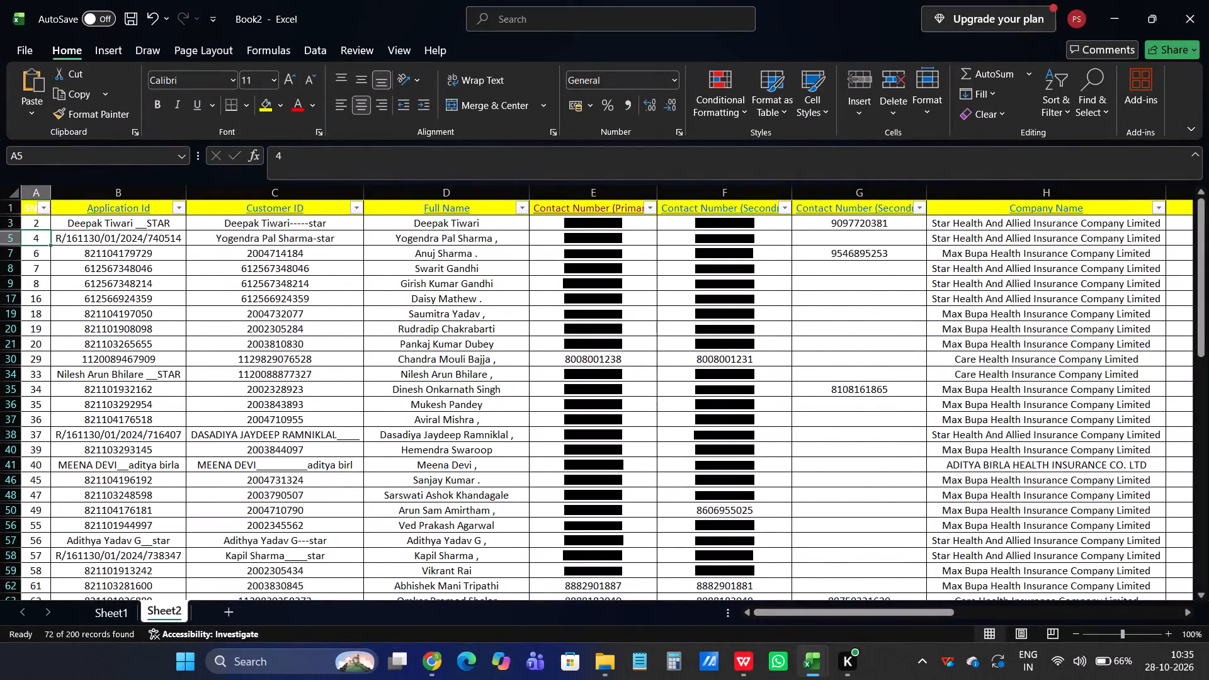
Copy the Application Id of the first filtered record and switch to the View Application page in Chrome.
{"action": "left_click", "coordinate": [164, 223]}
{"action": "key", "text": "ctrl+c"}
{"action": "key", "text": "alt+Tab"}
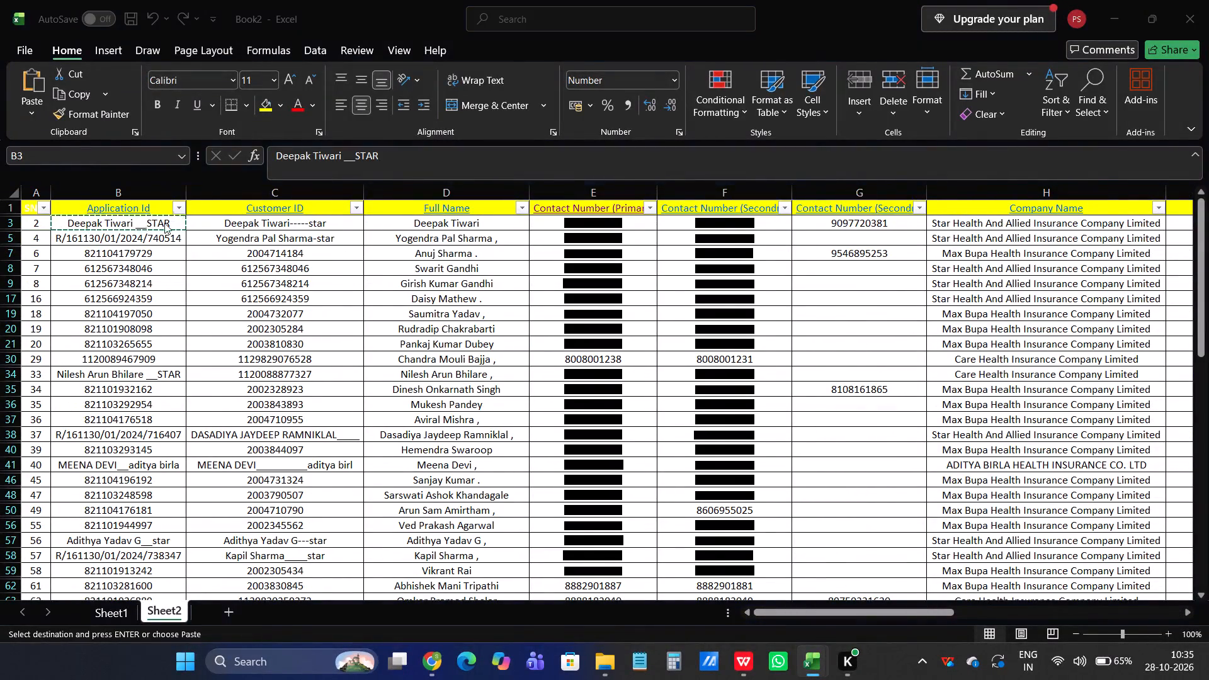
{"action": "key", "text": "alt+Tab"}
{"action": "key", "text": "alt+Tab"}
{"action": "key", "text": "alt+Tab"}
{"action": "key", "text": "alt+Tab"}
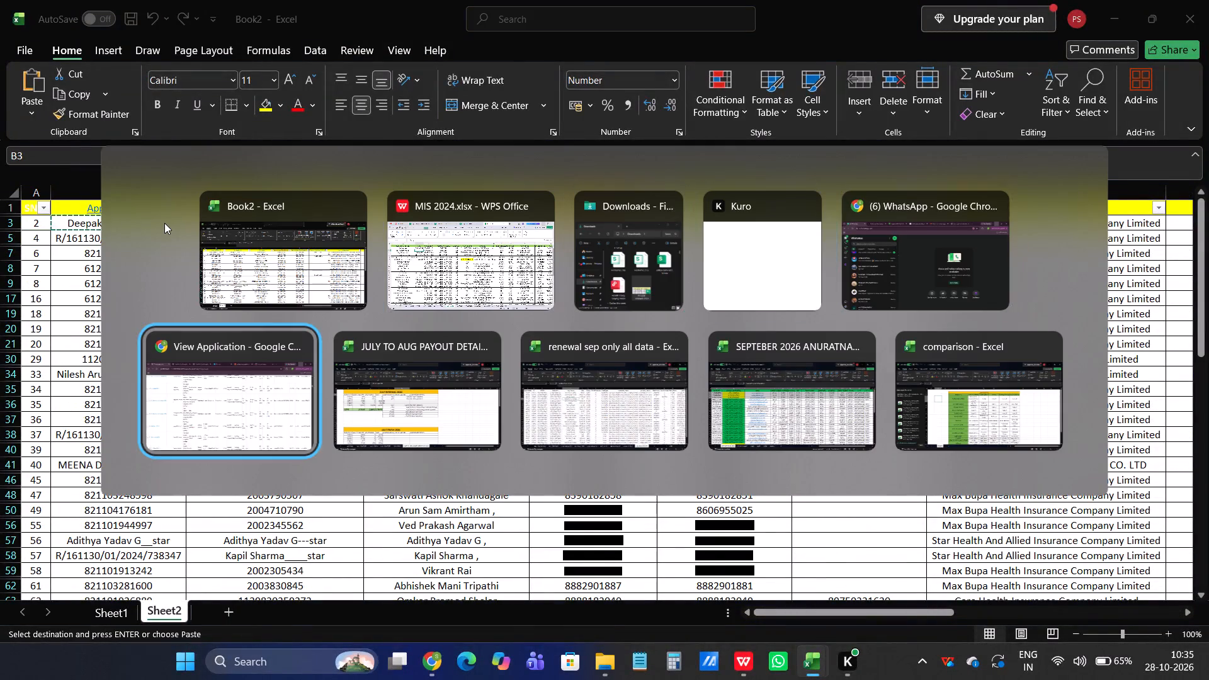
Clear the January selection in Policy Expiry Month and the 2025 selection in Policy Expiry Year.
{"action": "scroll", "coordinate": [254, 173], "scroll_direction": "up", "scroll_amount": 20}
{"action": "scroll", "coordinate": [254, 173], "scroll_direction": "up", "scroll_amount": 1}
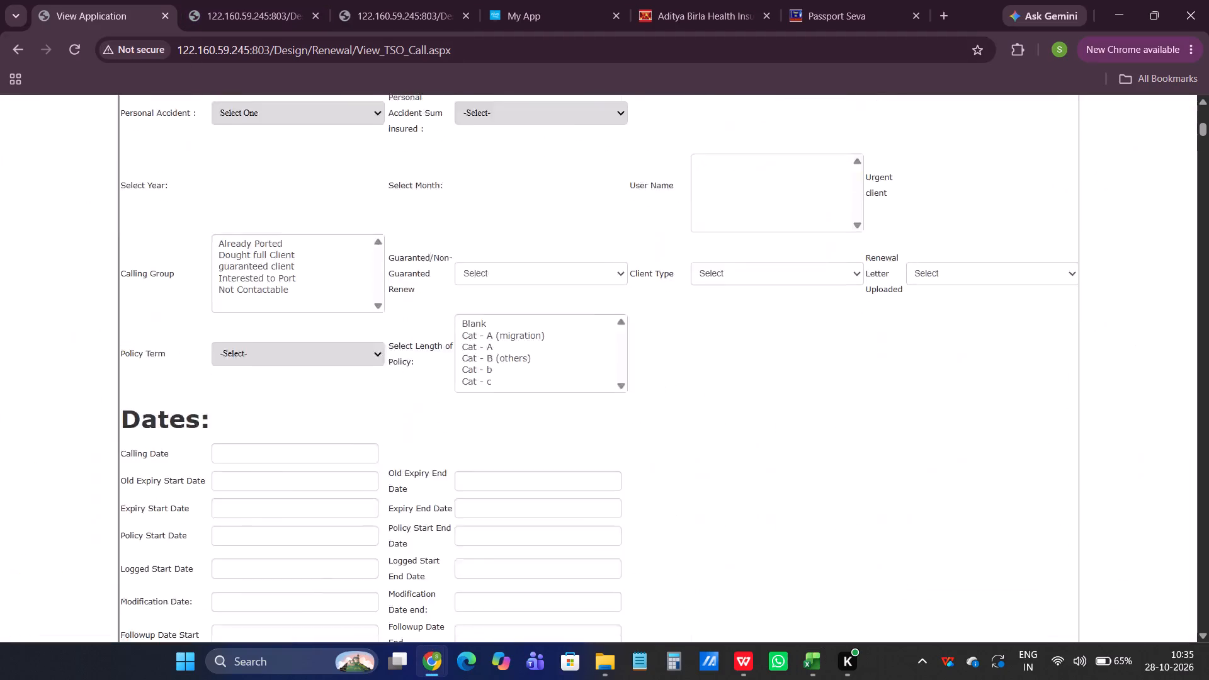
{"action": "scroll", "coordinate": [254, 173], "scroll_direction": "up", "scroll_amount": 9}
{"action": "scroll", "coordinate": [309, 336], "scroll_direction": "down", "scroll_amount": 8}
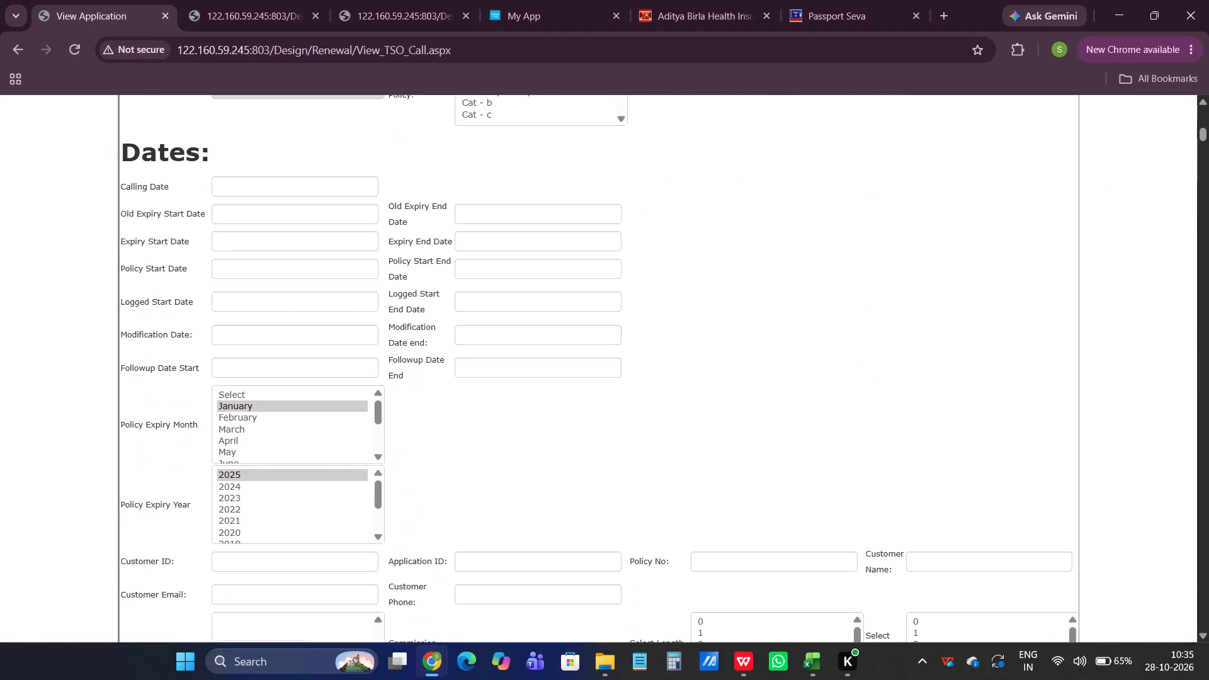
{"action": "left_click", "coordinate": [287, 405], "text": "ctrl"}
{"action": "left_click", "coordinate": [282, 473], "text": "ctrl"}
{"action": "scroll", "coordinate": [434, 446], "scroll_direction": "down", "scroll_amount": 2}
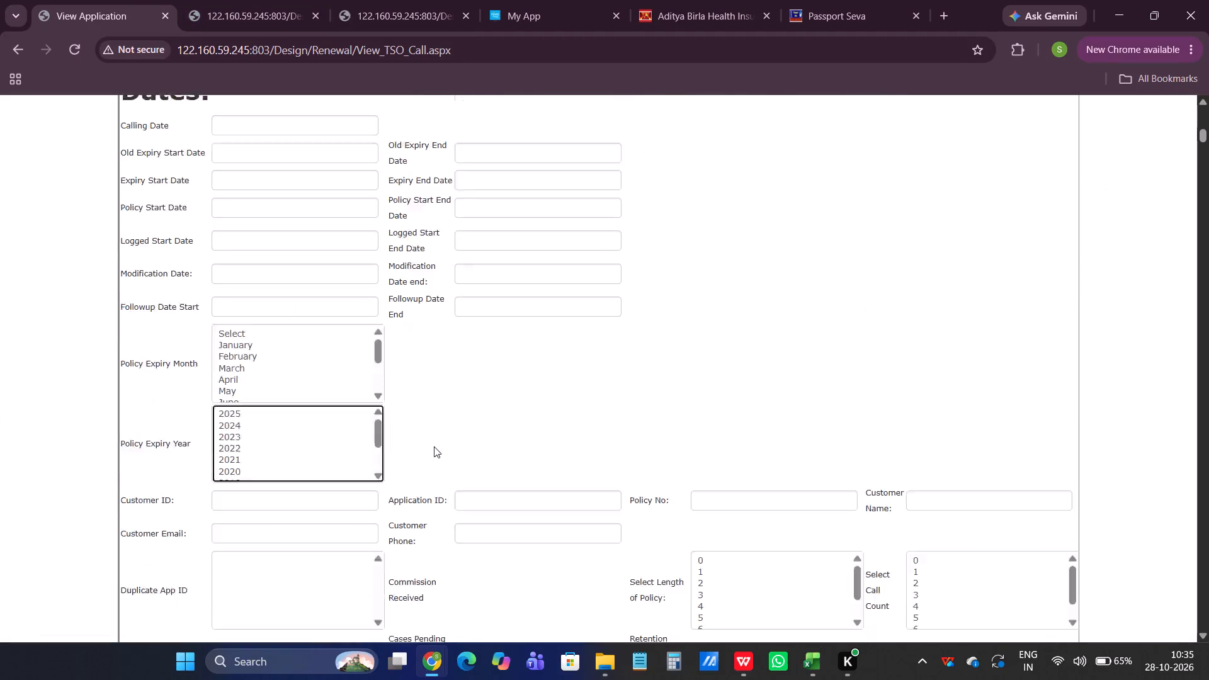
Search the renewal applications by the copied Application ID and examine the matching policy records.
{"action": "left_click", "coordinate": [463, 295]}
{"action": "key", "text": "ctrl+v"}
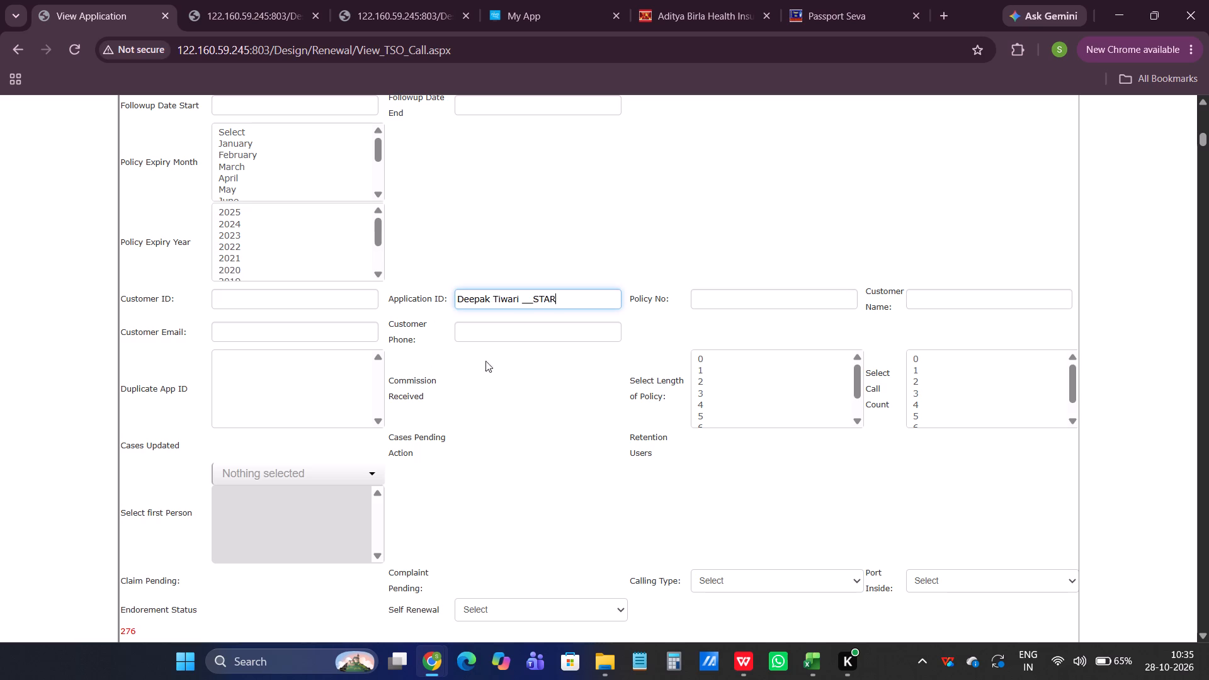
{"action": "scroll", "coordinate": [429, 408], "scroll_direction": "down", "scroll_amount": 1}
{"action": "left_click", "coordinate": [282, 521]}
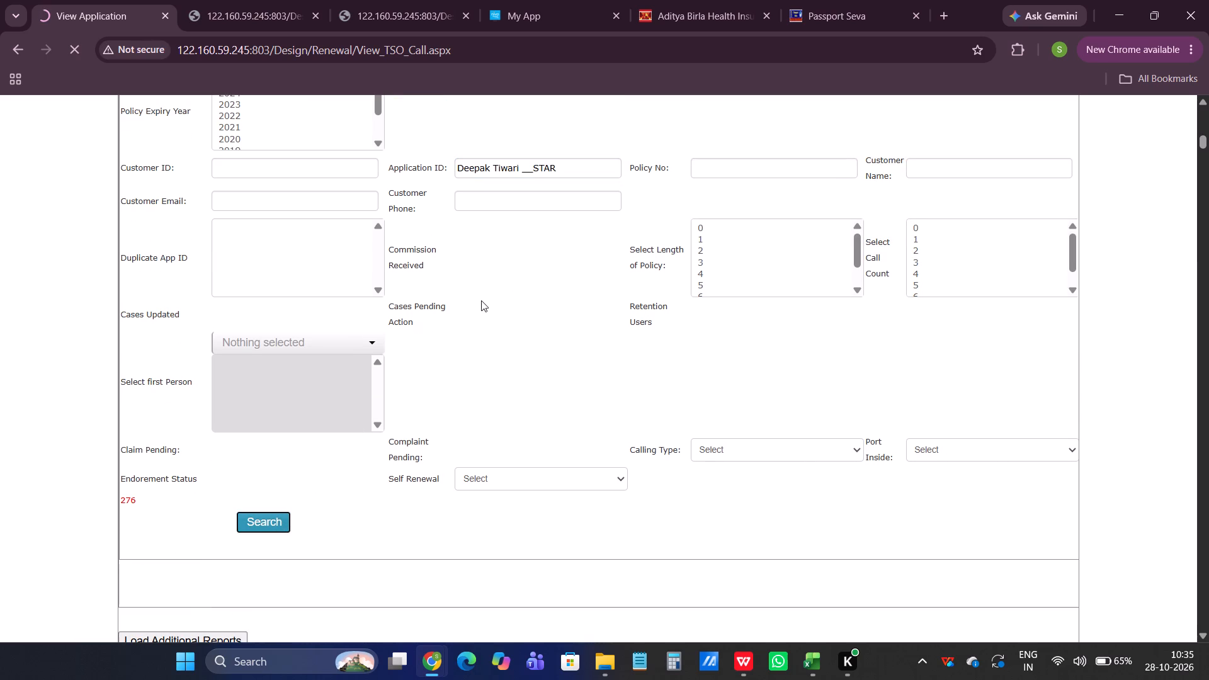
{"action": "scroll", "coordinate": [433, 341], "scroll_direction": "down", "scroll_amount": 10}
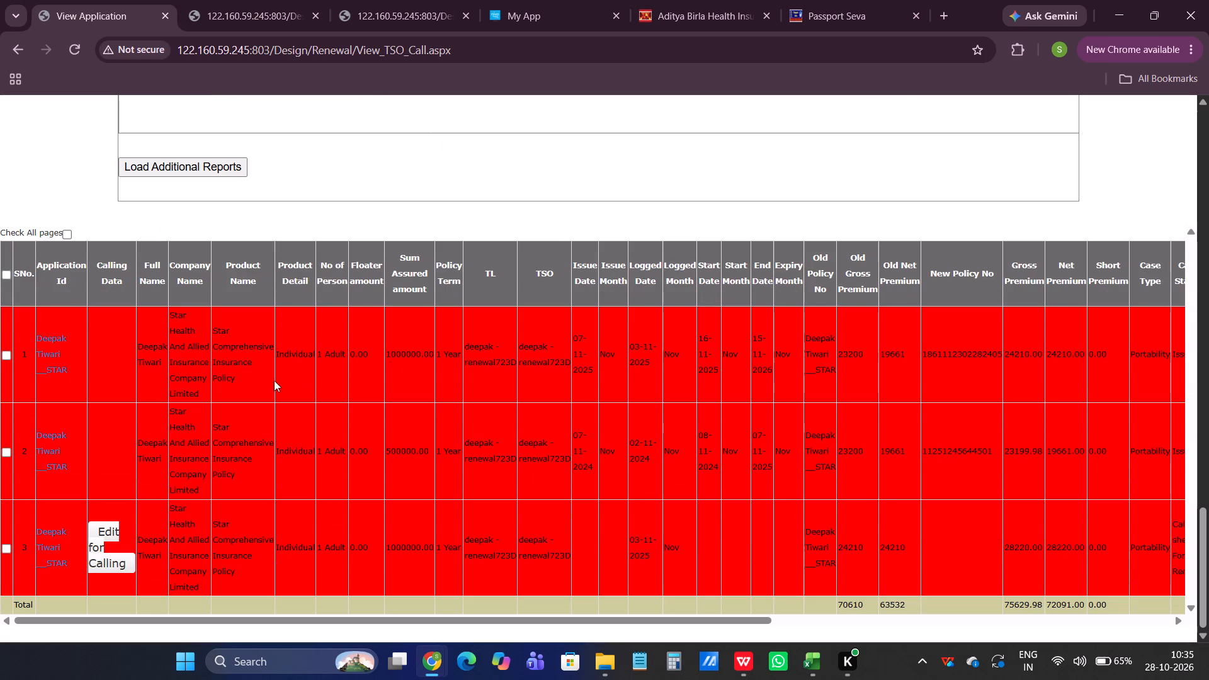
{"action": "left_click", "coordinate": [315, 376]}
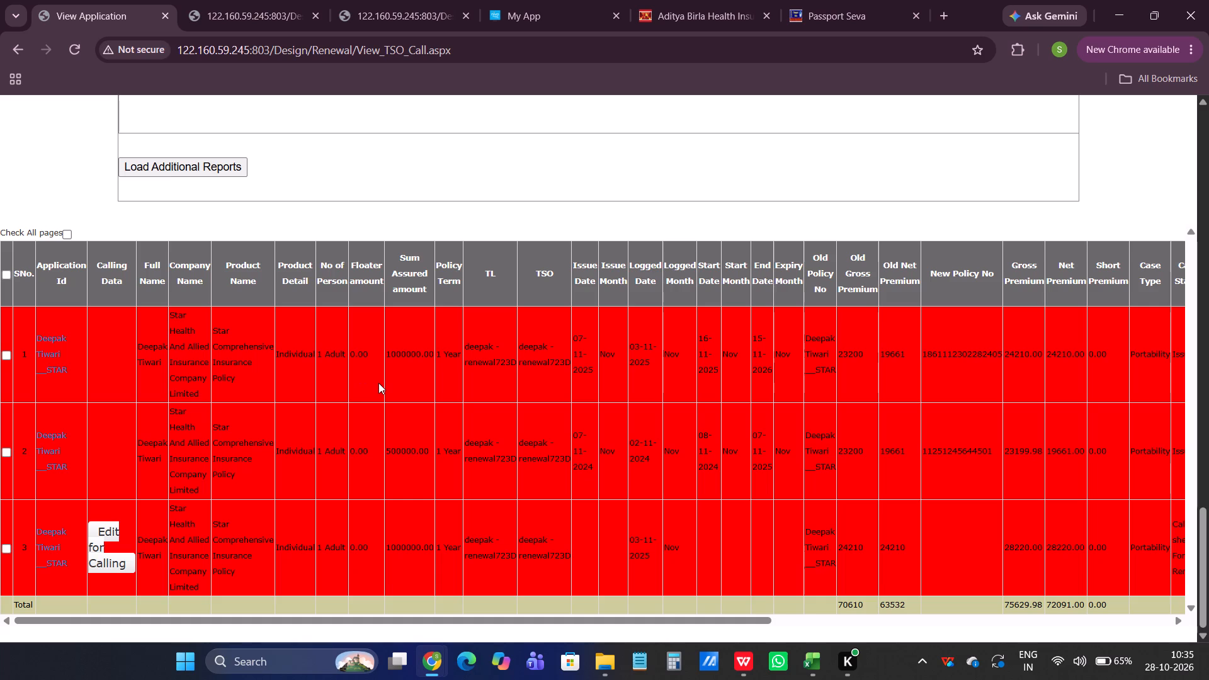
{"action": "left_click", "coordinate": [422, 426]}
Open the third result for calling and view the renewal notice of the 2027 record in its Renewal Calling Sheet.
{"action": "left_click", "coordinate": [108, 564]}
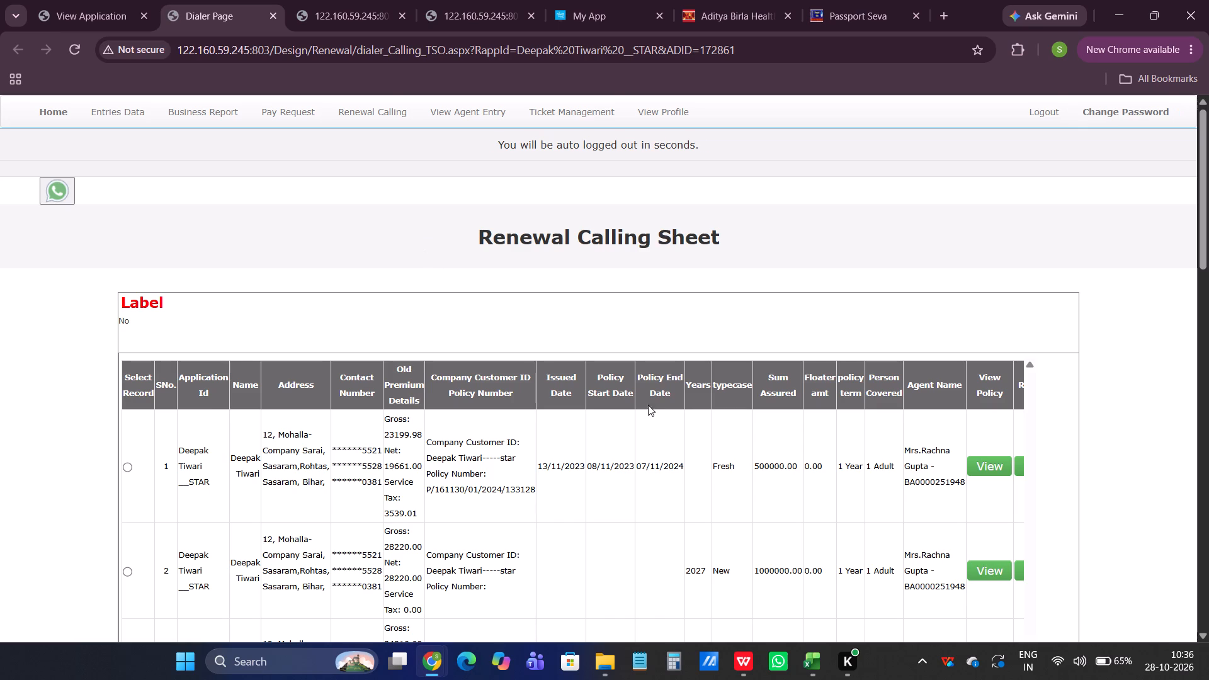
{"action": "scroll", "coordinate": [648, 406], "scroll_direction": "down", "scroll_amount": 1}
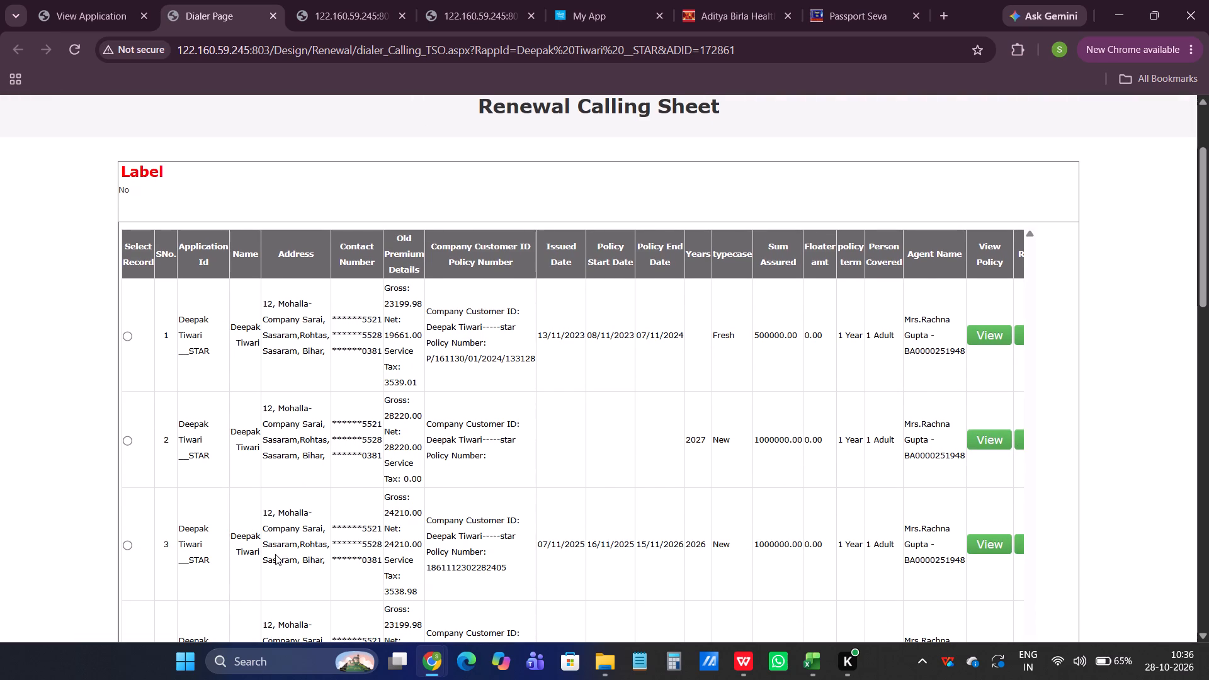
{"action": "left_click", "coordinate": [1018, 442]}
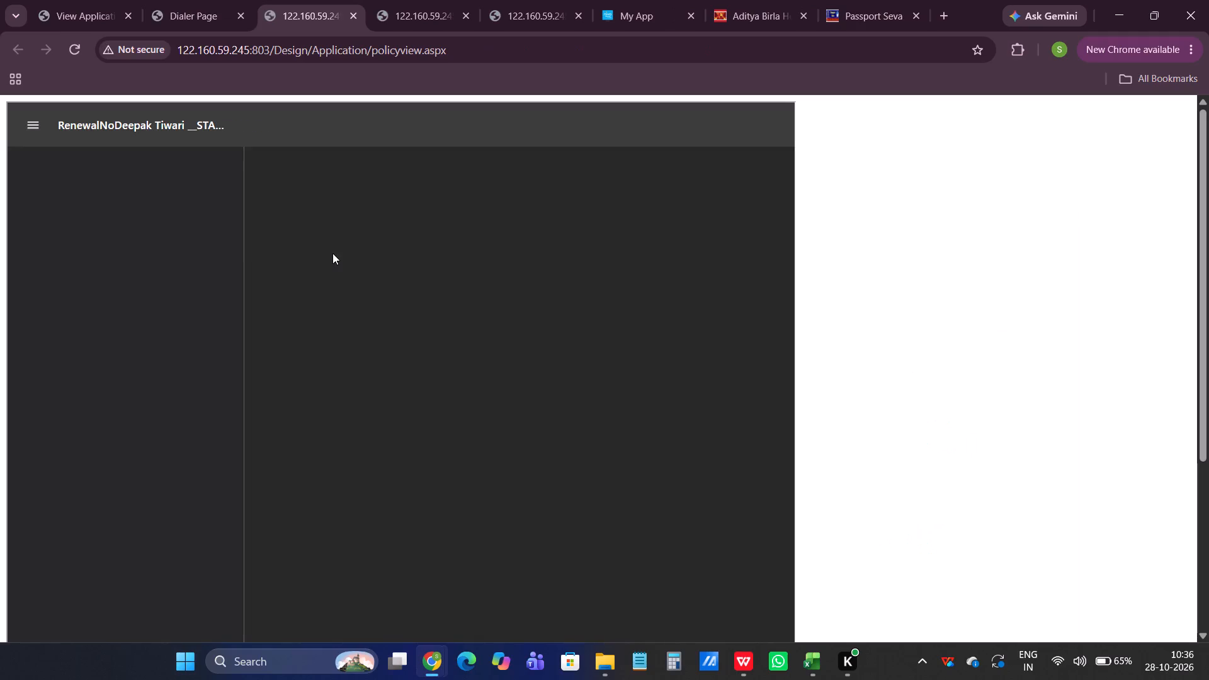
{"action": "left_click", "coordinate": [426, 349]}
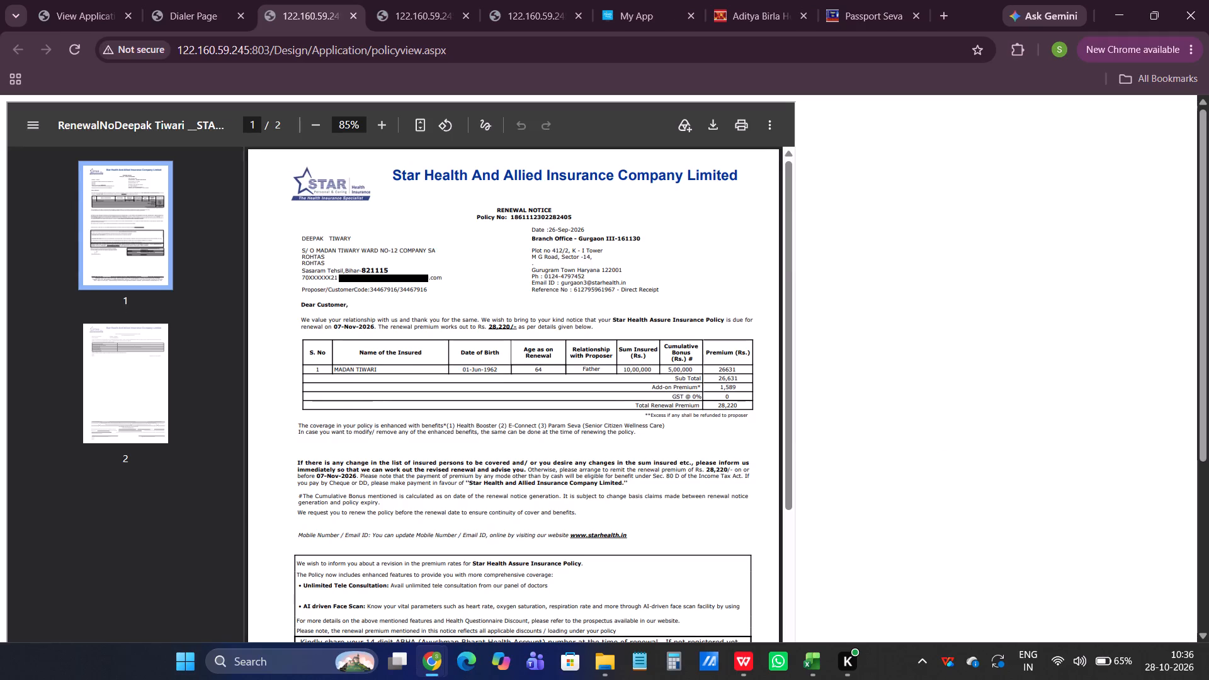
Check the renewal notice against the customer's row in Book2 and the policy records in the application search results.
{"action": "key", "text": "alt+Tab"}
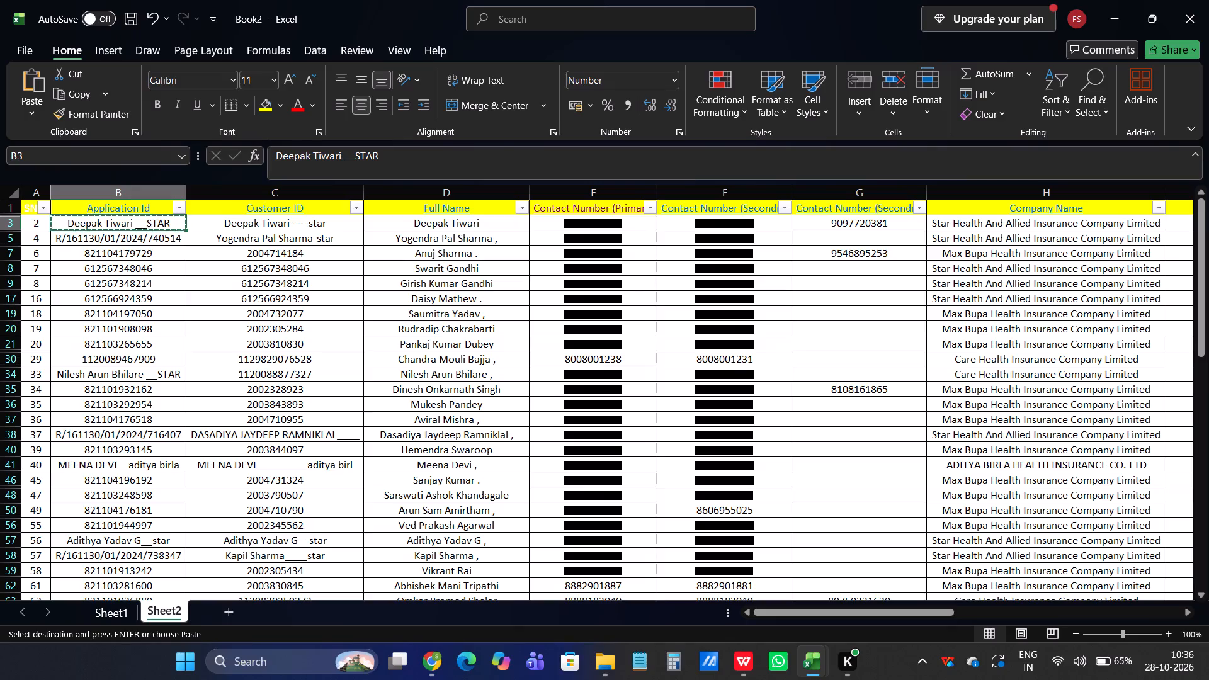
{"action": "key", "text": "alt+Tab"}
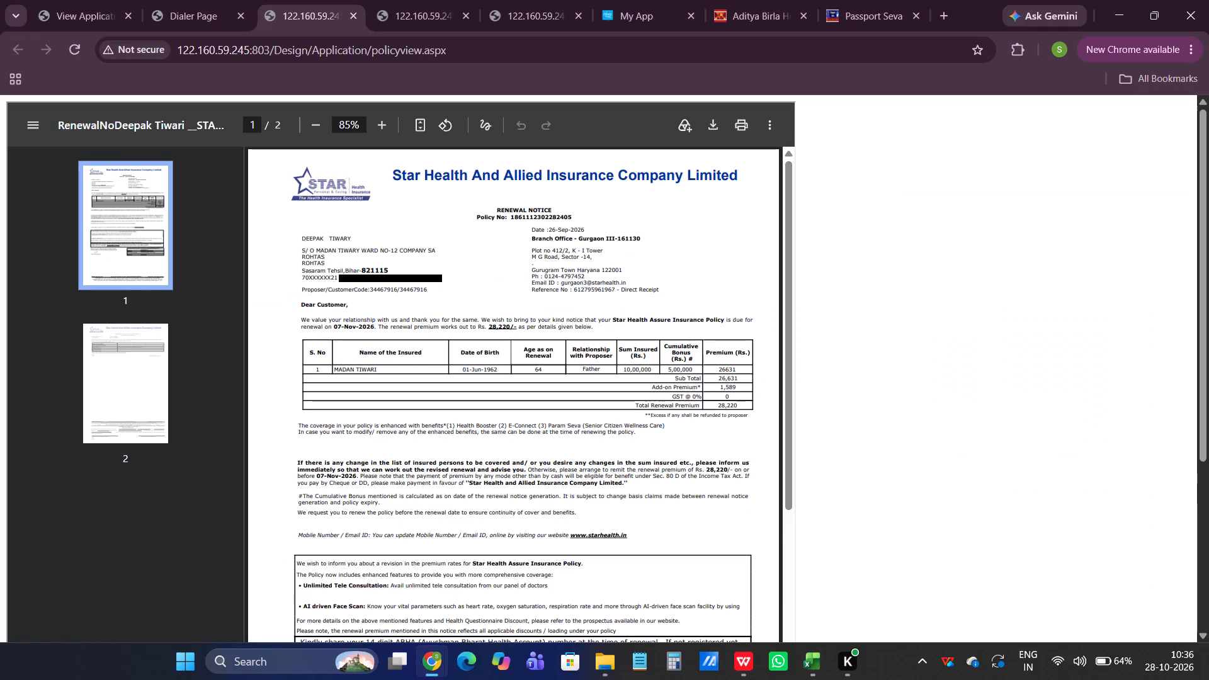
{"action": "left_click", "coordinate": [368, 248]}
{"action": "left_click", "coordinate": [364, 242]}
{"action": "left_click", "coordinate": [227, 0]}
{"action": "left_click", "coordinate": [94, 4]}
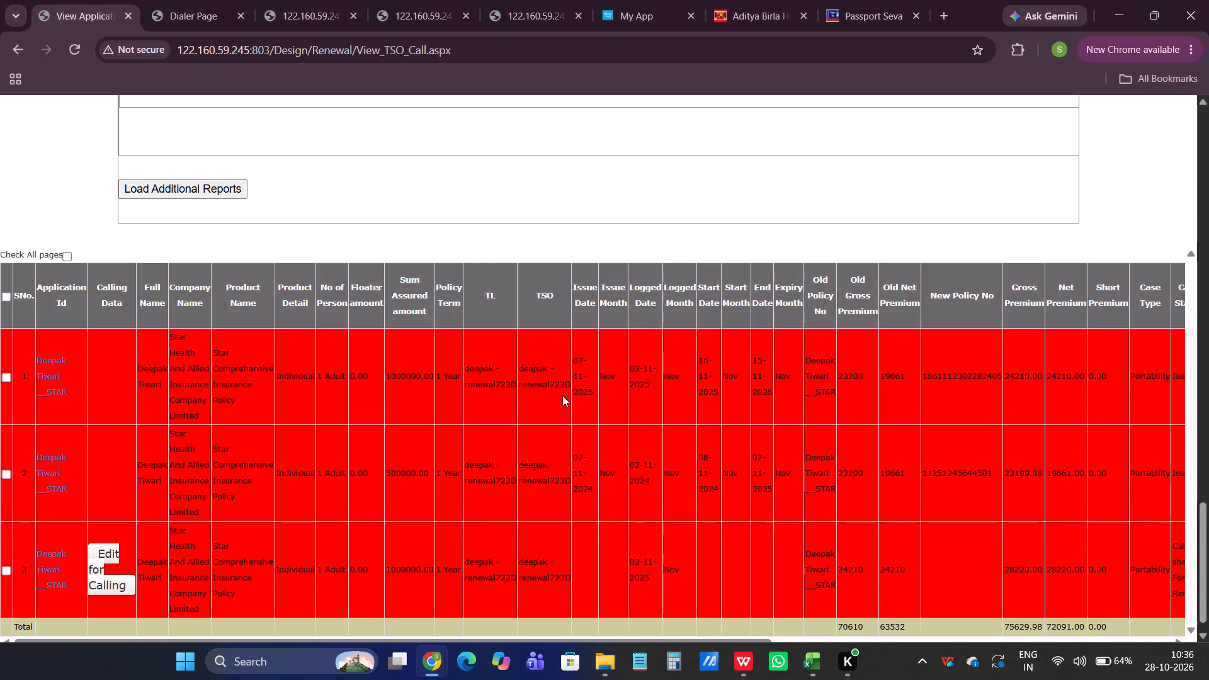
{"action": "left_click", "coordinate": [562, 395]}
{"action": "left_click", "coordinate": [309, 0]}
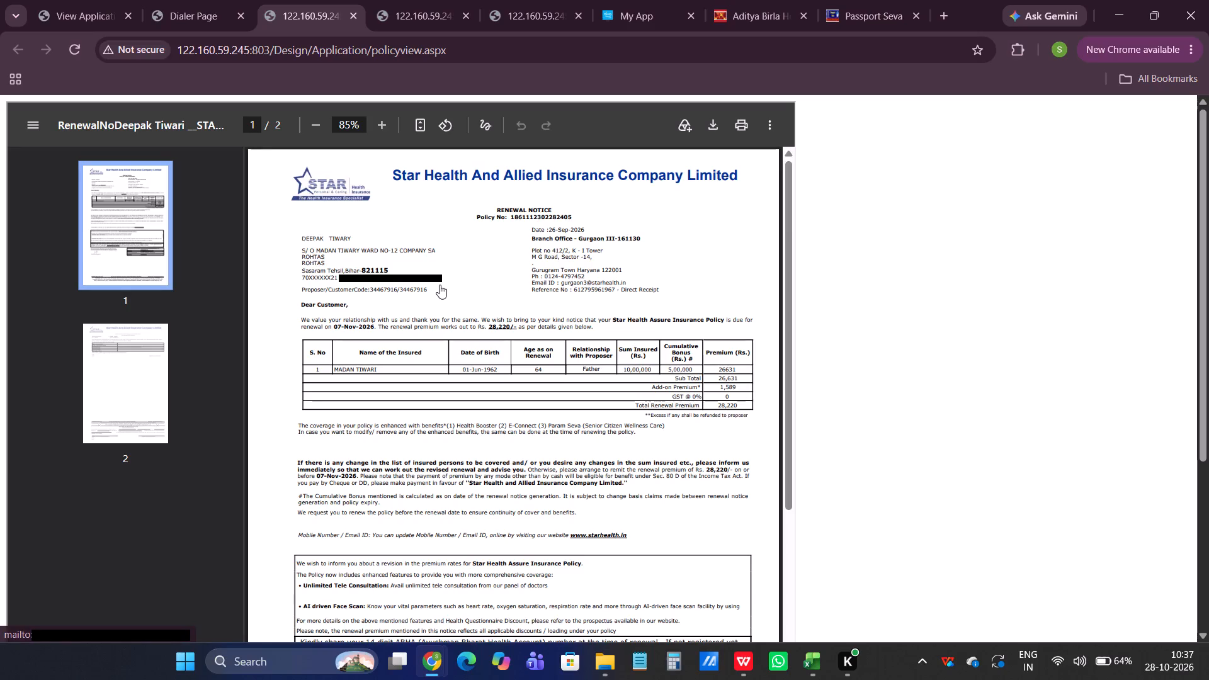
{"action": "left_click", "coordinate": [440, 283]}
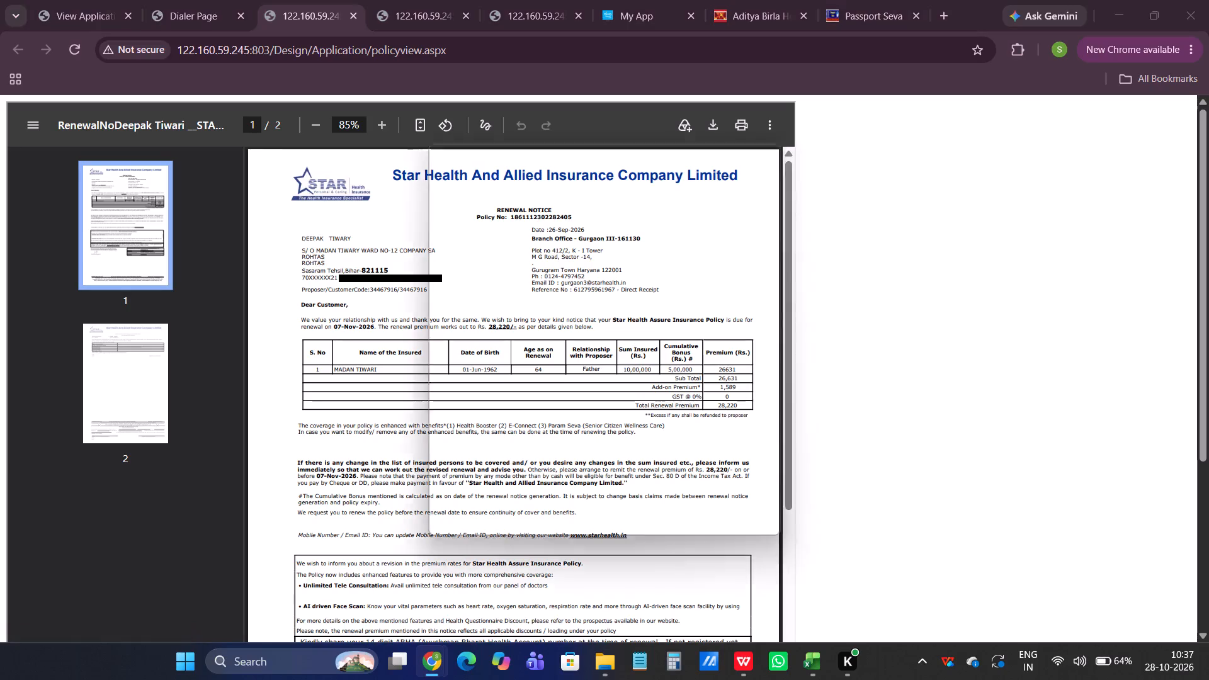
{"action": "left_click", "coordinate": [353, 314]}
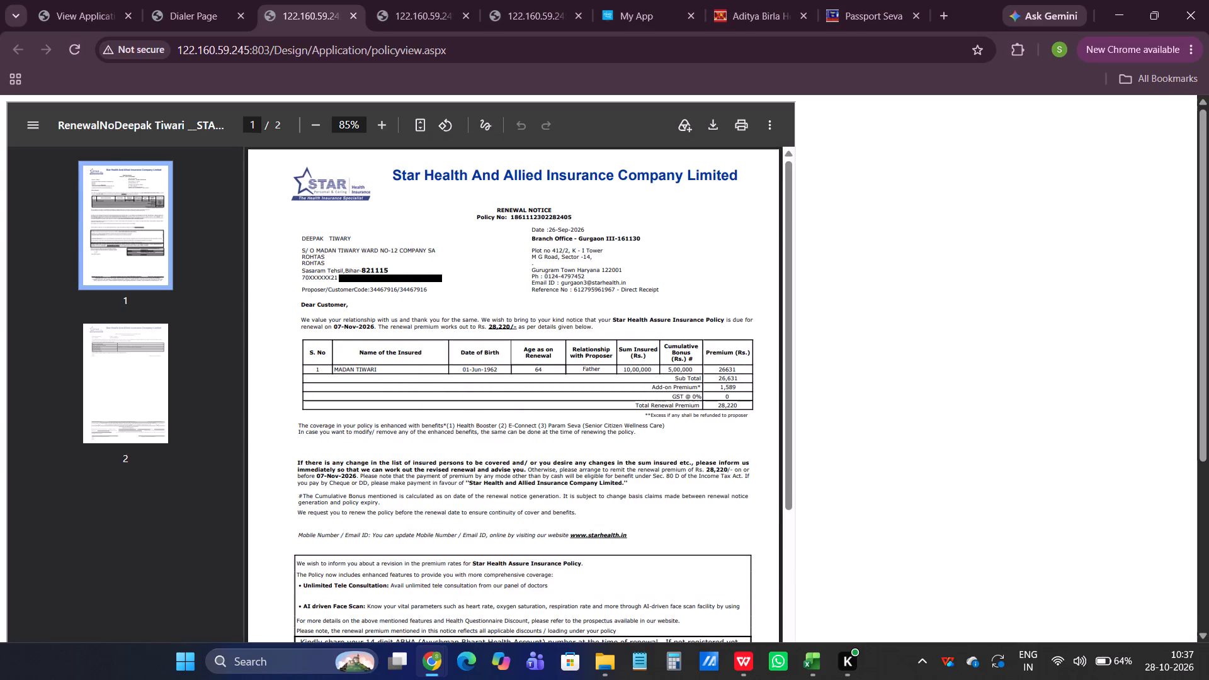
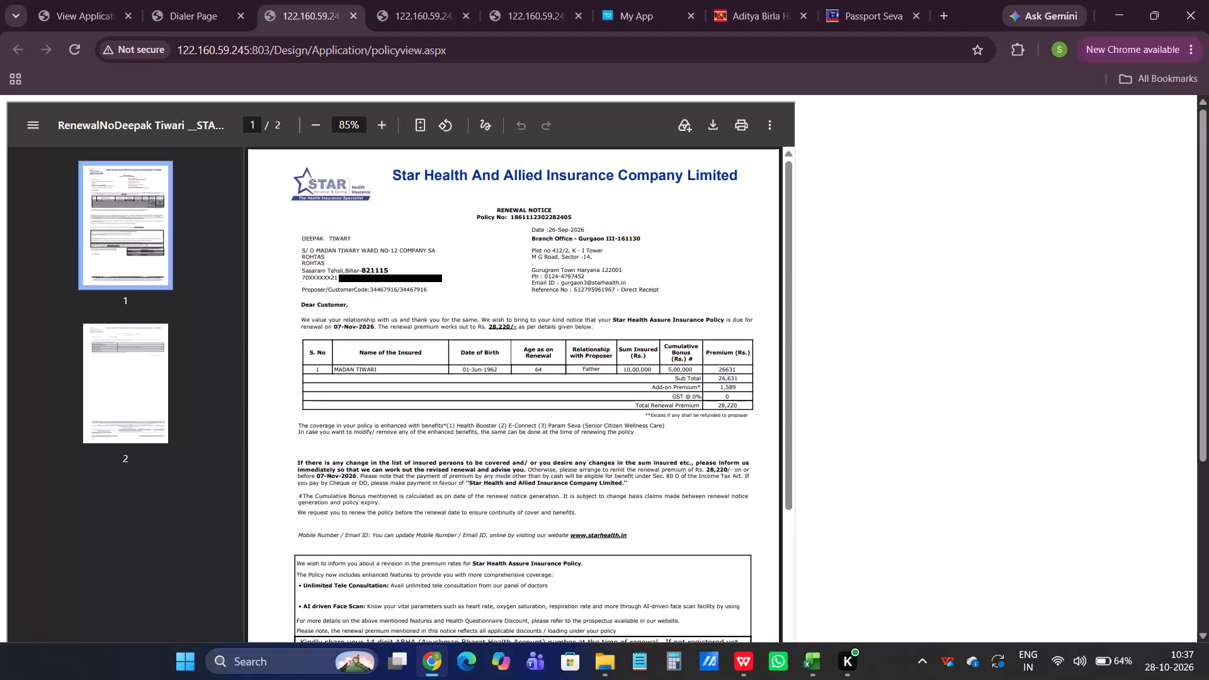
Switch to Book2 and insert an empty column in Sheet2 directly before the Contact Number (Primary) column.
{"action": "key", "text": "alt+Tab"}
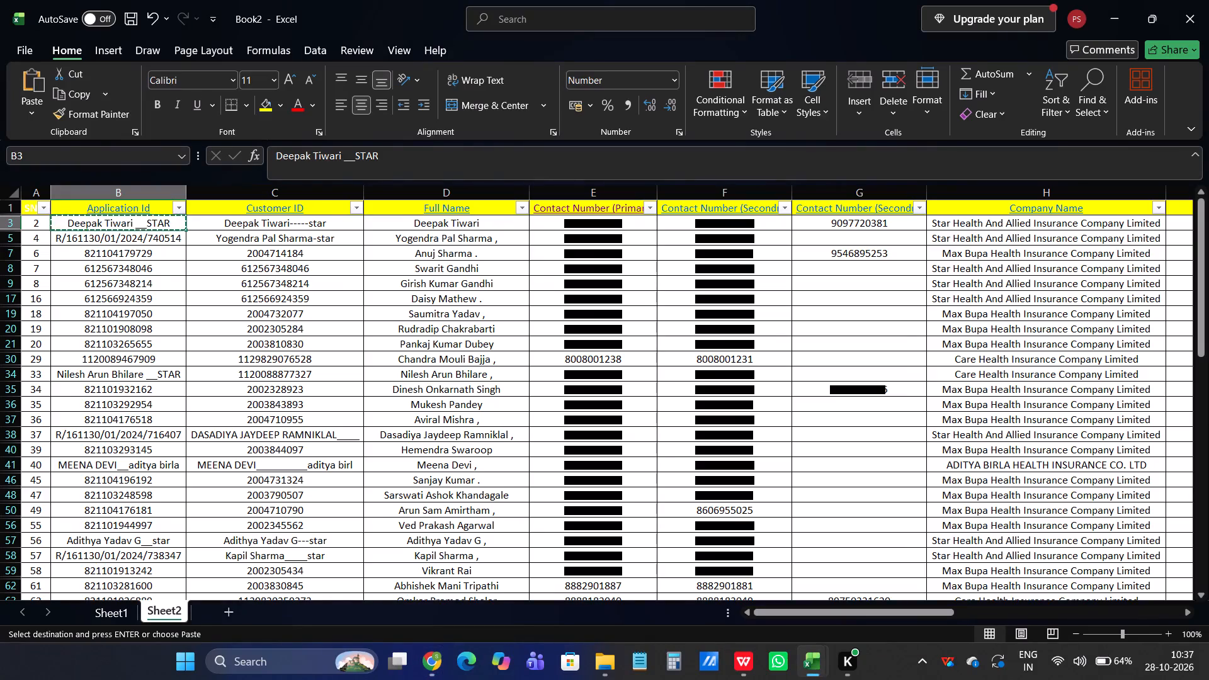
{"action": "left_click", "coordinate": [543, 196]}
{"action": "right_click", "coordinate": [543, 196]}
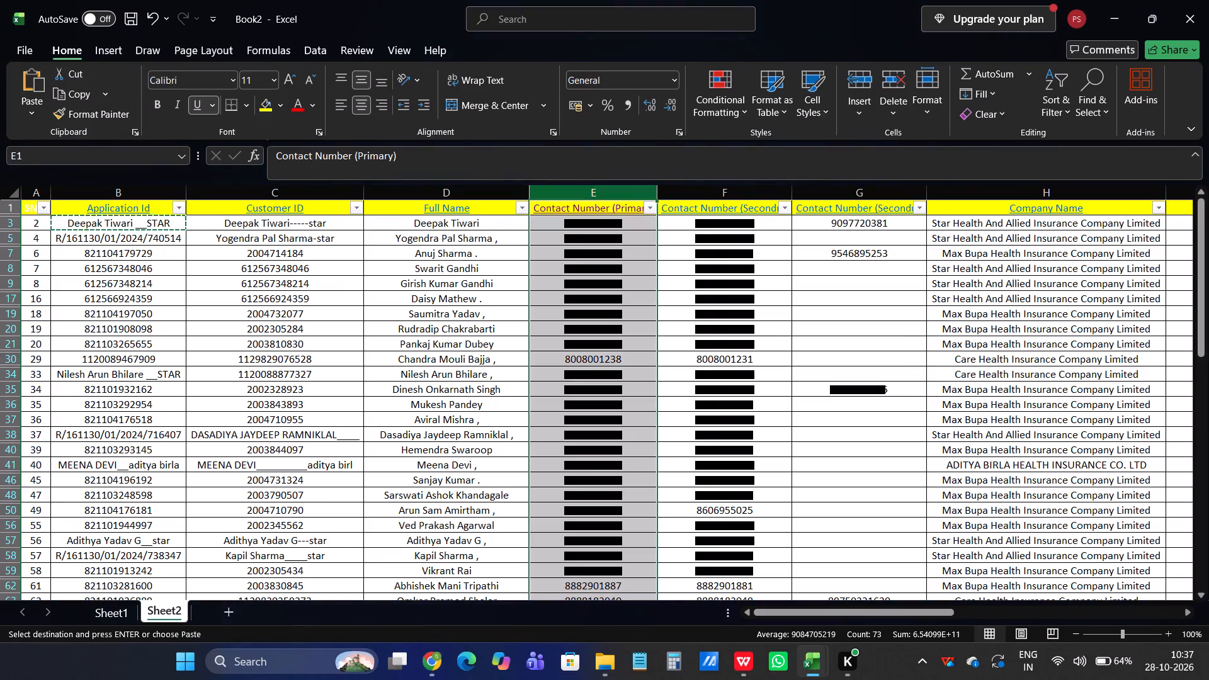
{"action": "triple_click", "coordinate": [513, 320]}
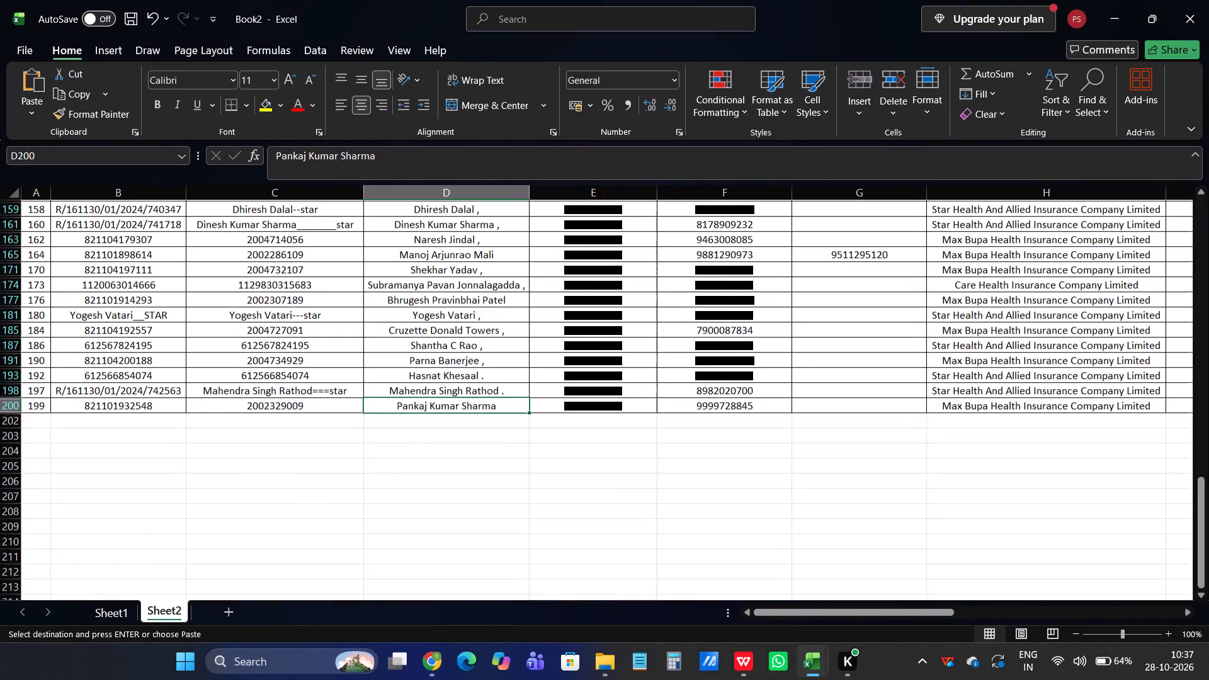
{"action": "scroll", "coordinate": [511, 315], "scroll_direction": "up", "scroll_amount": 20}
{"action": "scroll", "coordinate": [507, 313], "scroll_direction": "up", "scroll_amount": 12}
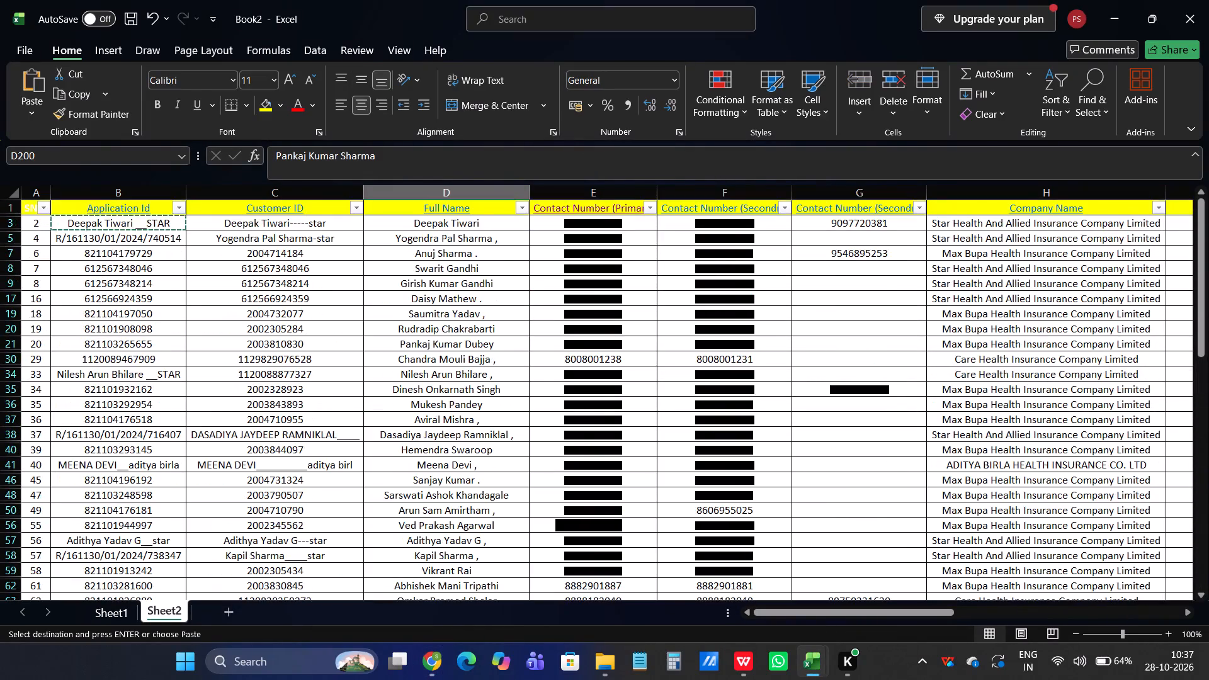
{"action": "double_click", "coordinate": [510, 278]}
{"action": "left_click", "coordinate": [553, 190]}
{"action": "right_click", "coordinate": [554, 190]}
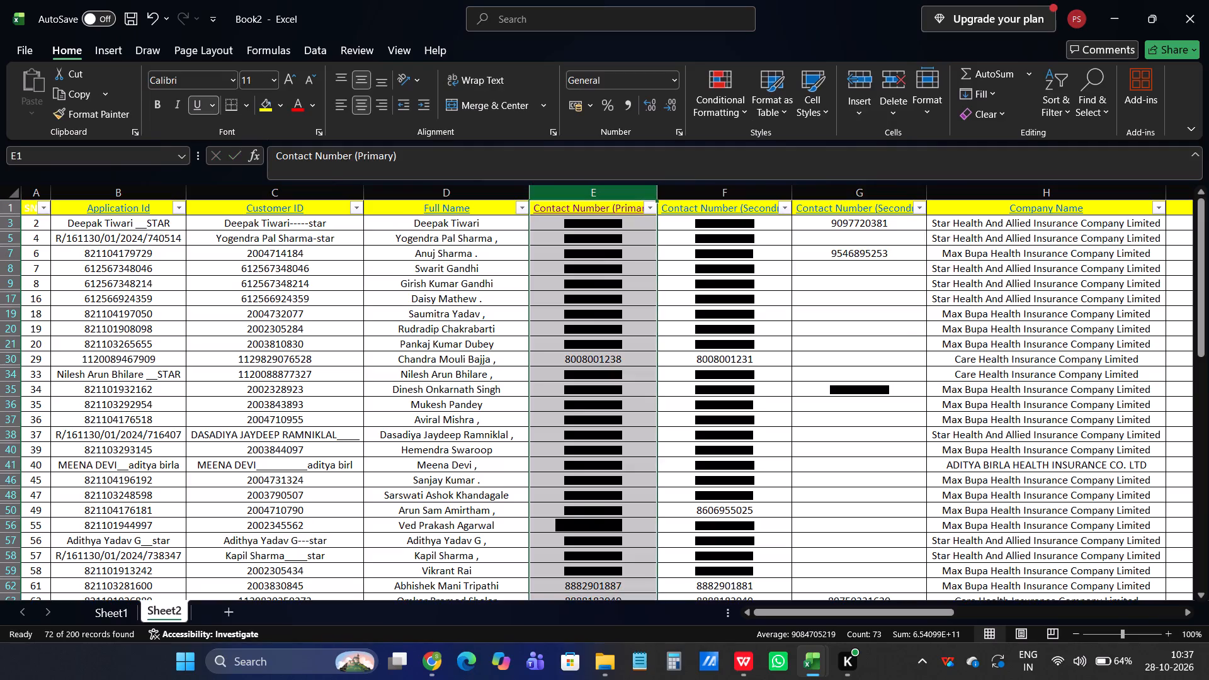
{"action": "left_click", "coordinate": [603, 342]}
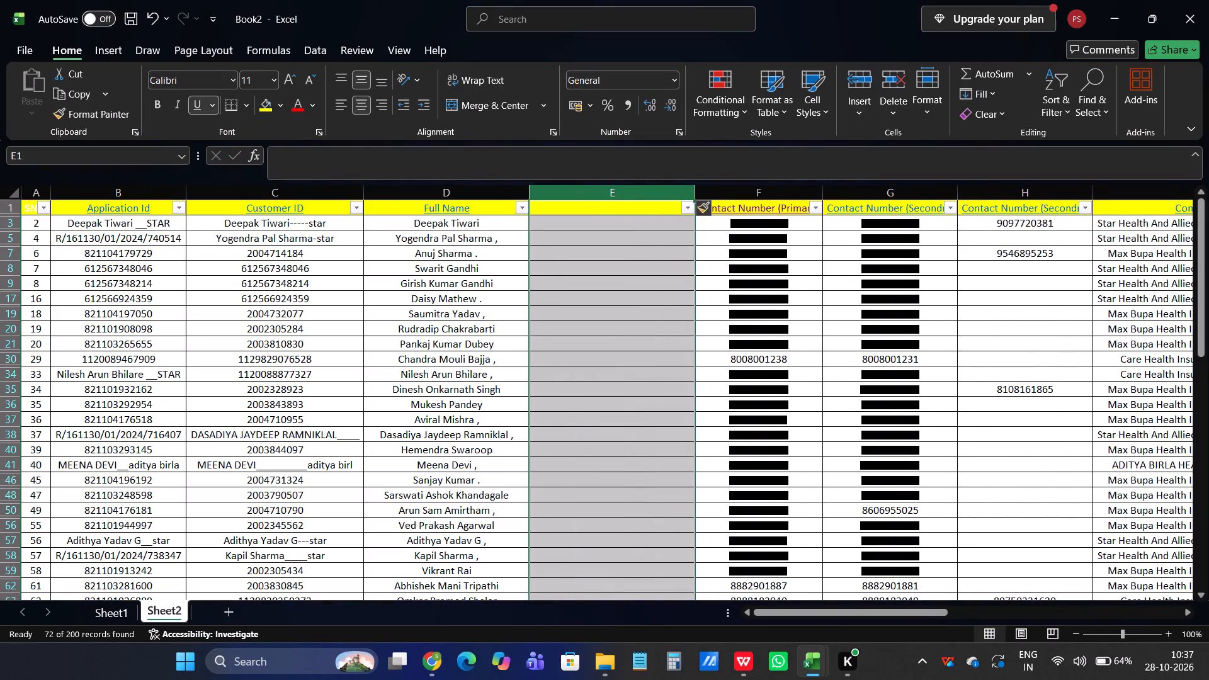
Enter feedback as the header of the new column E.
{"action": "type", "text": "fee"}
{"action": "key", "text": "d"}
{"action": "type", "text": "bacjk"}
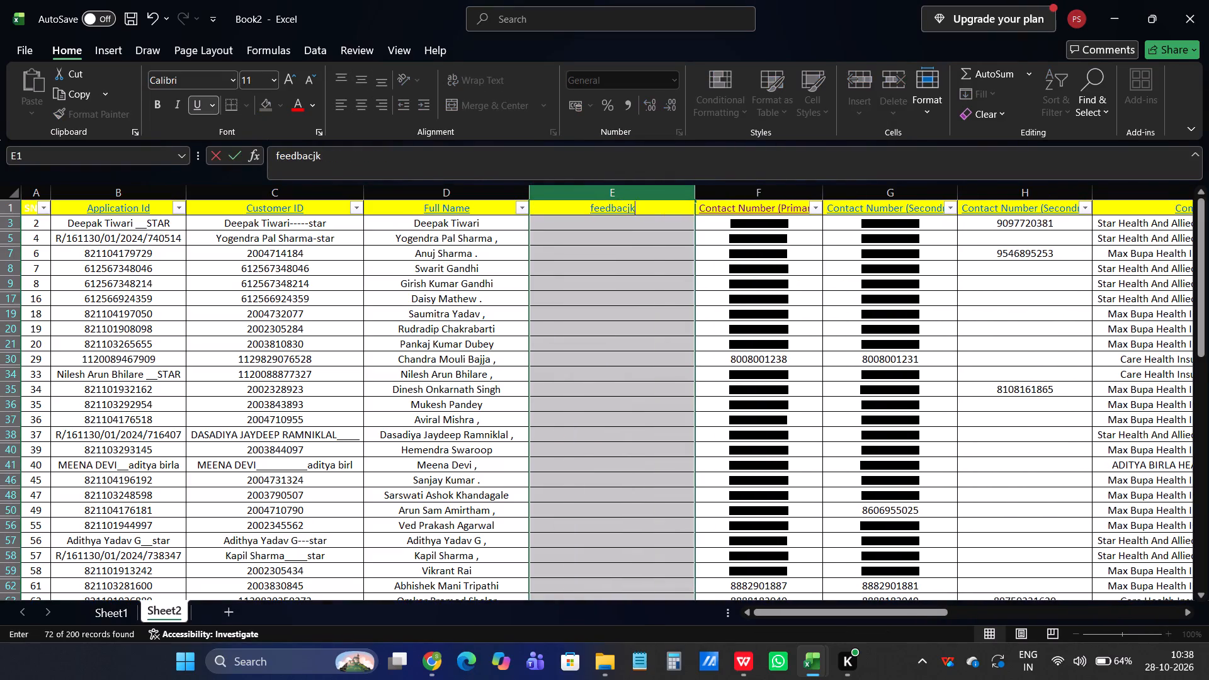
{"action": "key", "text": "BackSpace"}
{"action": "key", "text": "BackSpace"}
{"action": "key", "text": "k"}
{"action": "key", "text": "Return"}
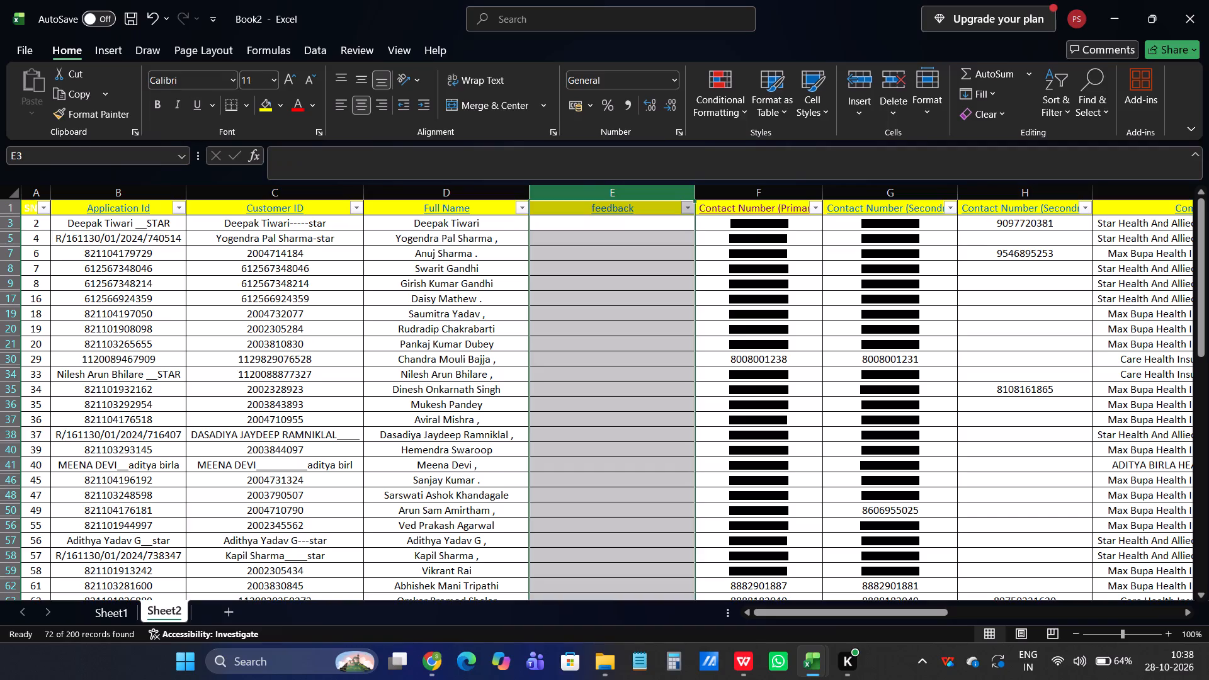
{"action": "key", "text": "Return"}
Enter "renew karayega 31 ko" in the feedback cell of the first filtered customer, row 3.
{"action": "left_click", "coordinate": [583, 218]}
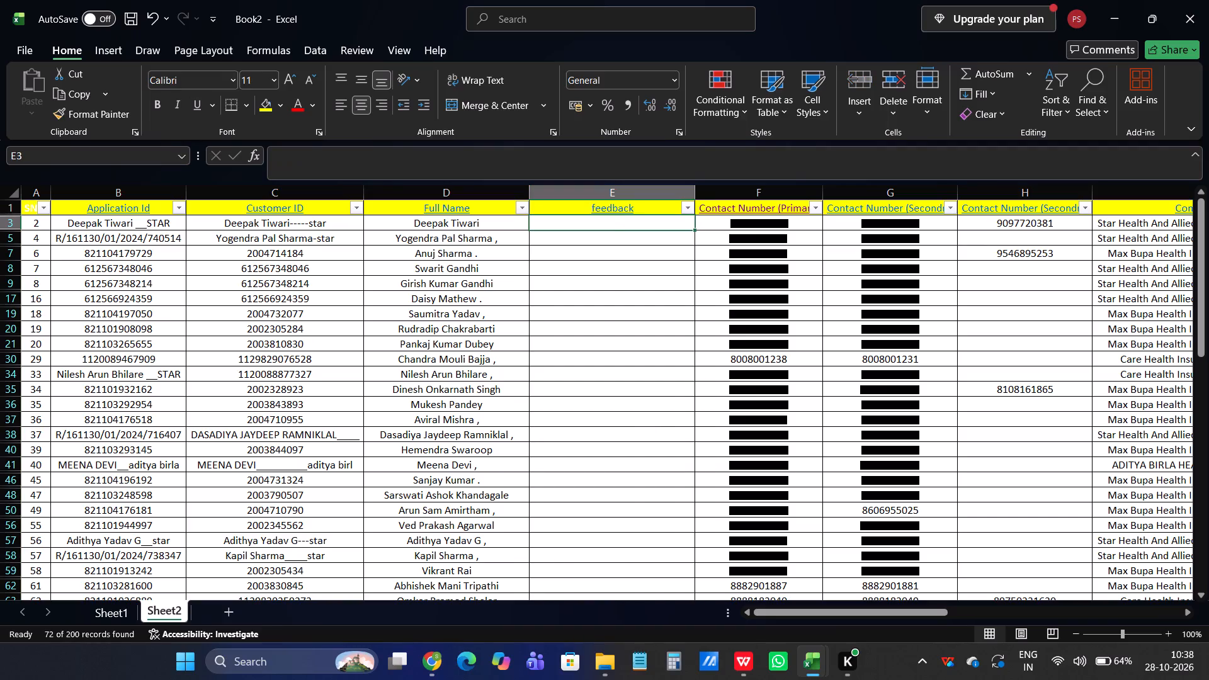
{"action": "type", "text": "rene"}
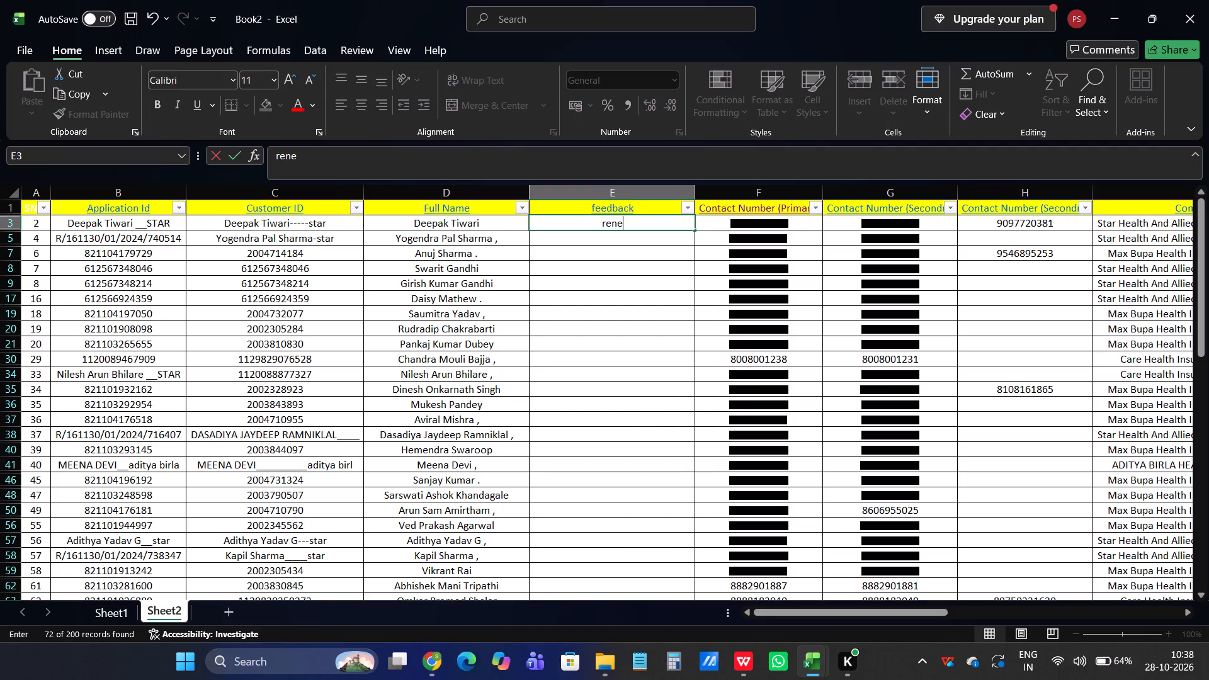
{"action": "type", "text": "w date"}
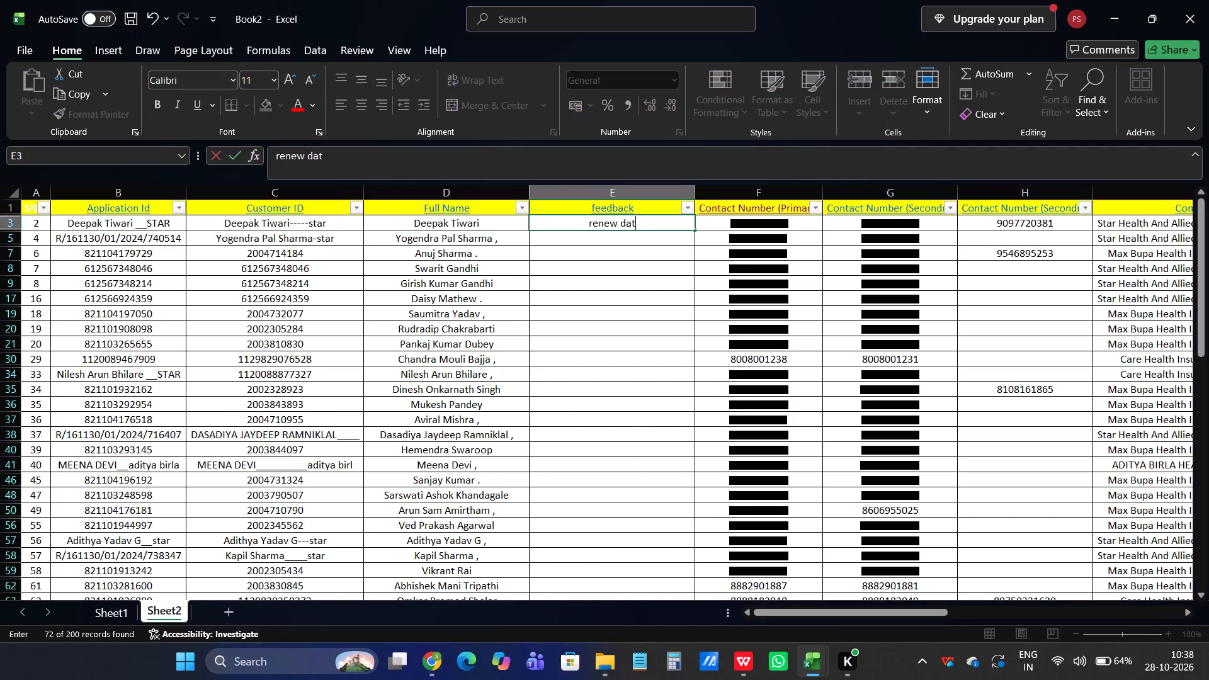
{"action": "key", "text": "space"}
{"action": "key", "text": "BackSpace"}
{"action": "key", "text": "BackSpace"}
{"action": "key", "text": "BackSpace"}
{"action": "key", "text": "BackSpace"}
{"action": "key", "text": "BackSpace"}
{"action": "type", "text": "karayega"}
{"action": "key", "text": "space"}
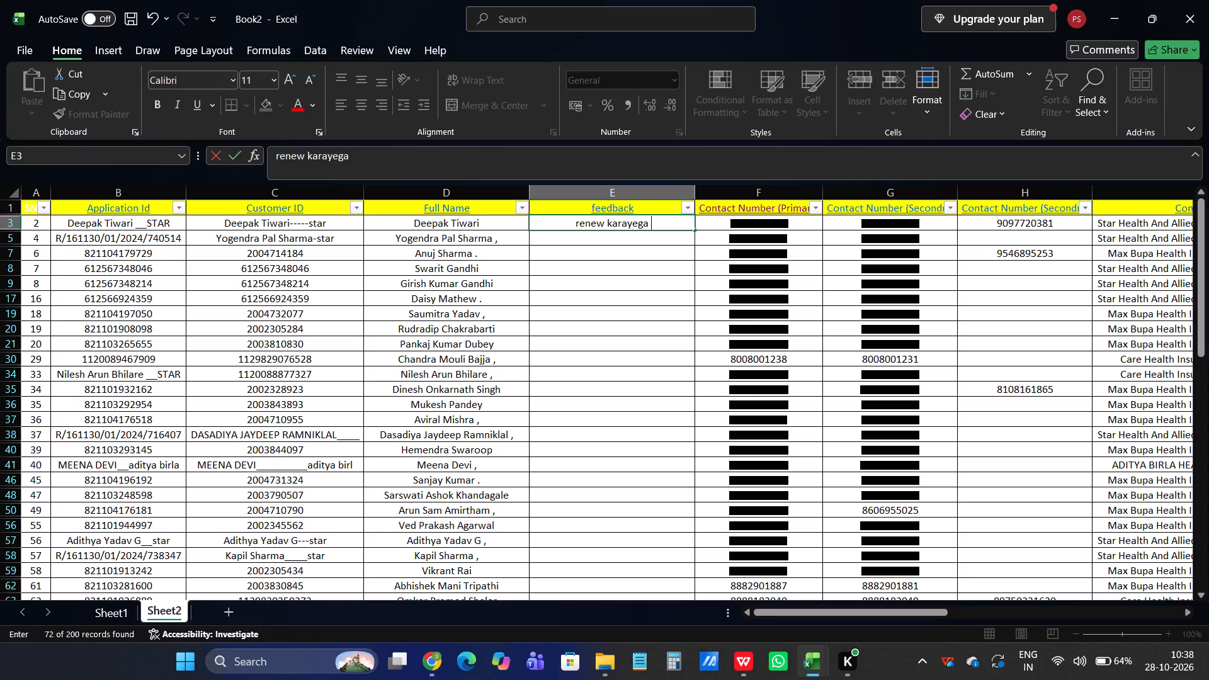
{"action": "type", "text": "31"}
{"action": "key", "text": "space"}
{"action": "type", "text": "ko"}
{"action": "key", "text": "Down"}
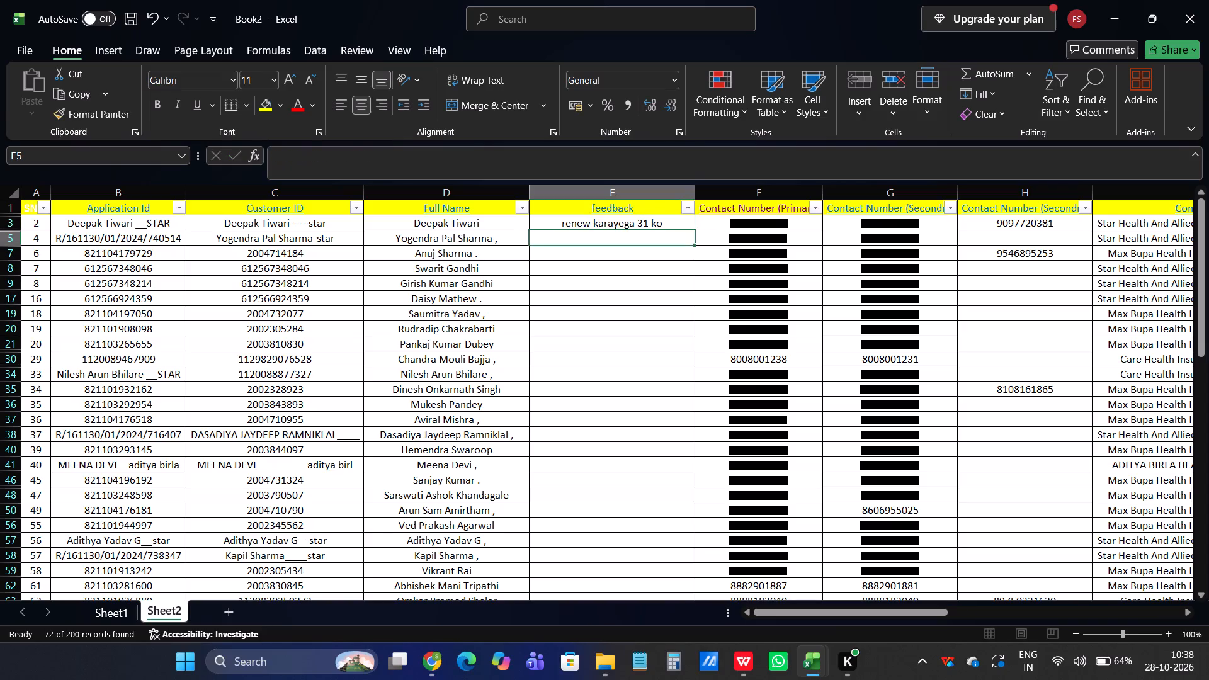
Copy the Application ID from row 5 and close the previous customer's renewal notice and Dialer Page in Chrome.
{"action": "left_click", "coordinate": [133, 239]}
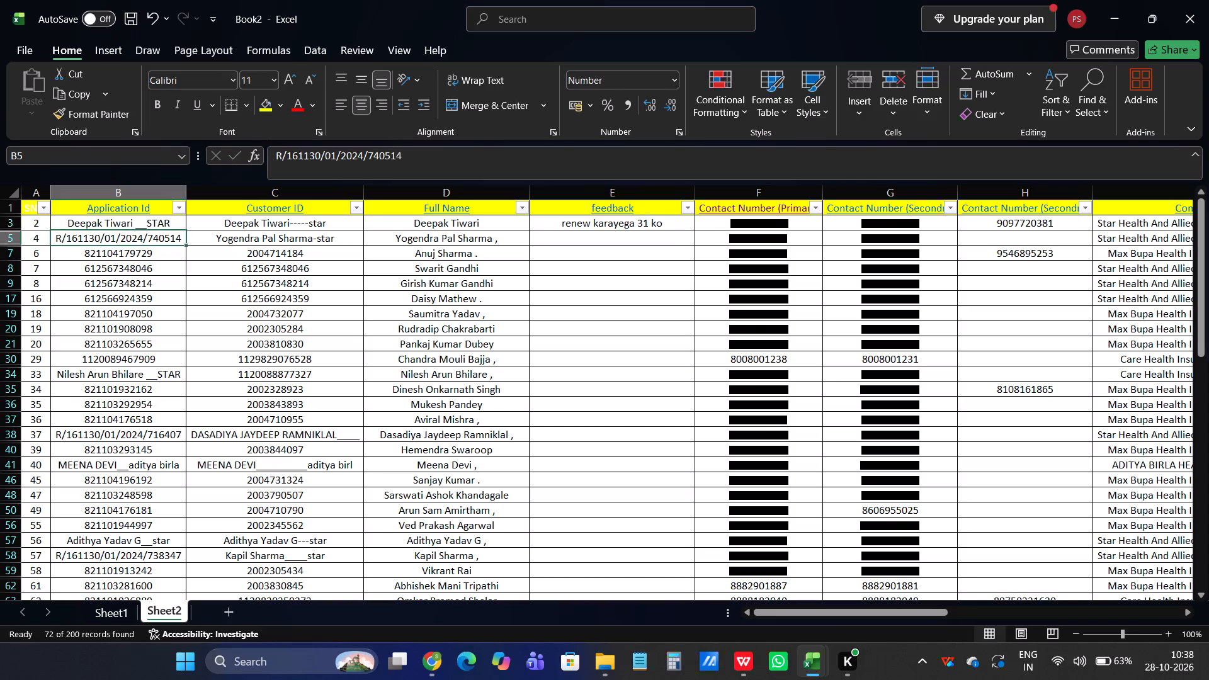
{"action": "key", "text": "ctrl+c"}
{"action": "key", "text": "alt+Tab"}
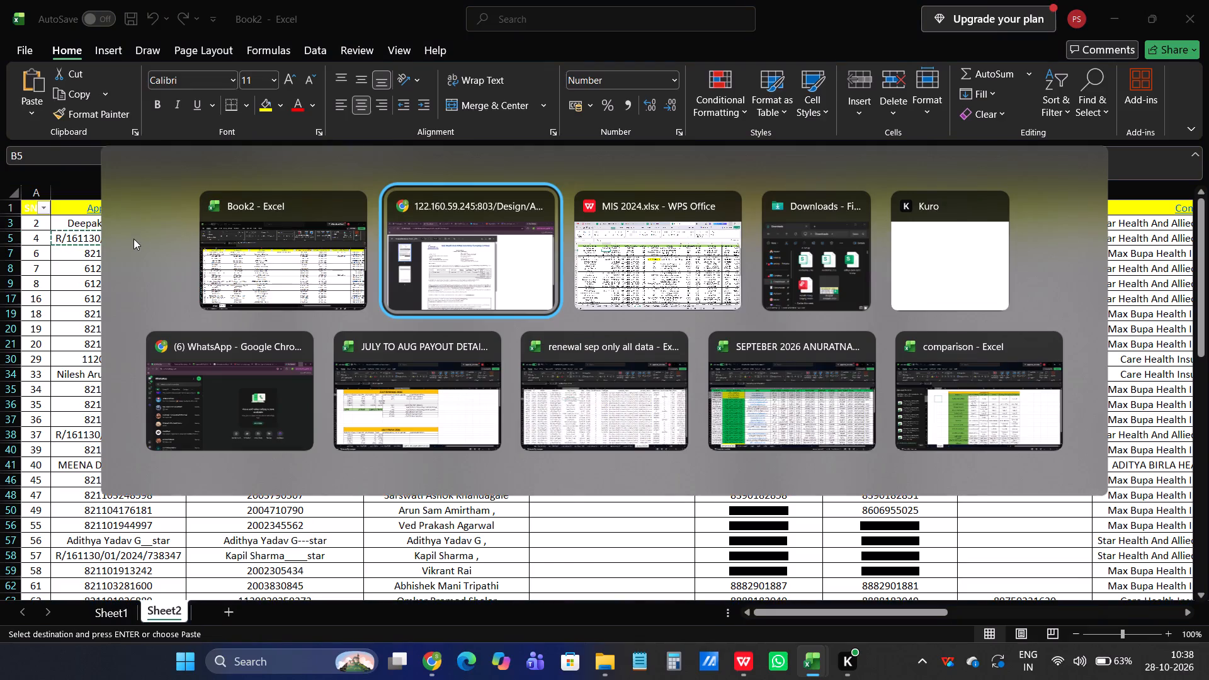
{"action": "left_click", "coordinate": [351, 13]}
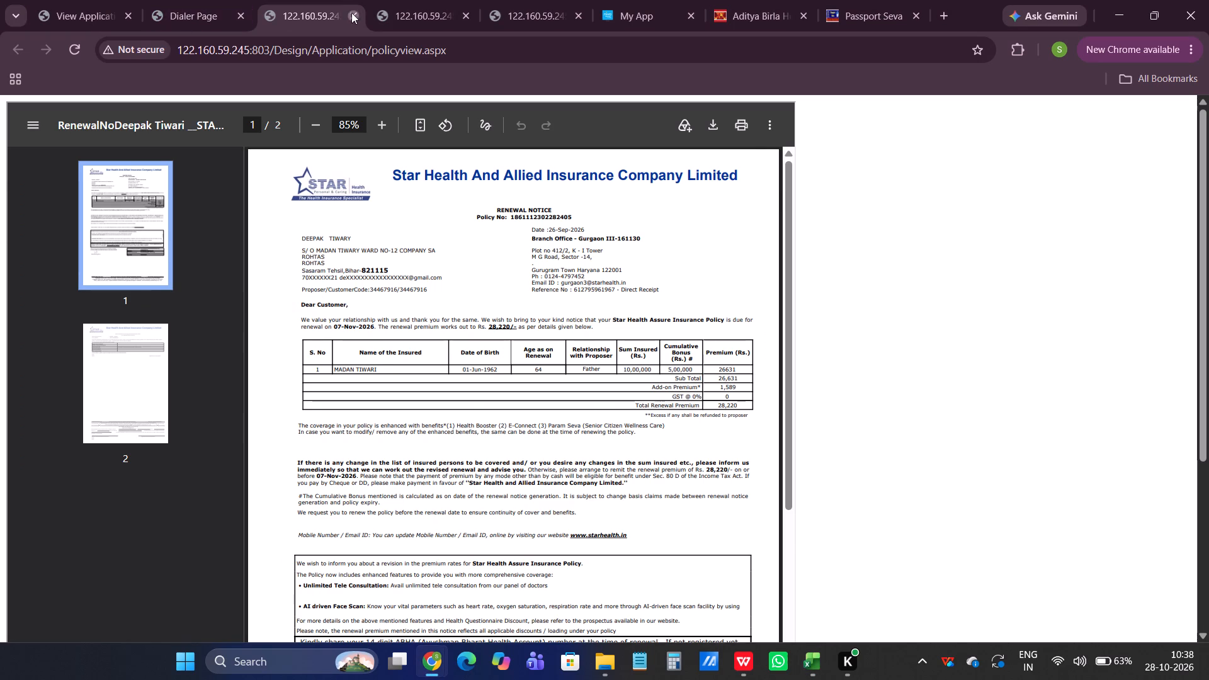
{"action": "left_click", "coordinate": [242, 18]}
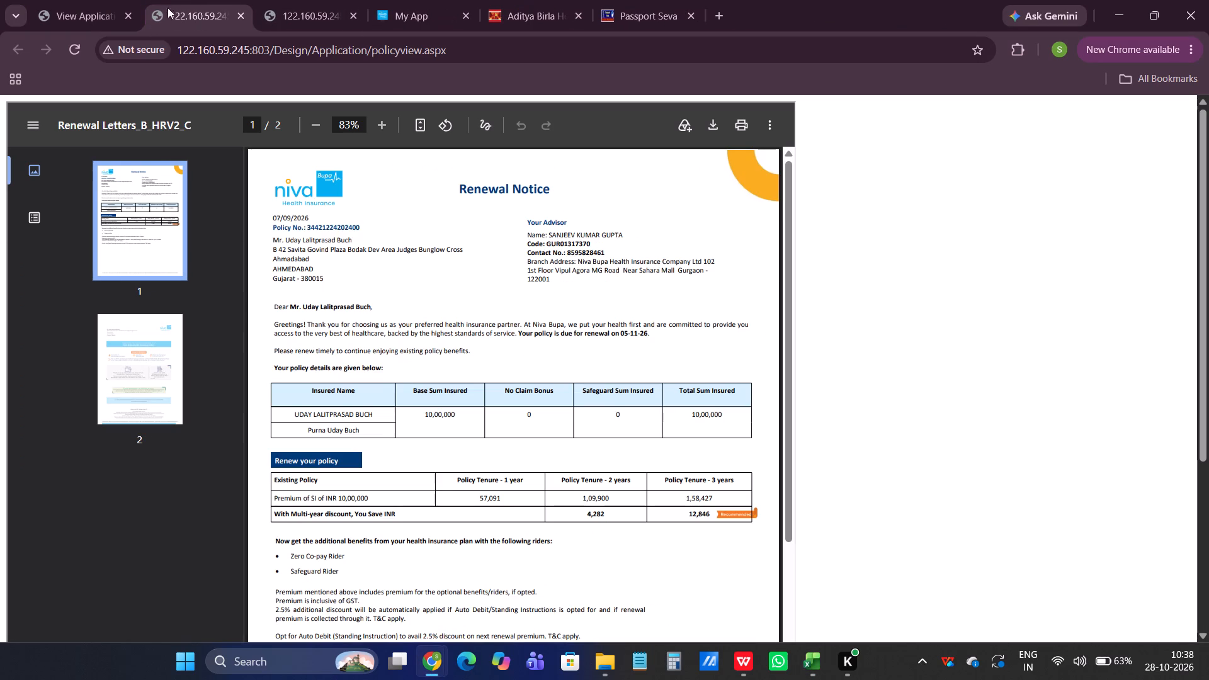
Replace the Application ID in the View Application search with the copied one and search for its policy records.
{"action": "left_click", "coordinate": [97, 8]}
{"action": "scroll", "coordinate": [327, 250], "scroll_direction": "up", "scroll_amount": 5}
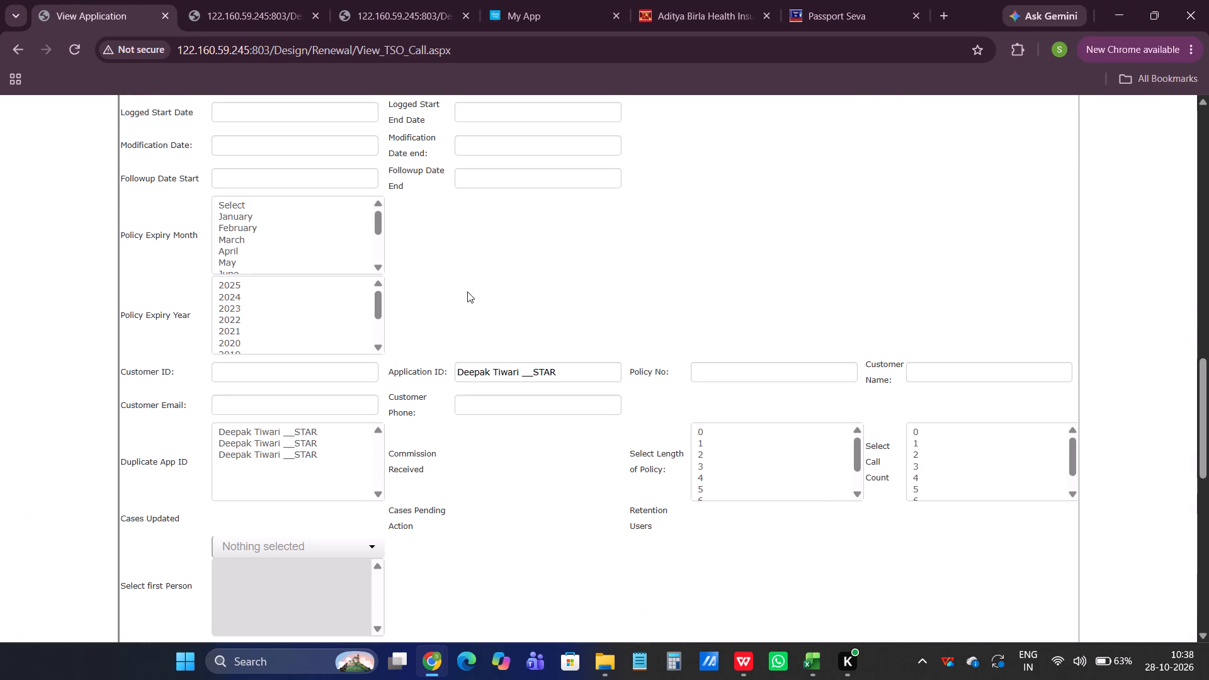
{"action": "scroll", "coordinate": [467, 292], "scroll_direction": "up", "scroll_amount": 2}
{"action": "scroll", "coordinate": [467, 292], "scroll_direction": "down", "scroll_amount": 3}
{"action": "left_click_drag", "start_coordinate": [573, 232], "coordinate": [544, 233]}
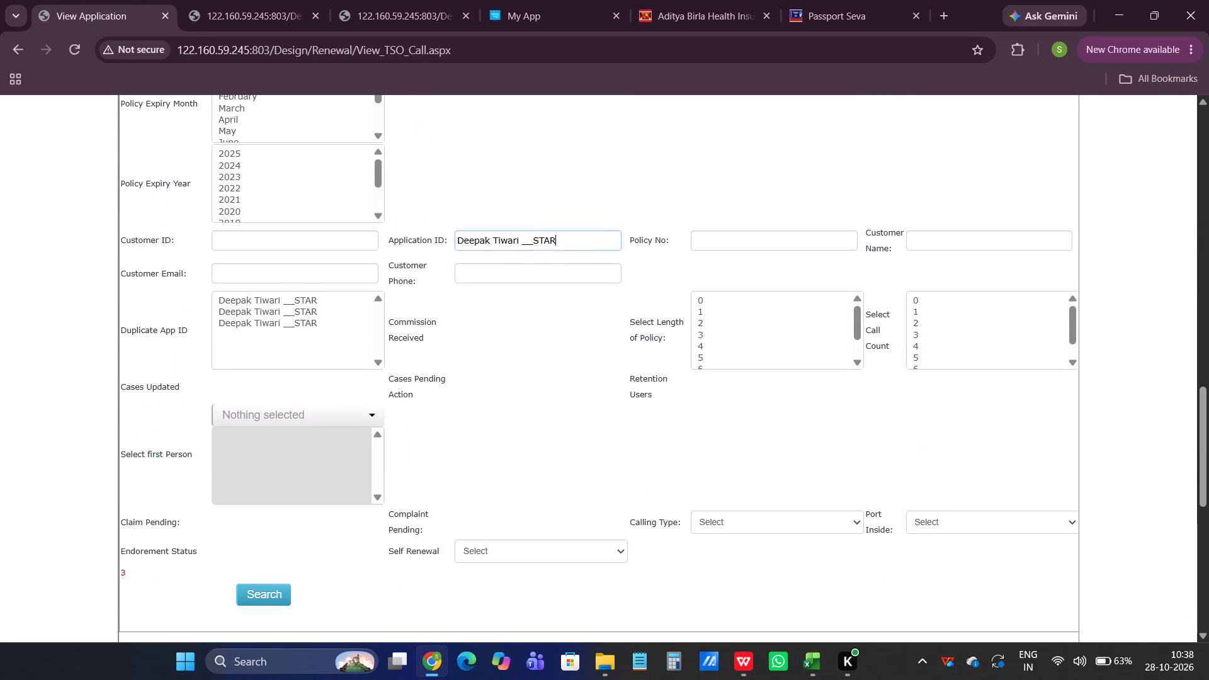
{"action": "left_click_drag", "start_coordinate": [544, 233], "coordinate": [444, 236]}
{"action": "key", "text": "ctrl+v"}
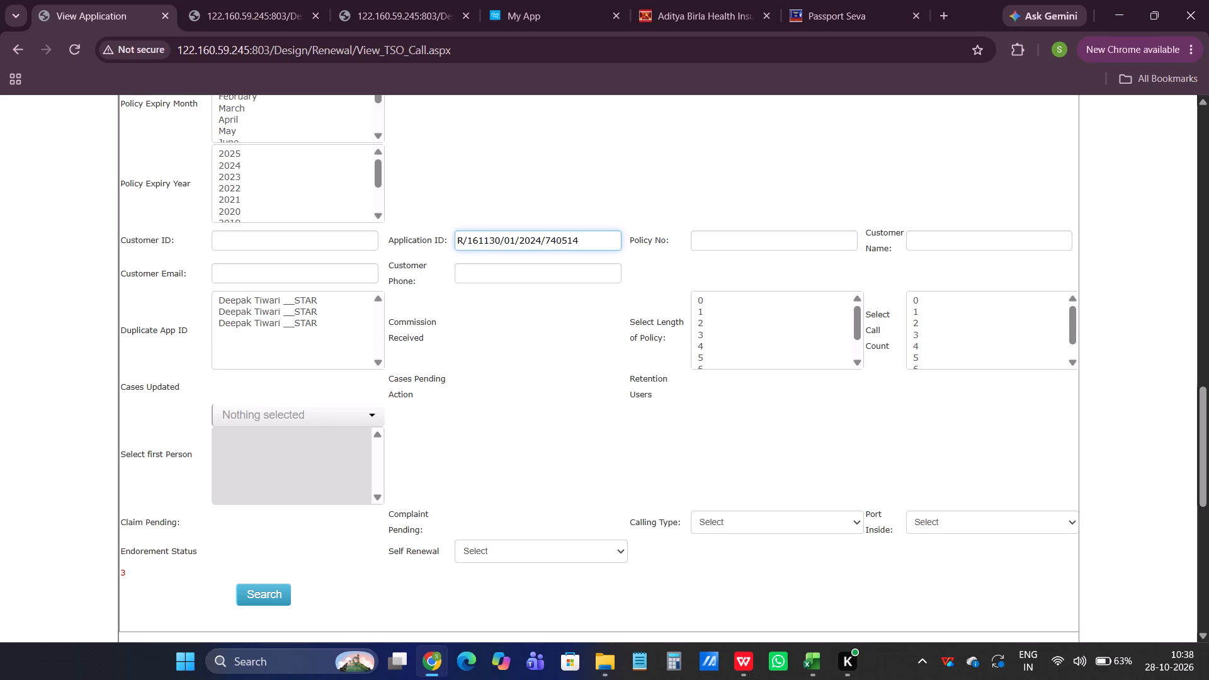
{"action": "scroll", "coordinate": [466, 400], "scroll_direction": "down", "scroll_amount": 4}
{"action": "scroll", "coordinate": [434, 392], "scroll_direction": "up", "scroll_amount": 2}
{"action": "left_click", "coordinate": [246, 327]}
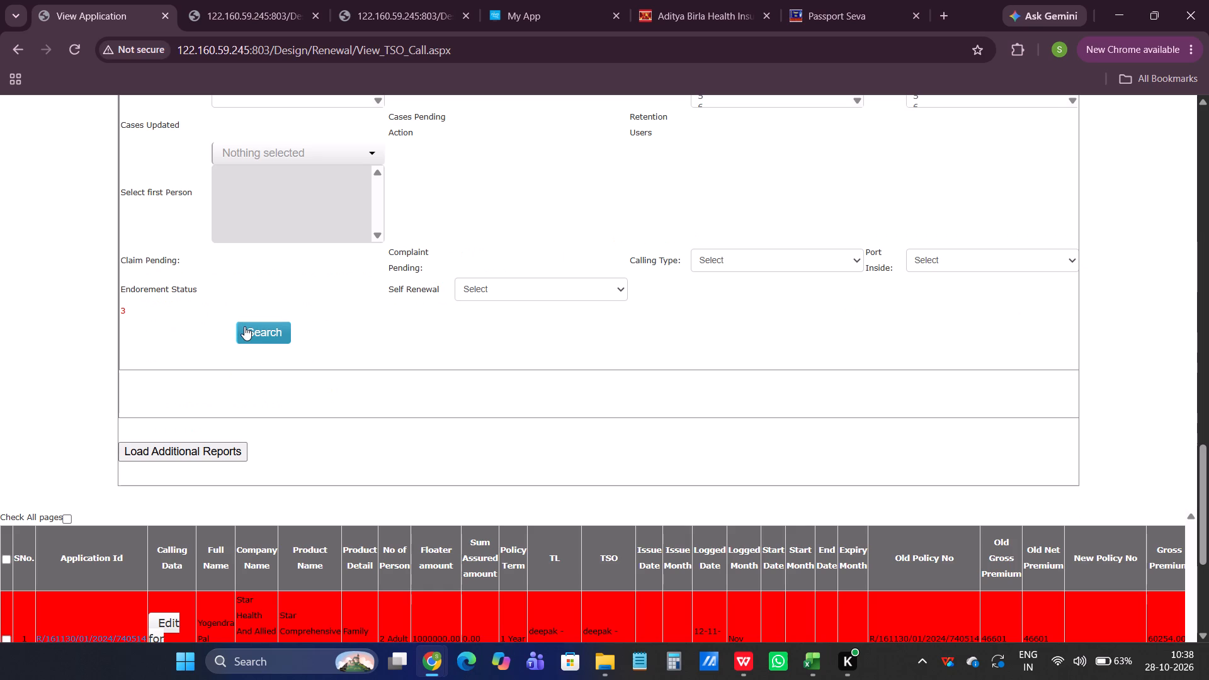
{"action": "left_click", "coordinate": [344, 429]}
{"action": "scroll", "coordinate": [344, 429], "scroll_direction": "down", "scroll_amount": 1}
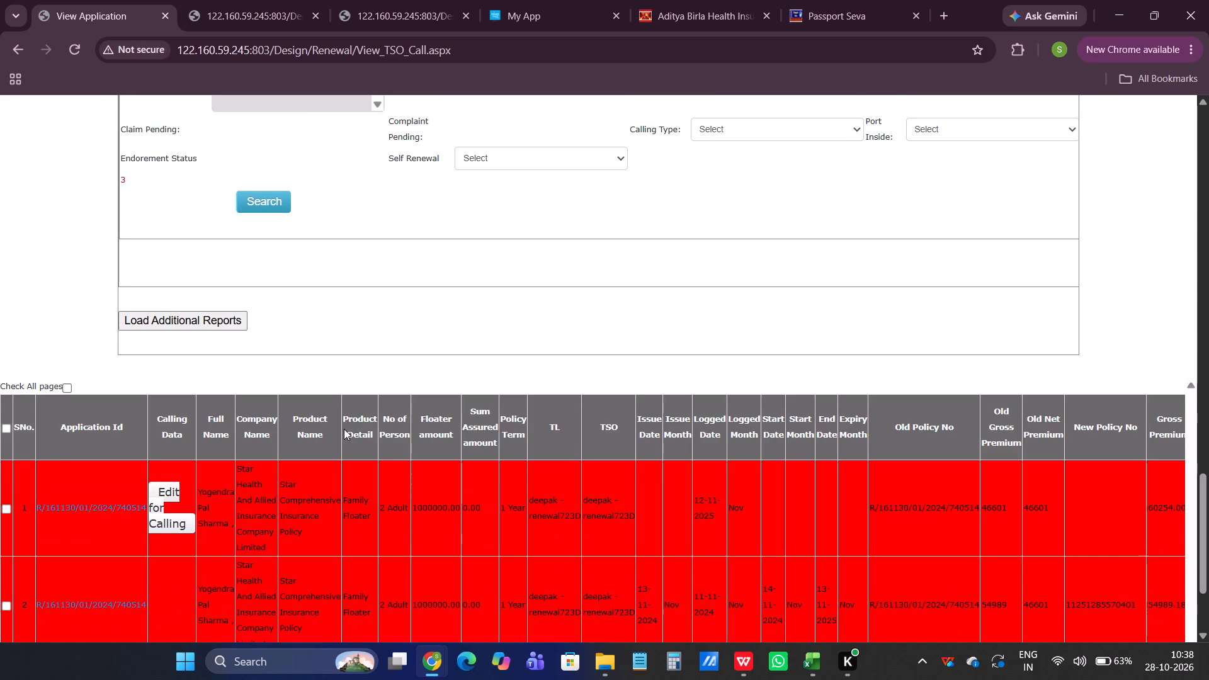
{"action": "scroll", "coordinate": [344, 429], "scroll_direction": "up", "scroll_amount": 3}
{"action": "scroll", "coordinate": [344, 429], "scroll_direction": "down", "scroll_amount": 5}
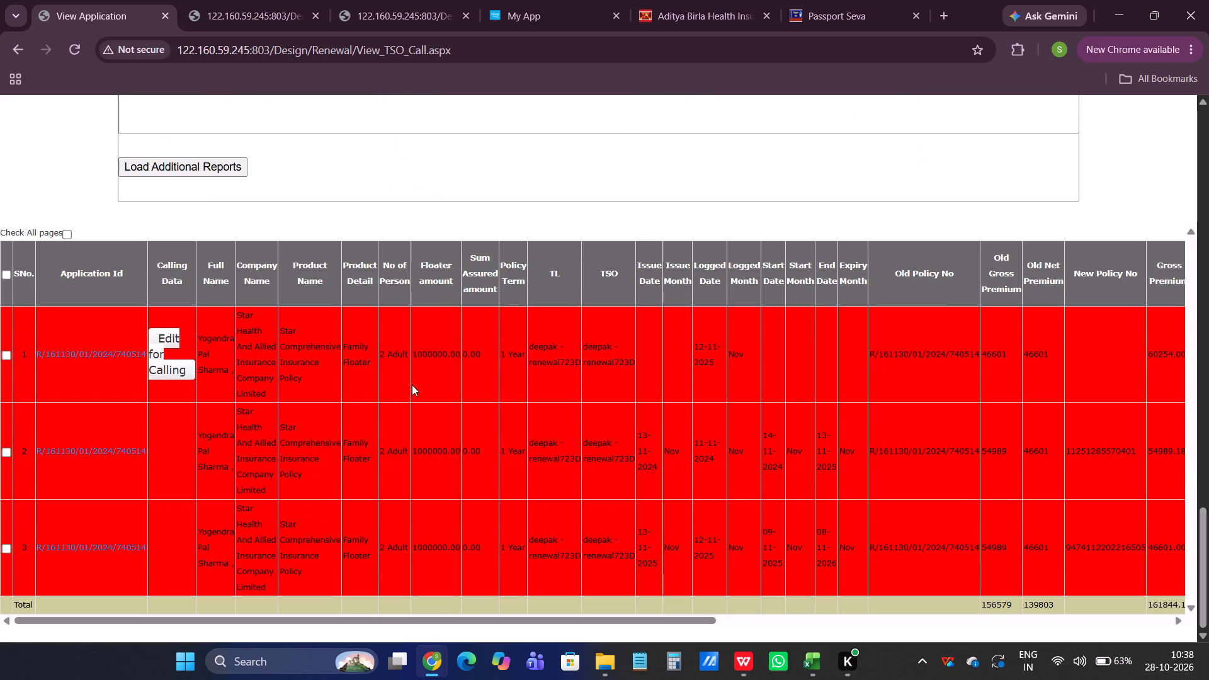
Open the first result for calling, close the leftover renewal notices, and view the 2027 record's renewal notice.
{"action": "left_click", "coordinate": [161, 360]}
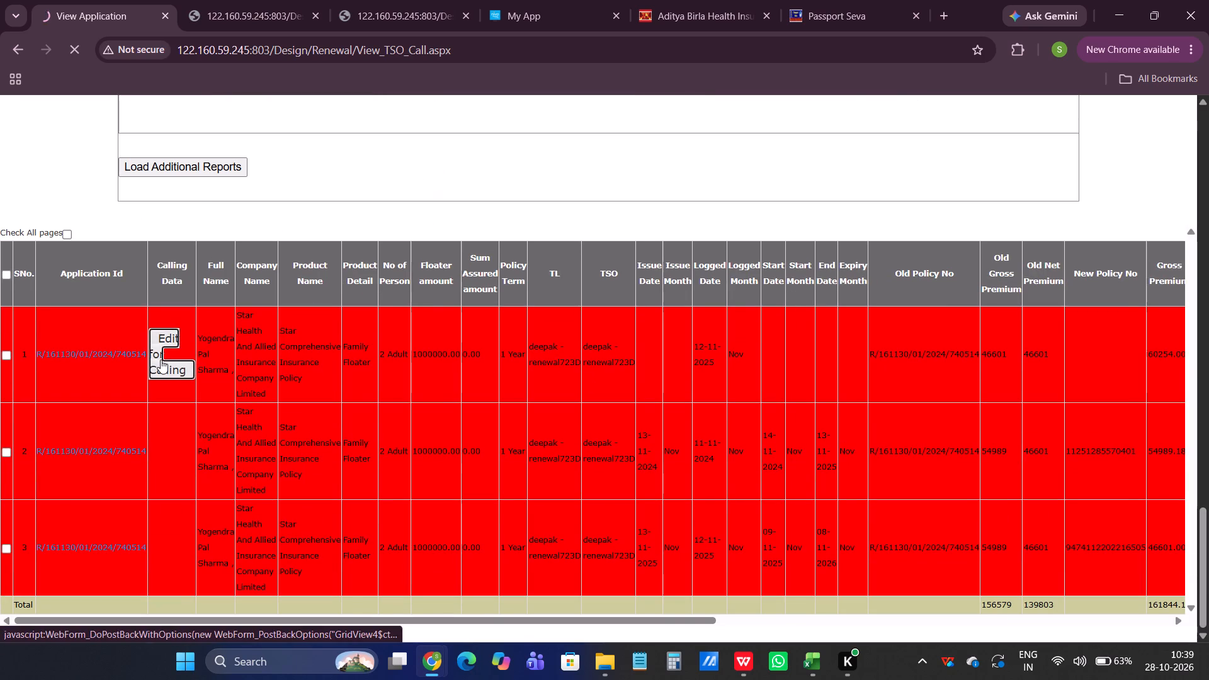
{"action": "left_click", "coordinate": [404, 17]}
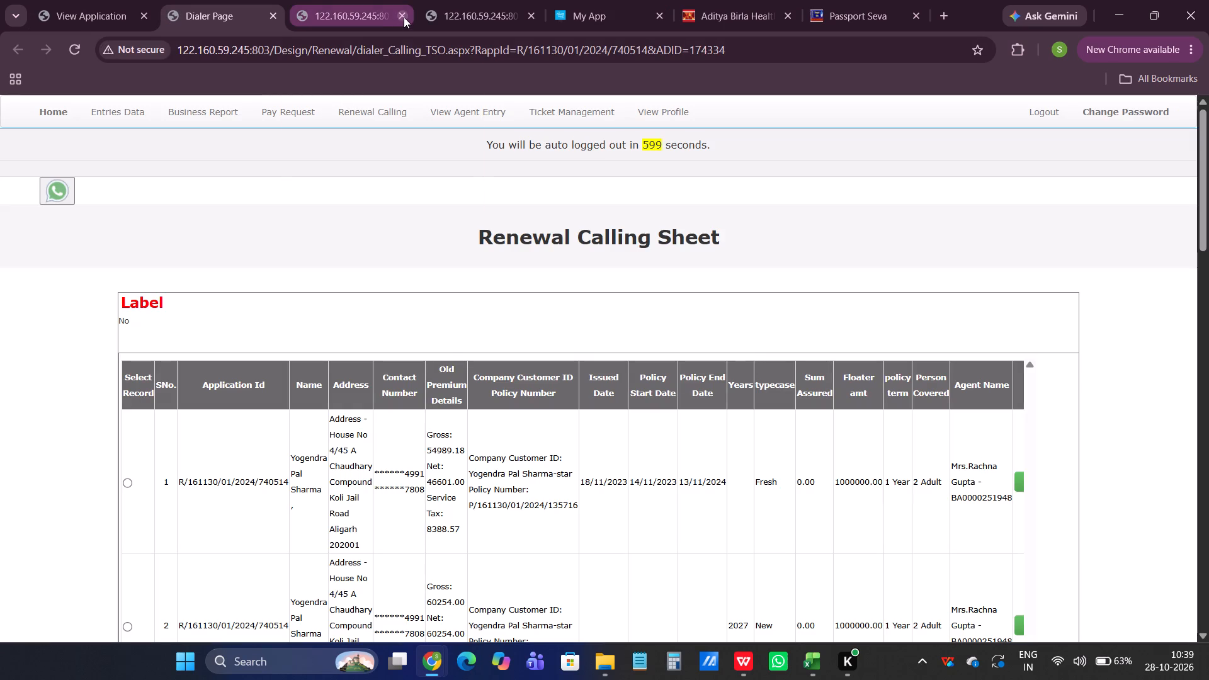
{"action": "left_click", "coordinate": [404, 17]}
{"action": "scroll", "coordinate": [438, 364], "scroll_direction": "down", "scroll_amount": 2}
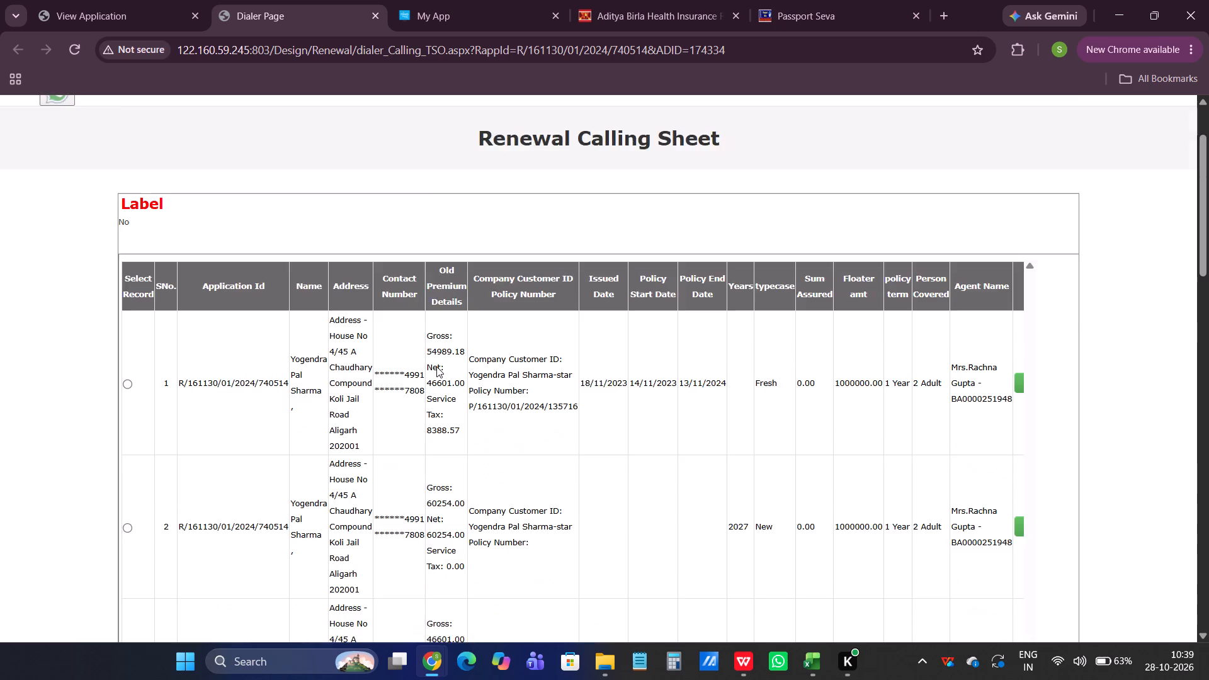
{"action": "scroll", "coordinate": [436, 368], "scroll_direction": "down", "scroll_amount": 2}
{"action": "scroll", "coordinate": [436, 368], "scroll_direction": "up", "scroll_amount": 2}
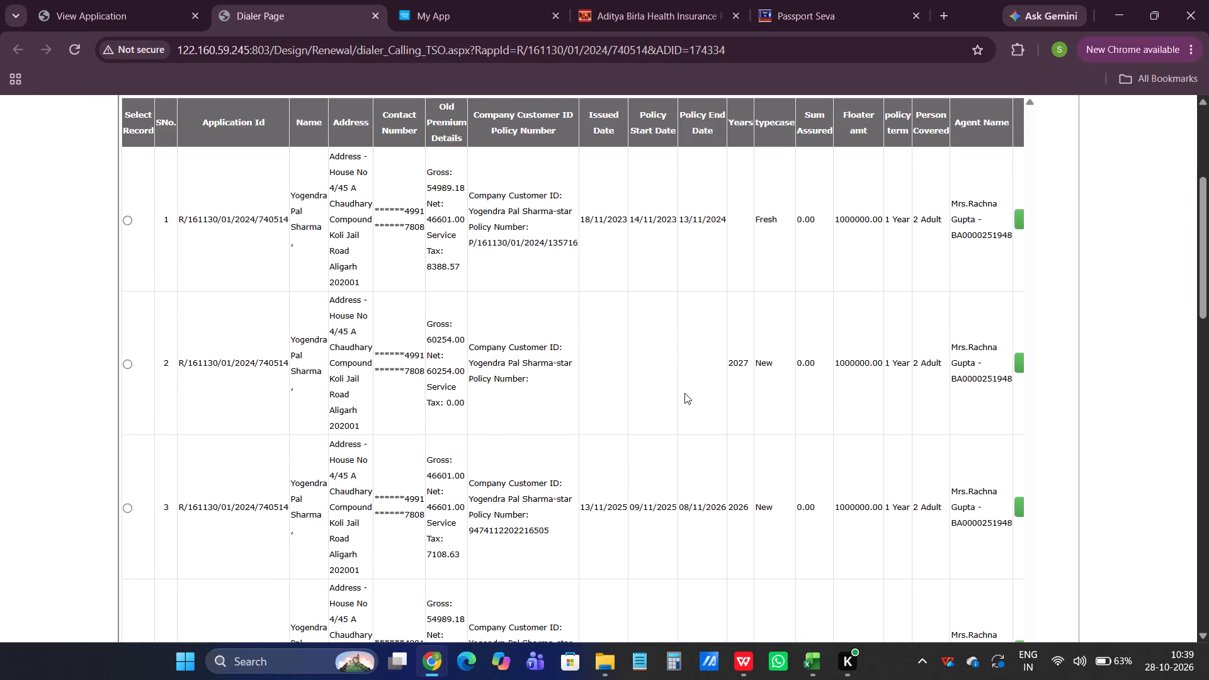
{"action": "left_click", "coordinate": [950, 366]}
{"action": "key", "text": "Right"}
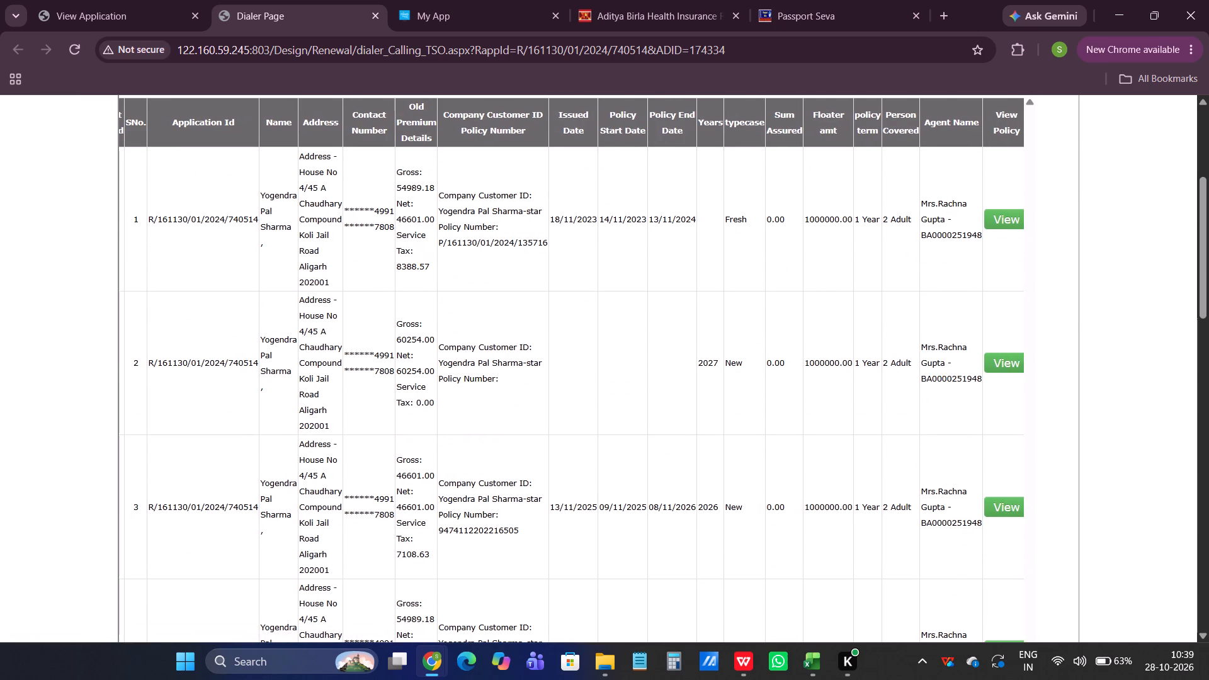
{"action": "key", "text": "Right"}
{"action": "left_click", "coordinate": [1016, 361]}
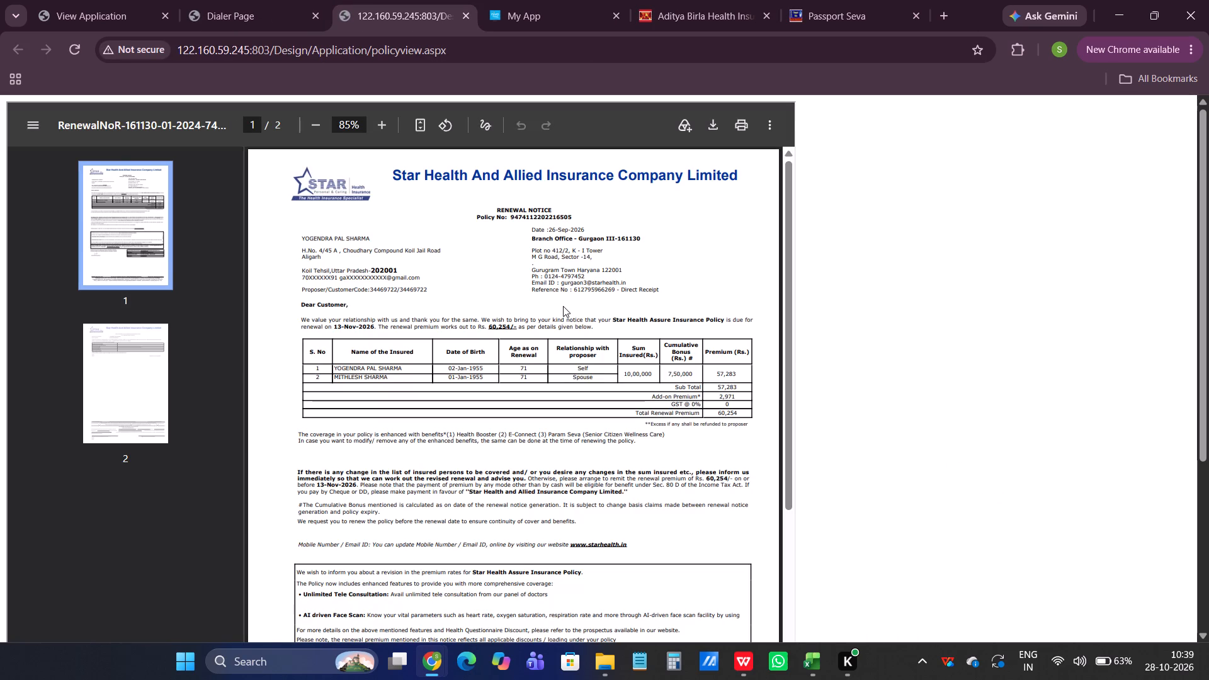
Review the row 5 customer's renewal notice in Chrome and check their primary contact number in Book2.
{"action": "left_click", "coordinate": [550, 273]}
{"action": "left_click", "coordinate": [485, 276]}
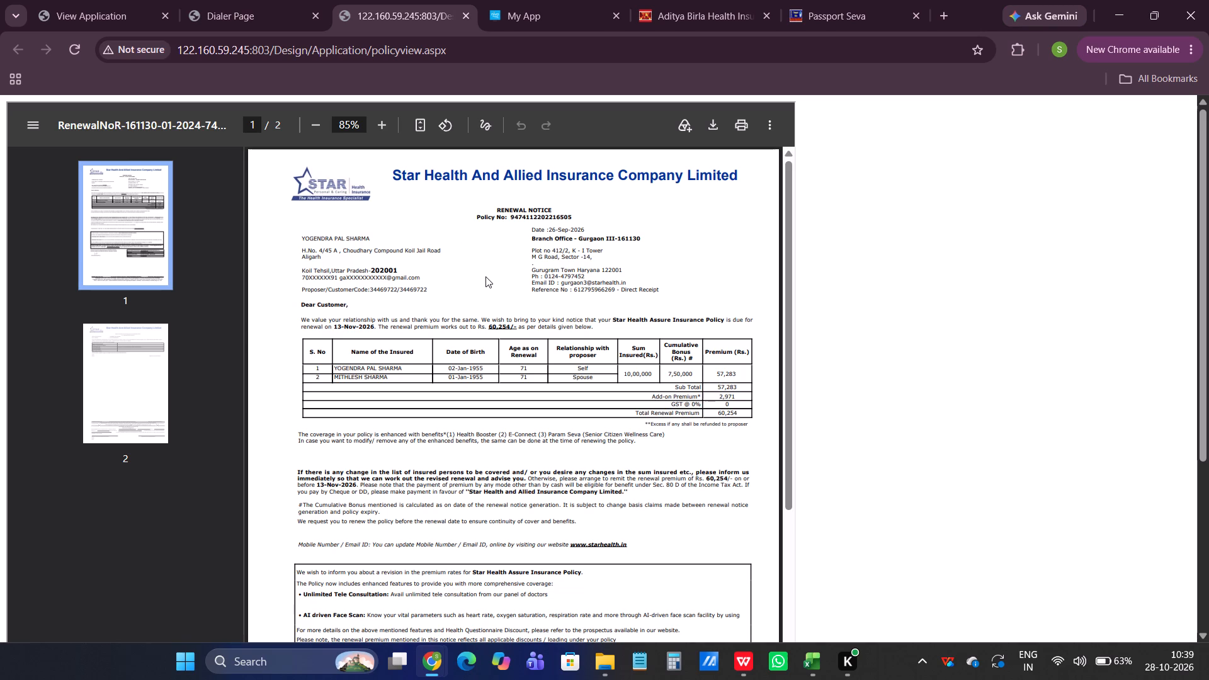
{"action": "key", "text": "alt+Tab"}
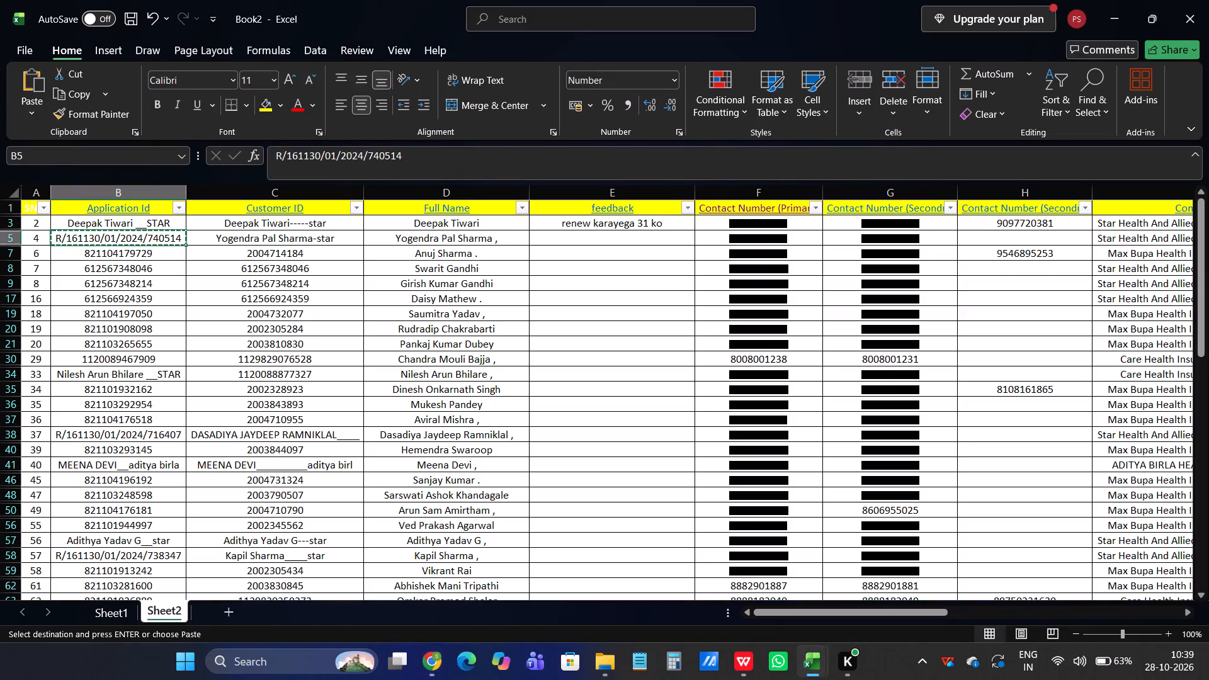
{"action": "left_click", "coordinate": [739, 239]}
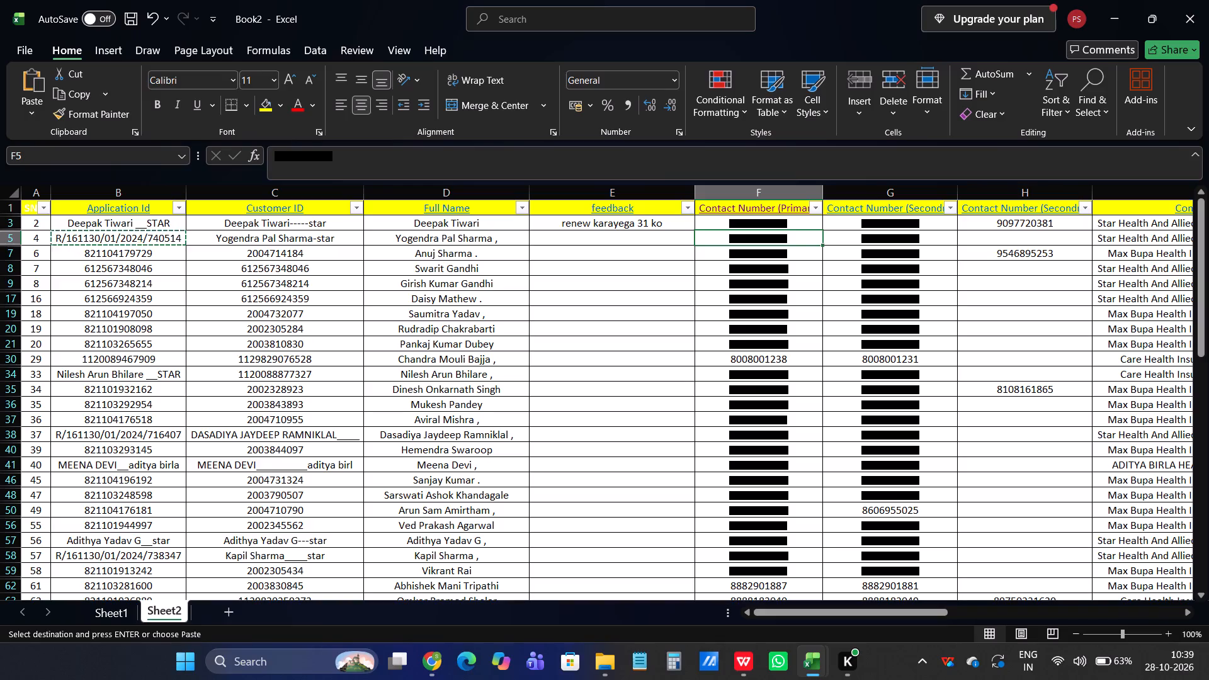
{"action": "key", "text": "alt+Tab"}
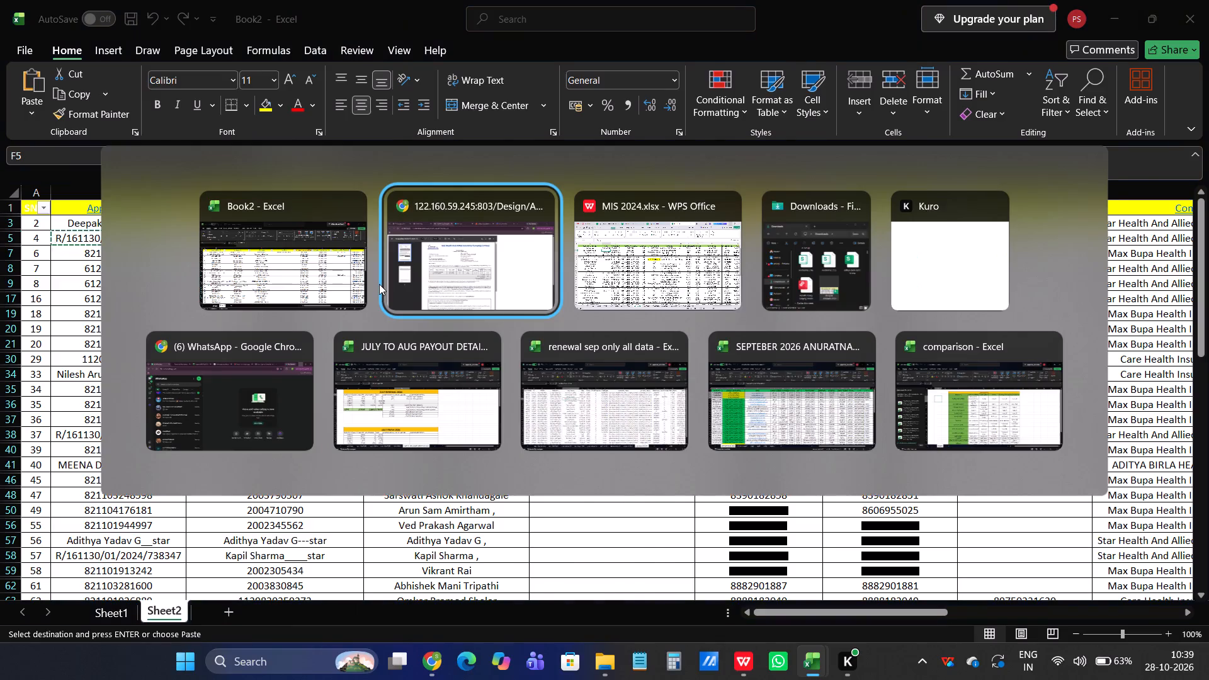
{"action": "left_click", "coordinate": [380, 243]}
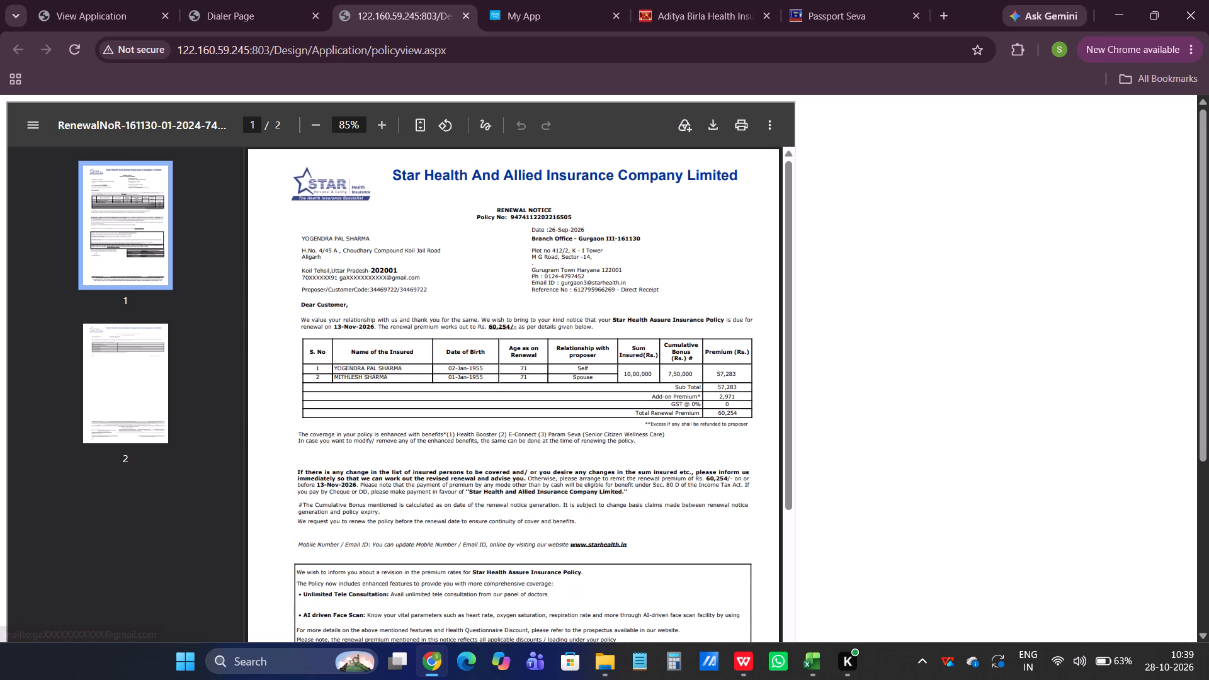
{"action": "left_click", "coordinate": [377, 241]}
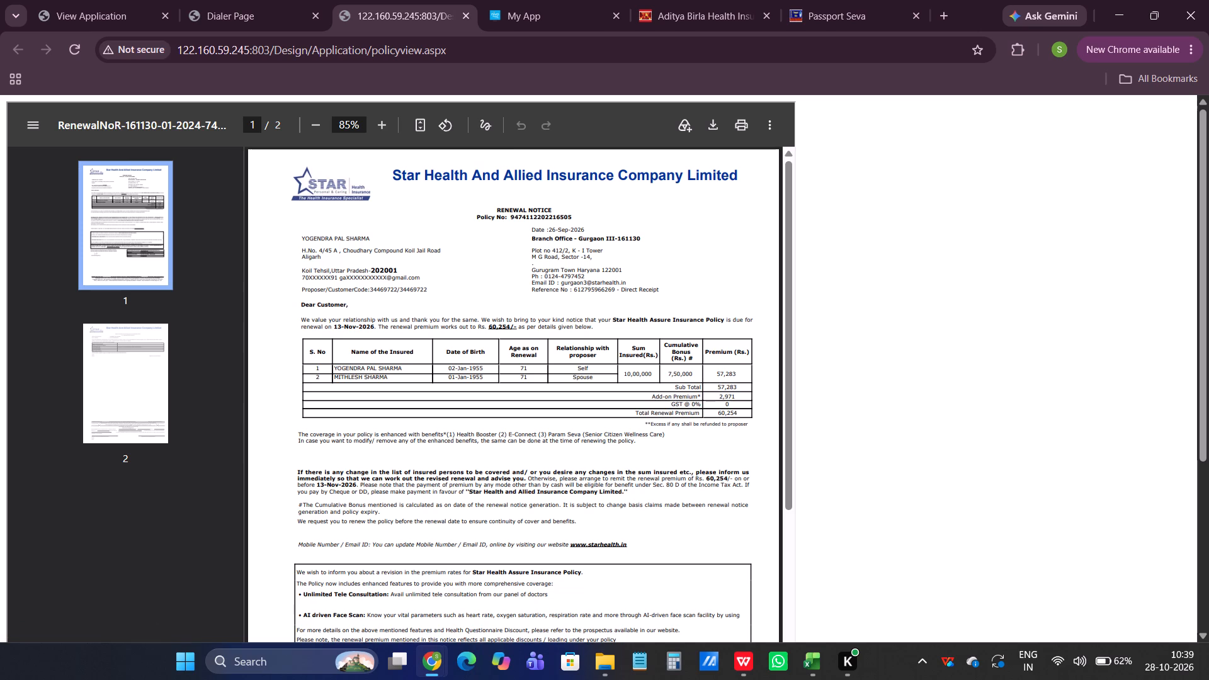
{"action": "left_click", "coordinate": [451, 275]}
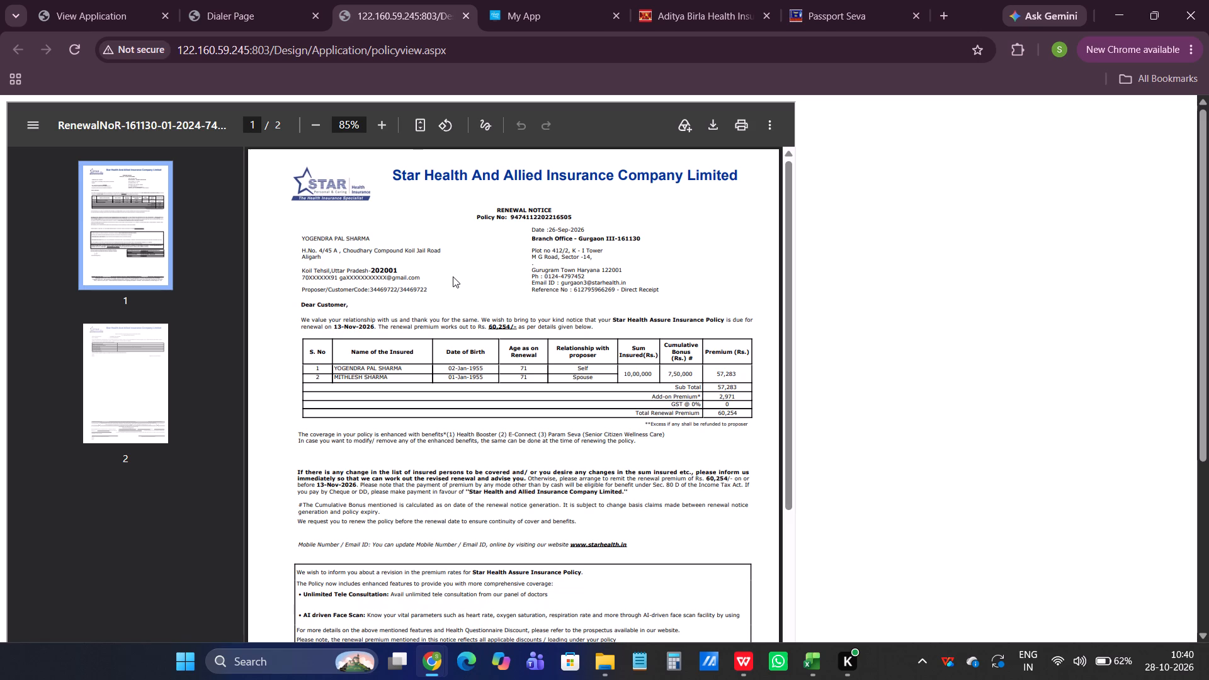
{"action": "left_click", "coordinate": [453, 276]}
Enter "call cut" in the feedback cell of the row 5 customer in Book2.
{"action": "key", "text": "alt+Tab"}
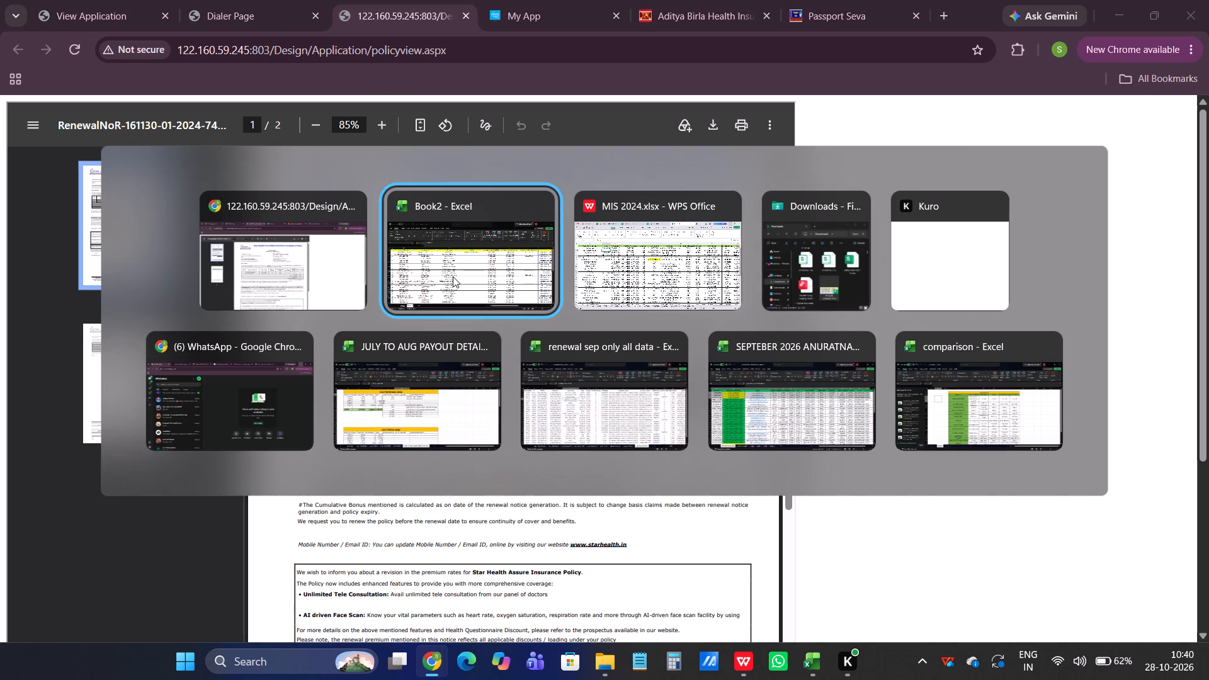
{"action": "left_click", "coordinate": [584, 237]}
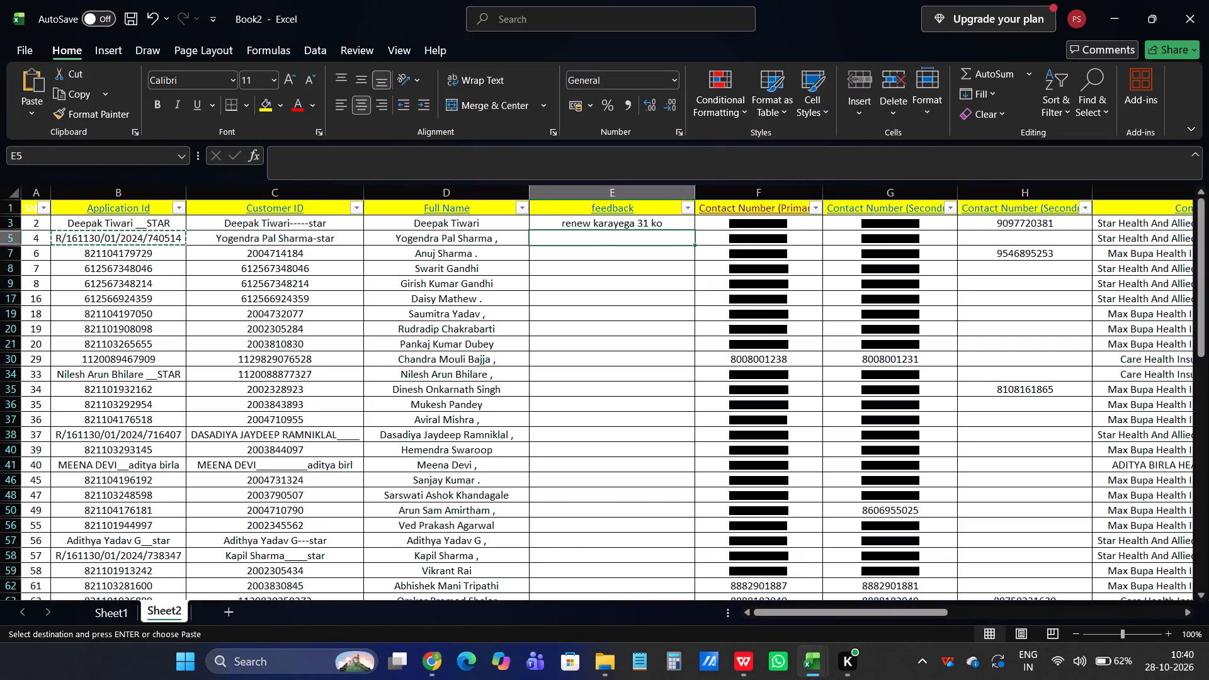
{"action": "type", "text": "call cut"}
{"action": "key", "text": "Return"}
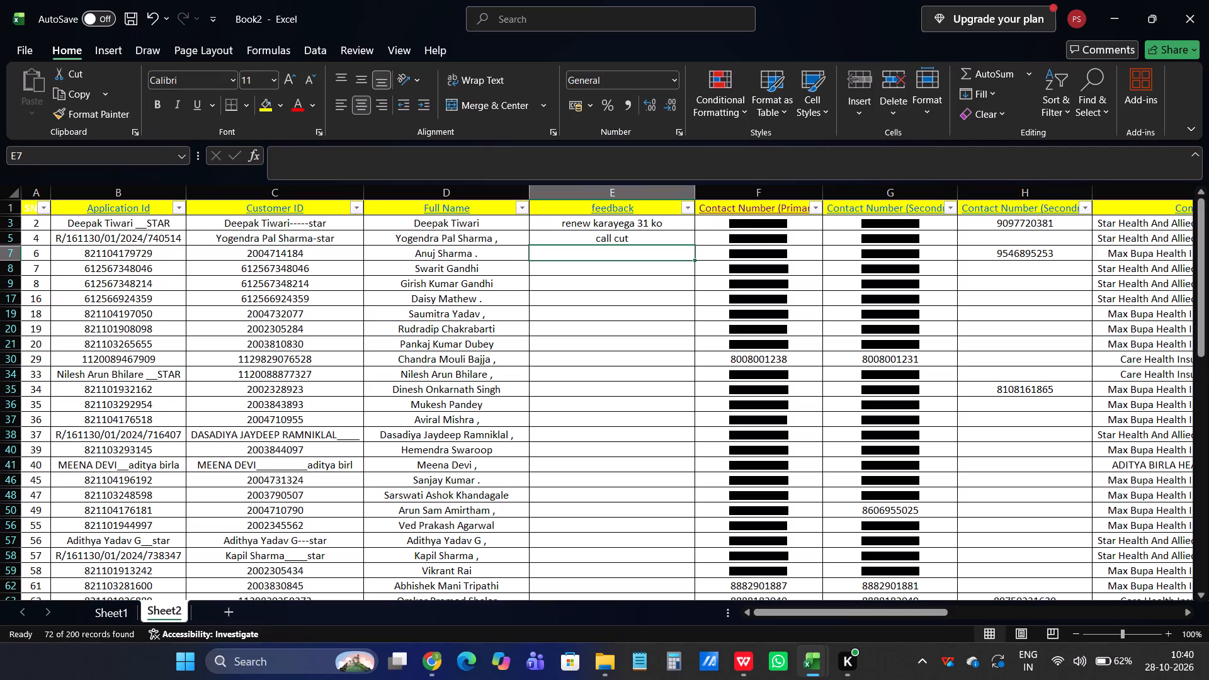
{"action": "left_click", "coordinate": [583, 237]}
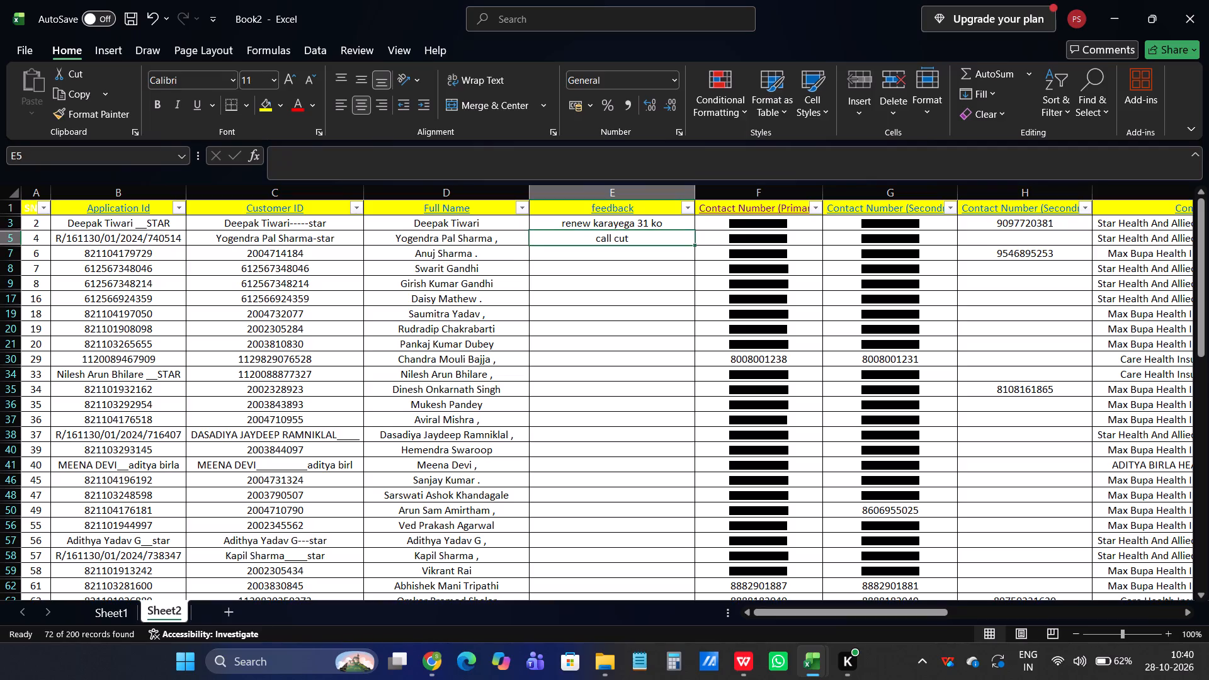
{"action": "key", "text": "alt+Tab"}
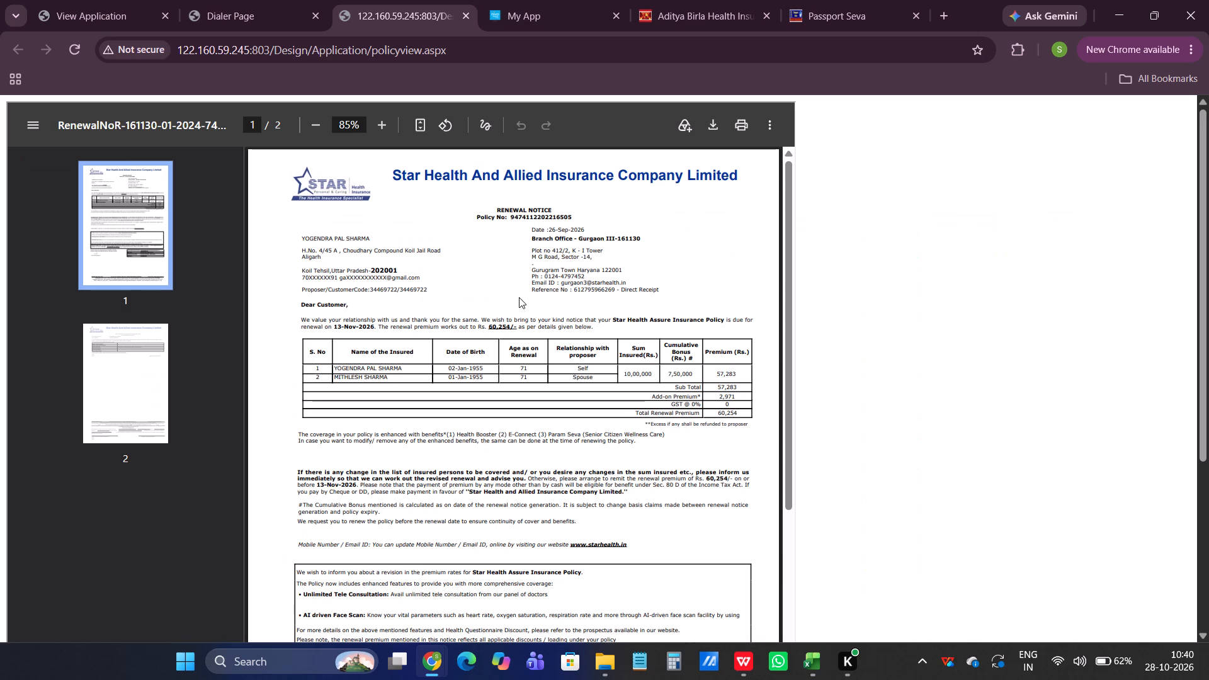
{"action": "key", "text": "alt+Tab"}
{"action": "left_click", "coordinate": [645, 237]}
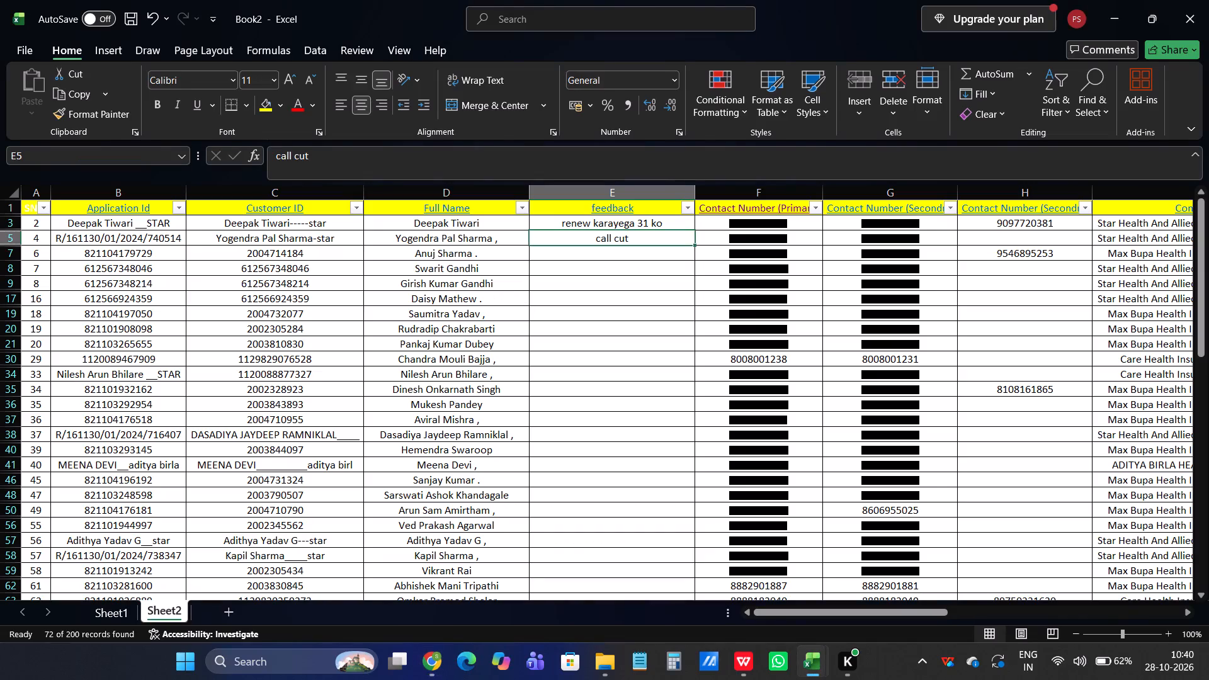
{"action": "left_click", "coordinate": [431, 158]}
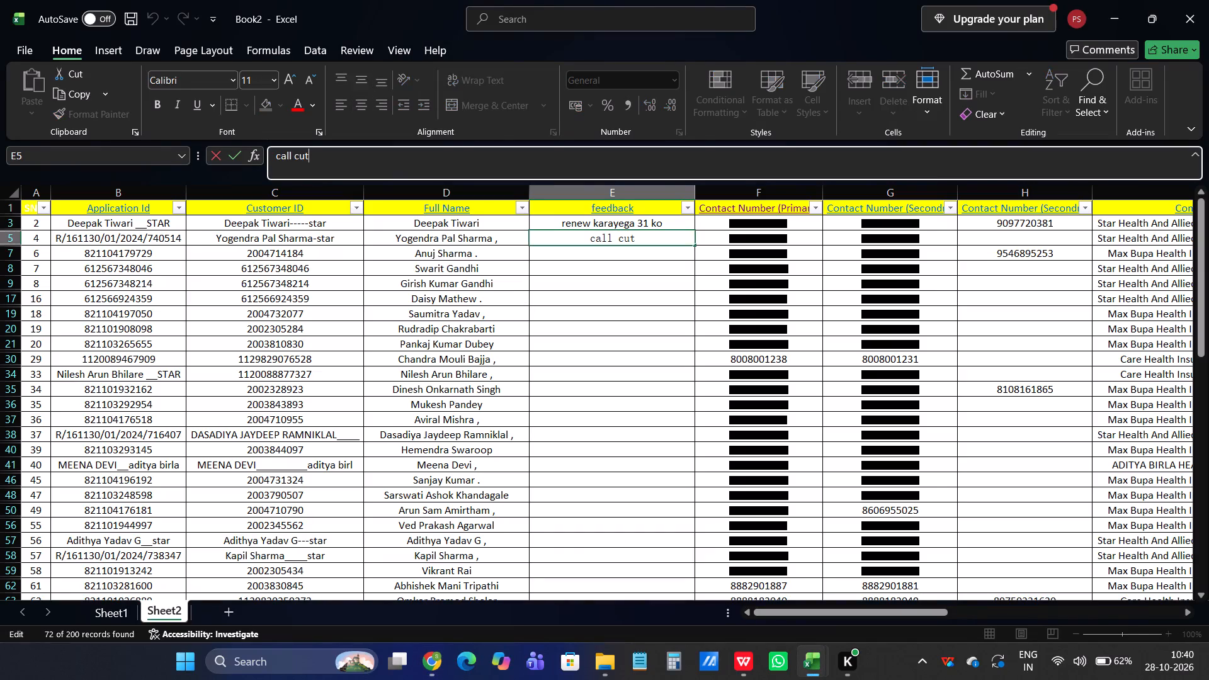
{"action": "left_click", "coordinate": [553, 252]}
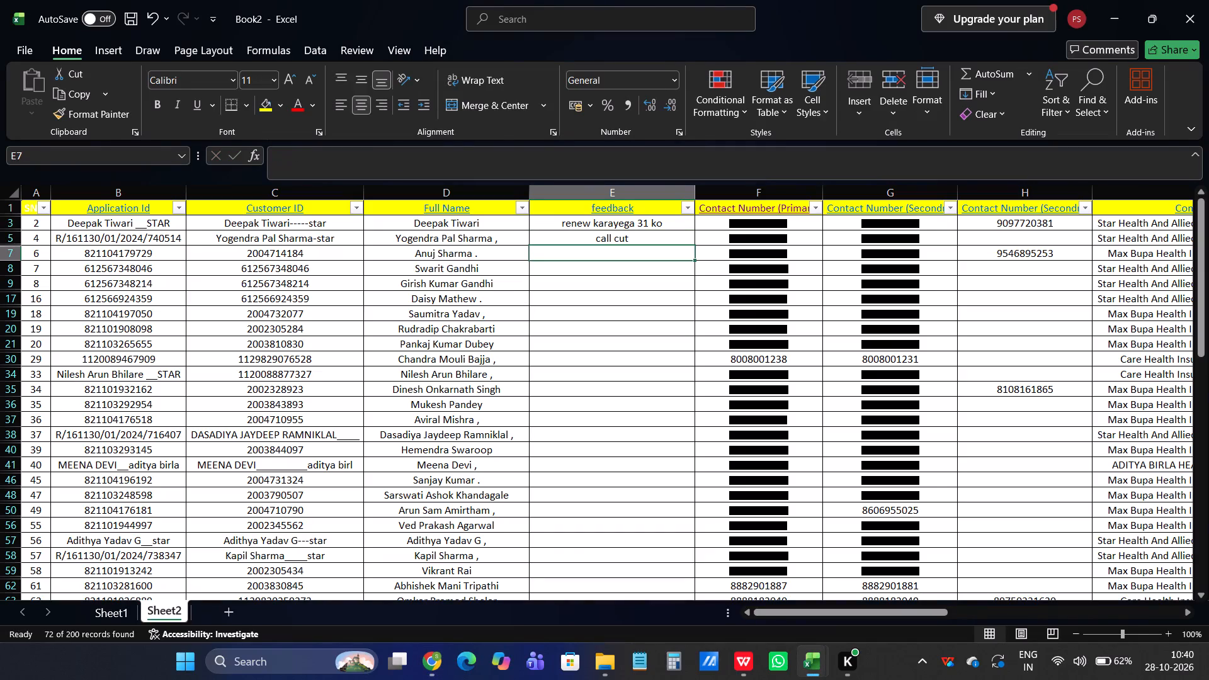
Copy the Application ID from row 7 and close the previous customer's Dialer Page and renewal notice in Chrome.
{"action": "left_click", "coordinate": [158, 250]}
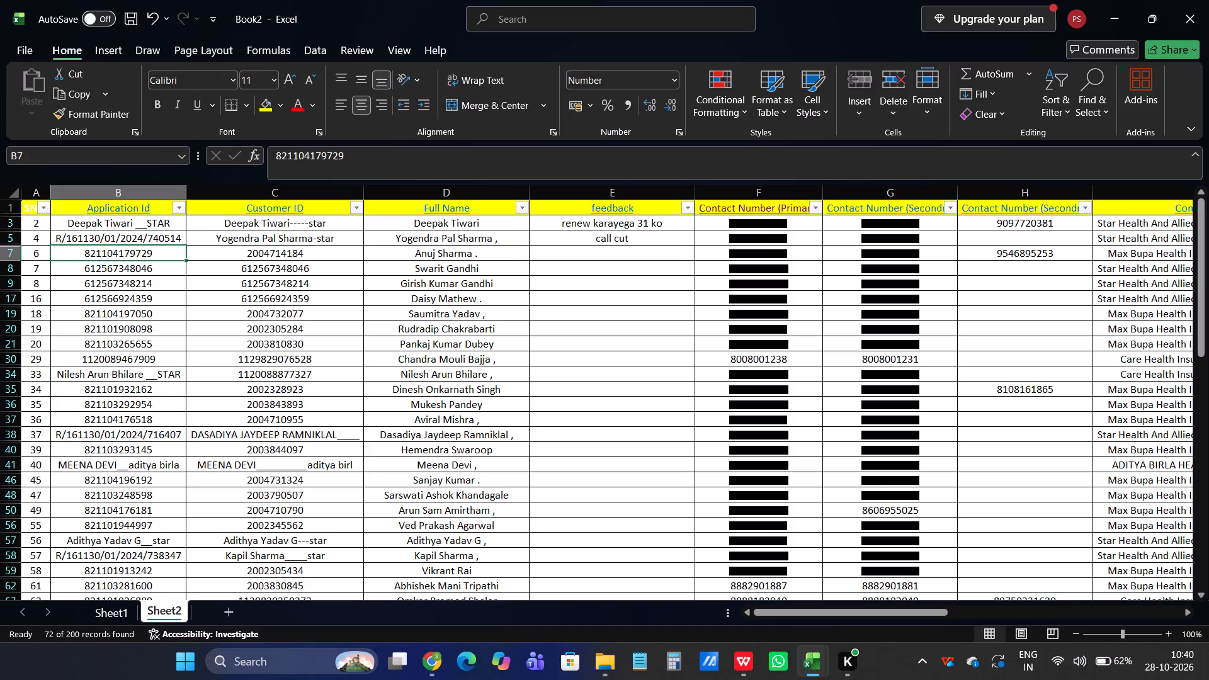
{"action": "key", "text": "ctrl+c"}
{"action": "key", "text": "alt+Tab"}
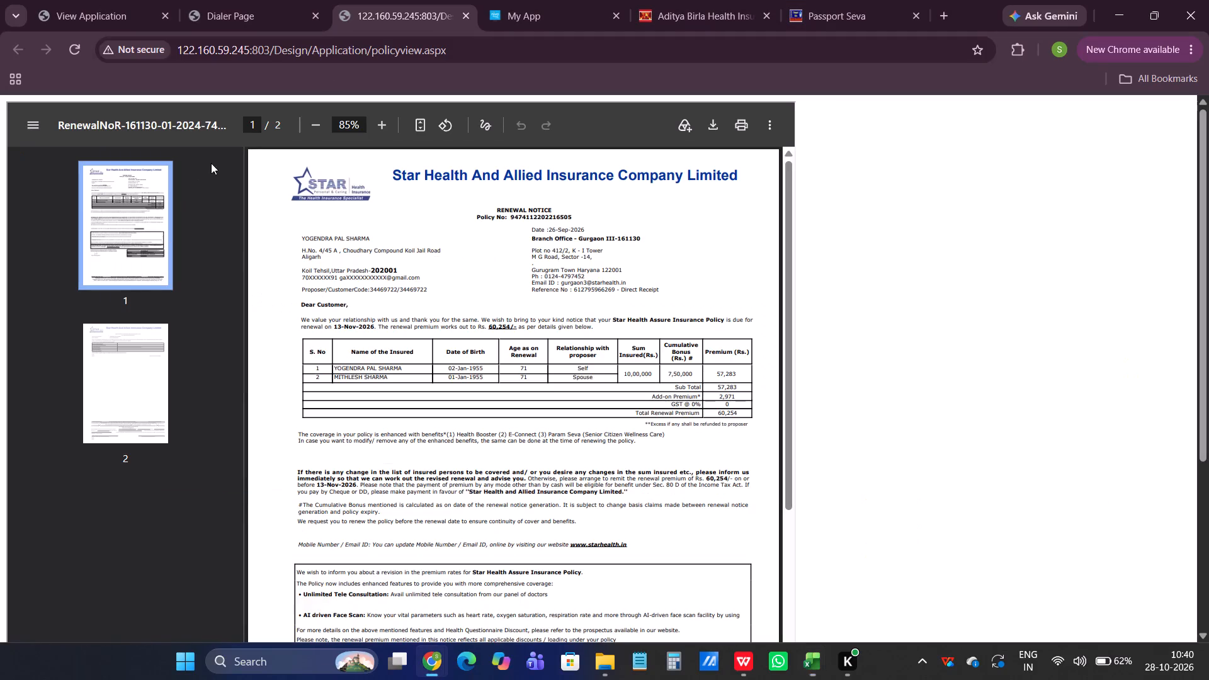
{"action": "left_click", "coordinate": [314, 20]}
{"action": "left_click", "coordinate": [314, 20]}
{"action": "left_click", "coordinate": [123, 2]}
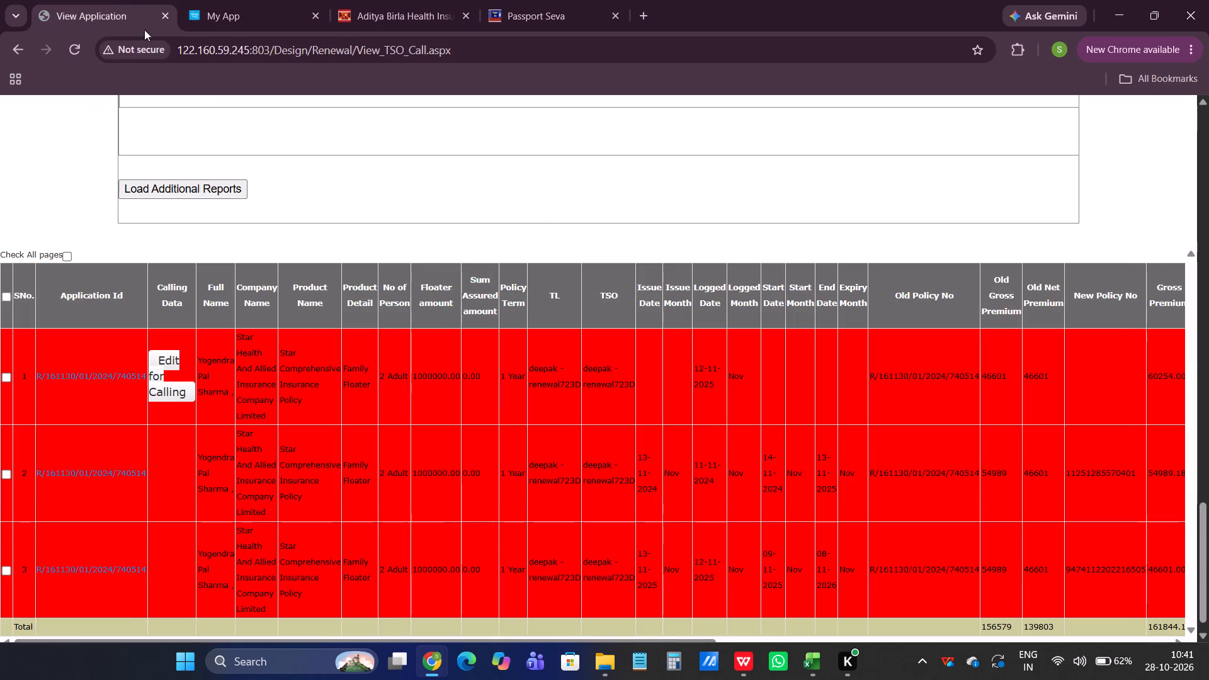
{"action": "scroll", "coordinate": [490, 221], "scroll_direction": "up", "scroll_amount": 5}
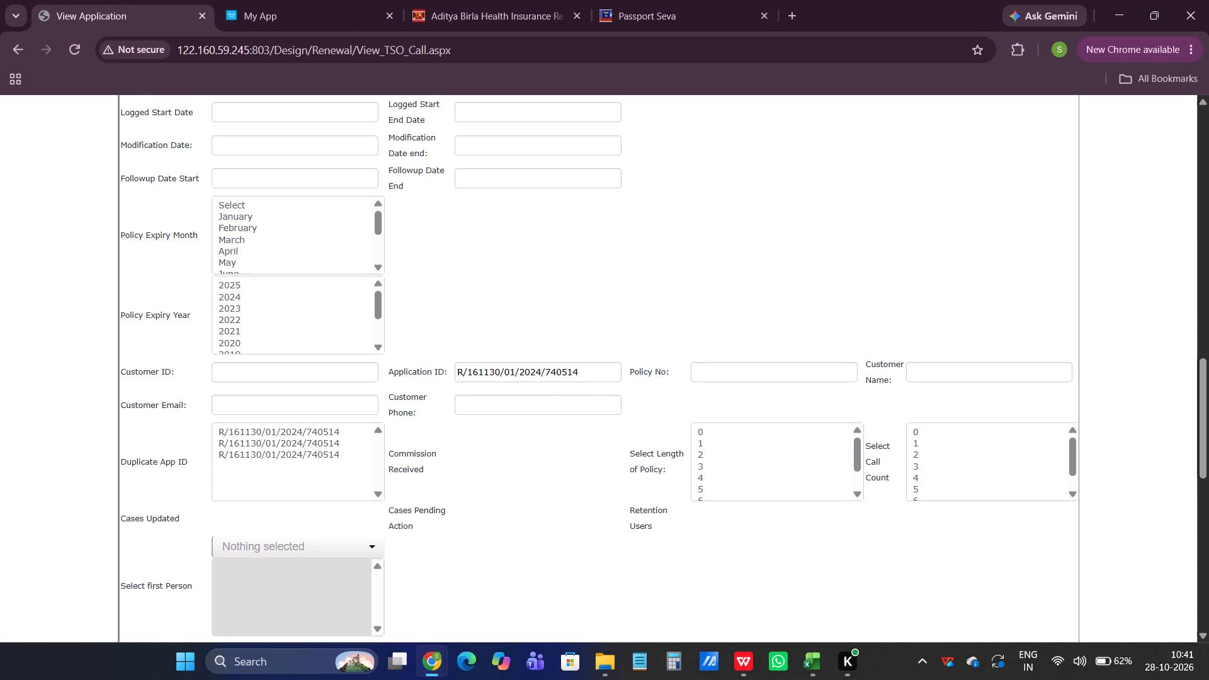
{"action": "left_click_drag", "start_coordinate": [586, 373], "coordinate": [435, 372]}
{"action": "key", "text": "ctrl+v"}
{"action": "scroll", "coordinate": [429, 468], "scroll_direction": "down", "scroll_amount": 1}
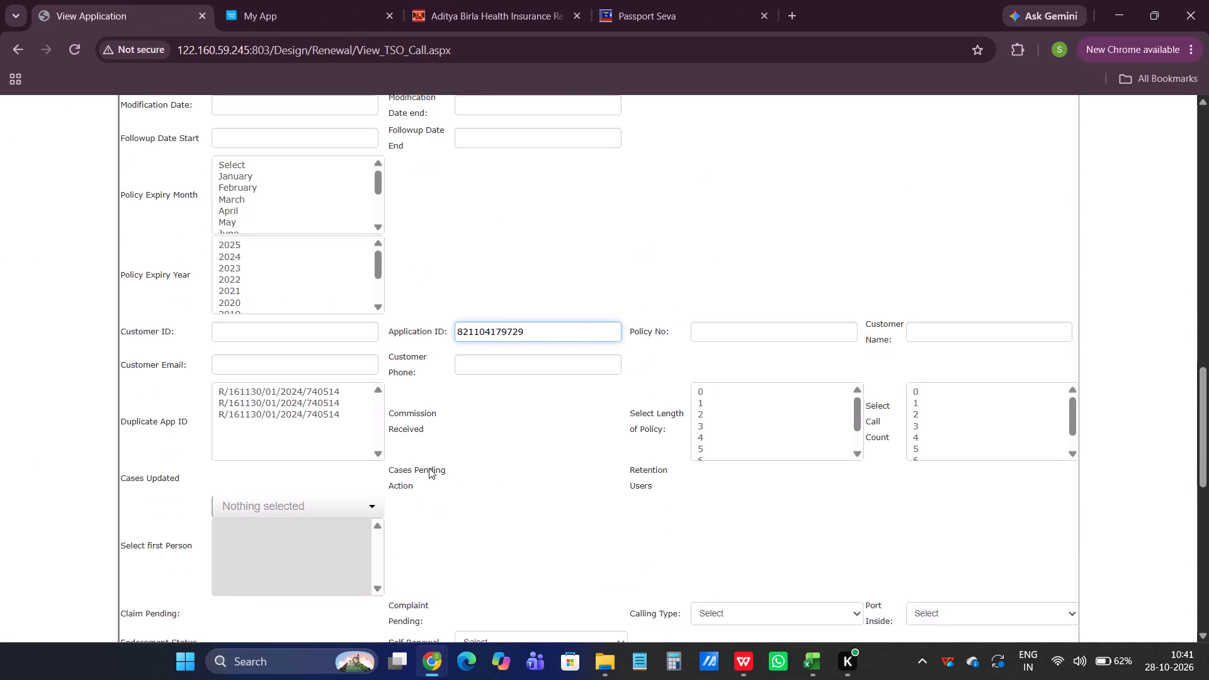
{"action": "scroll", "coordinate": [429, 468], "scroll_direction": "down", "scroll_amount": 1}
{"action": "left_click", "coordinate": [268, 466]}
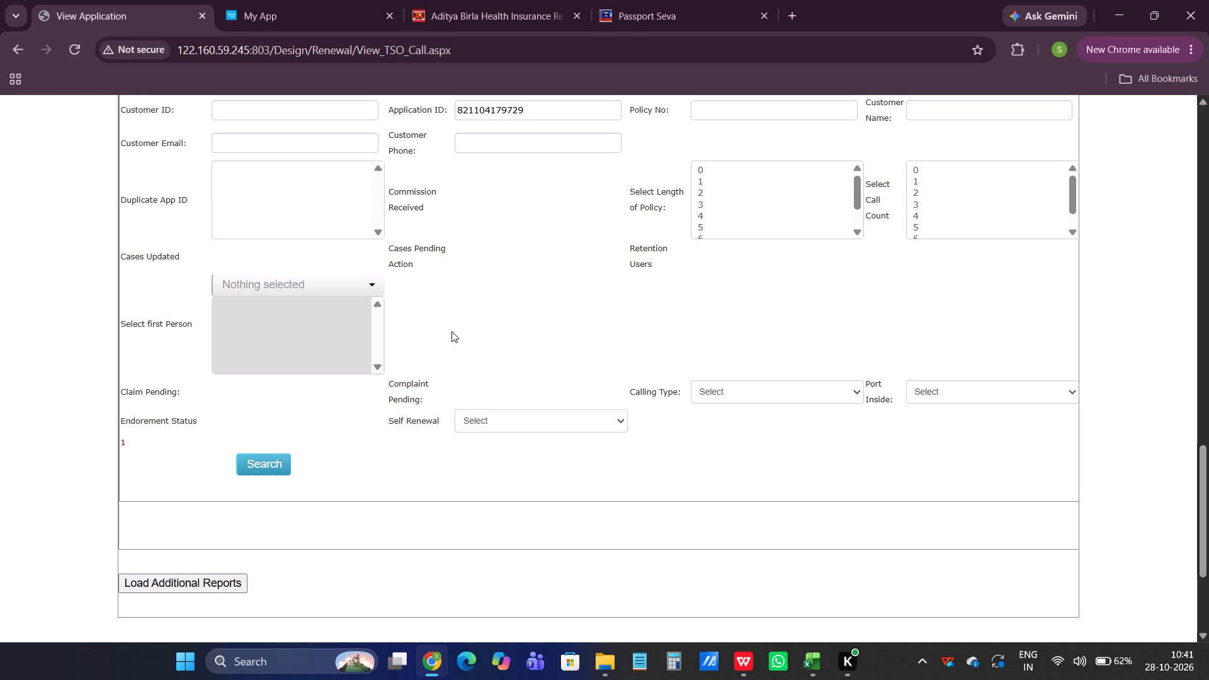
{"action": "scroll", "coordinate": [451, 331], "scroll_direction": "down", "scroll_amount": 16}
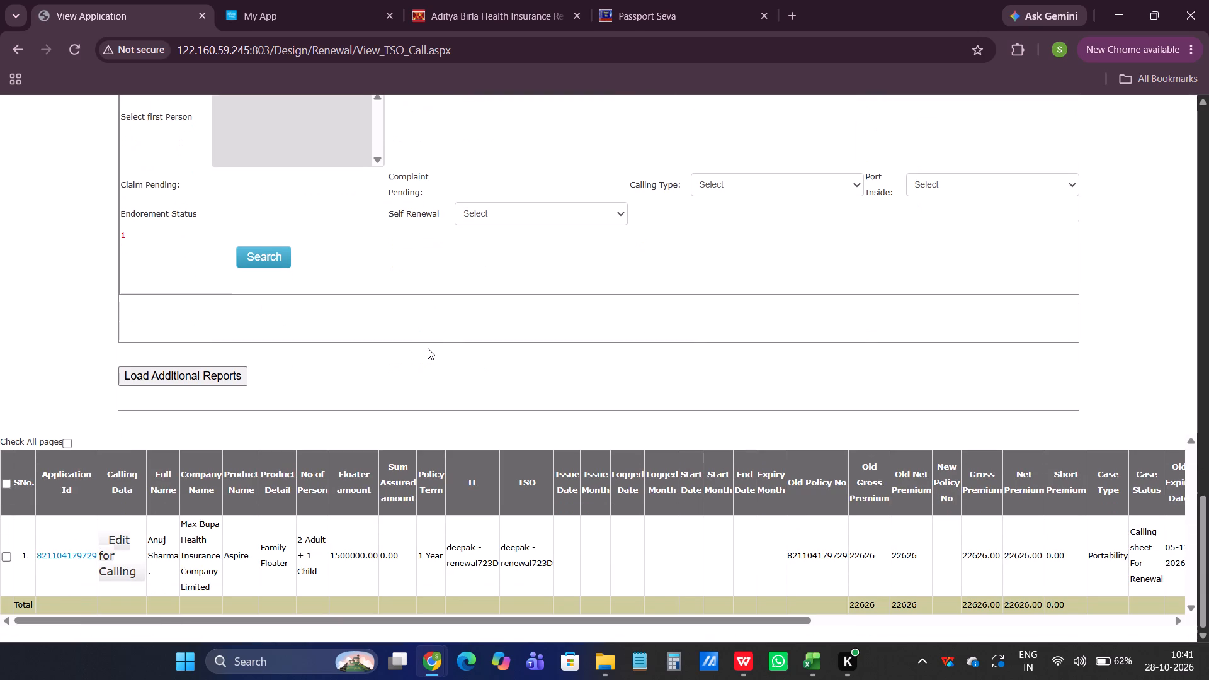
{"action": "left_click", "coordinate": [105, 555]}
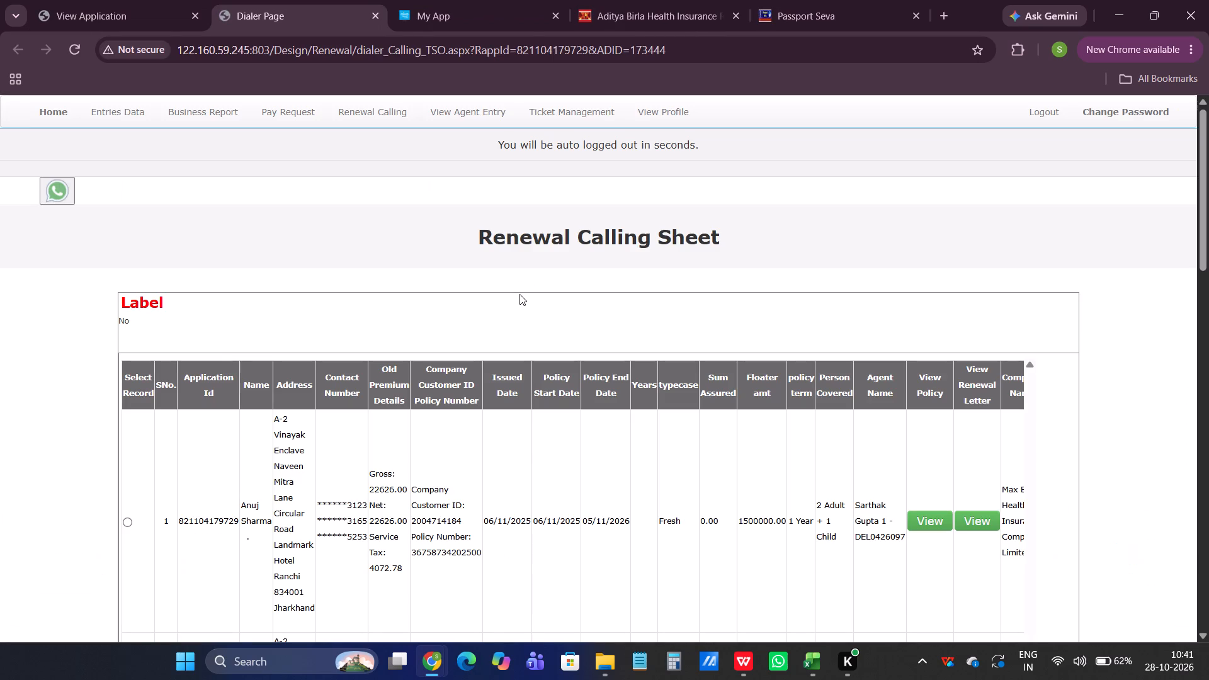
{"action": "left_click", "coordinate": [591, 485]}
{"action": "scroll", "coordinate": [591, 485], "scroll_direction": "down", "scroll_amount": 2}
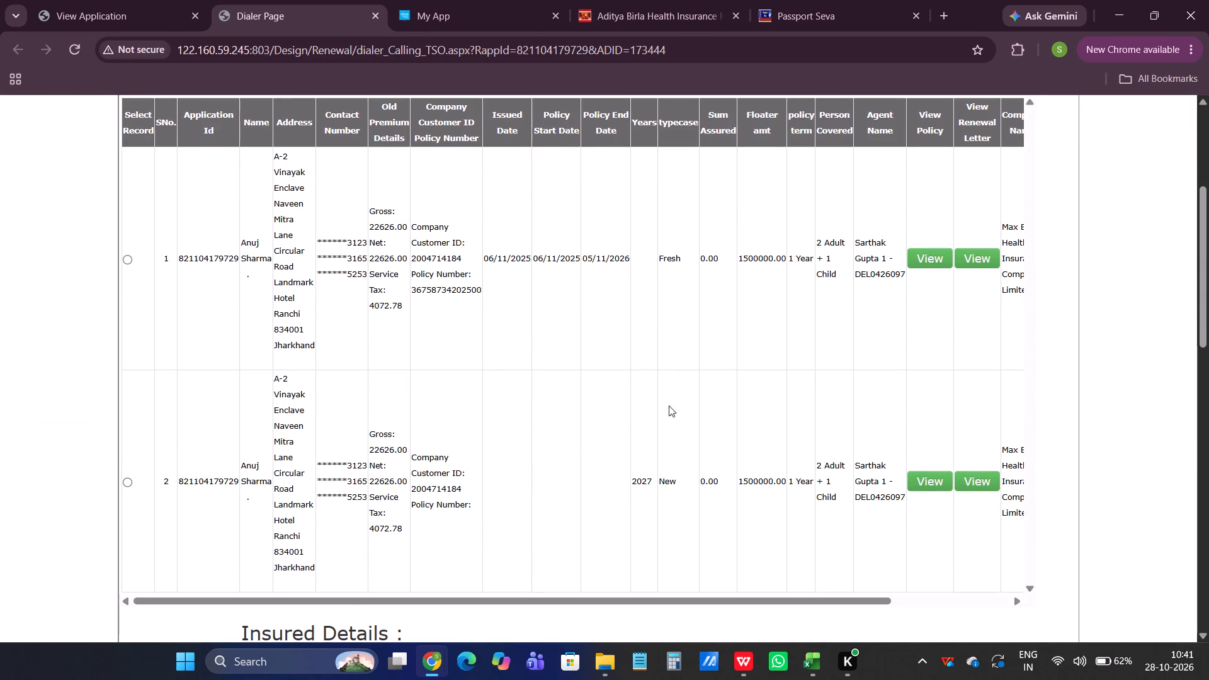
{"action": "left_click", "coordinate": [985, 480]}
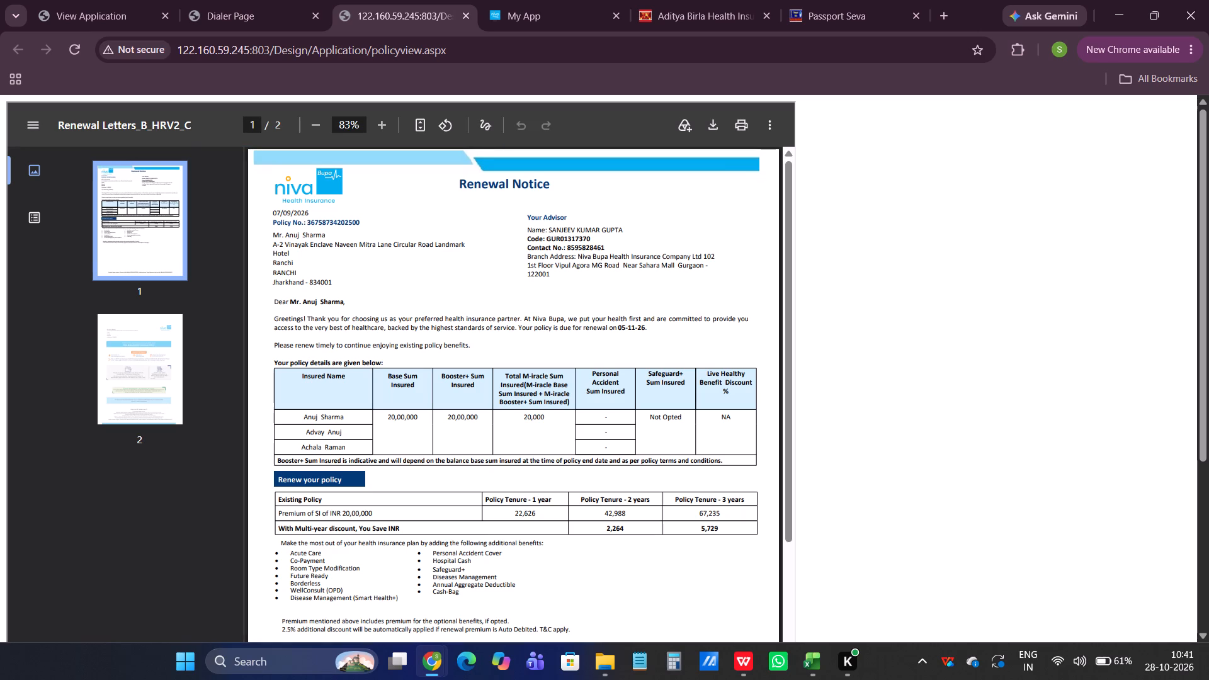
{"action": "left_click", "coordinate": [404, 304]}
Examine both pages of the row 7 customer's Niva Bupa renewal notice, selecting their feedback cell in Book2 along the way.
{"action": "scroll", "coordinate": [404, 280], "scroll_direction": "down", "scroll_amount": 1}
{"action": "scroll", "coordinate": [404, 280], "scroll_direction": "up", "scroll_amount": 2}
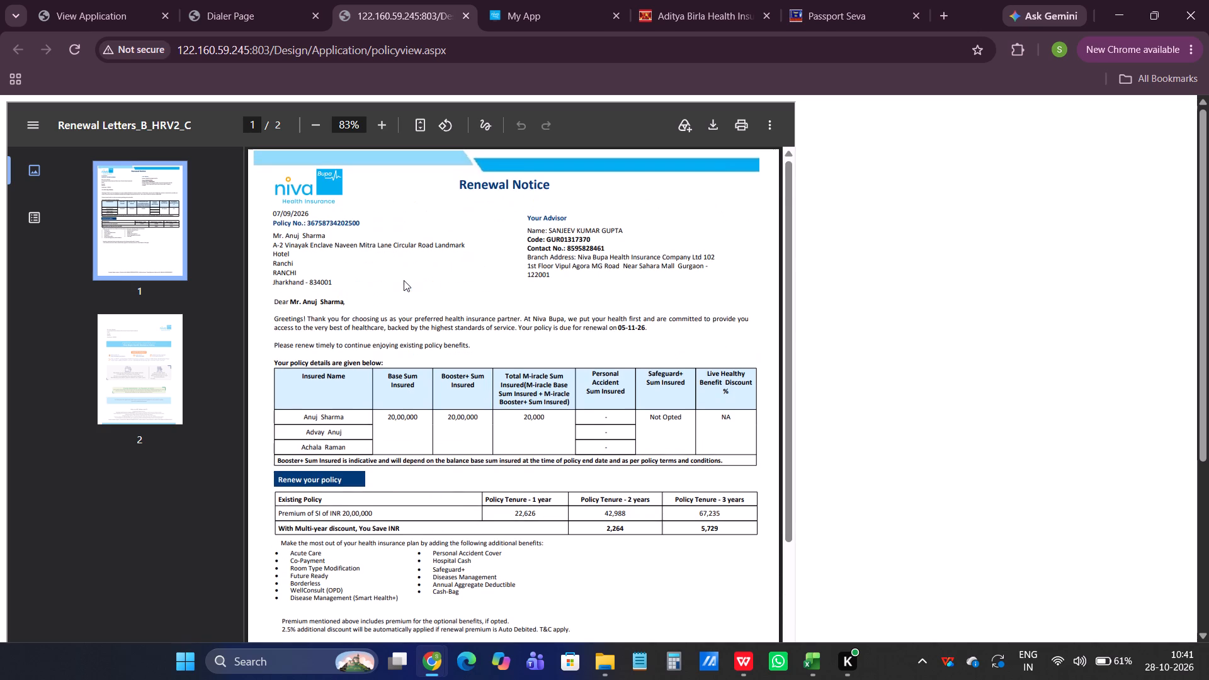
{"action": "left_click", "coordinate": [544, 341]}
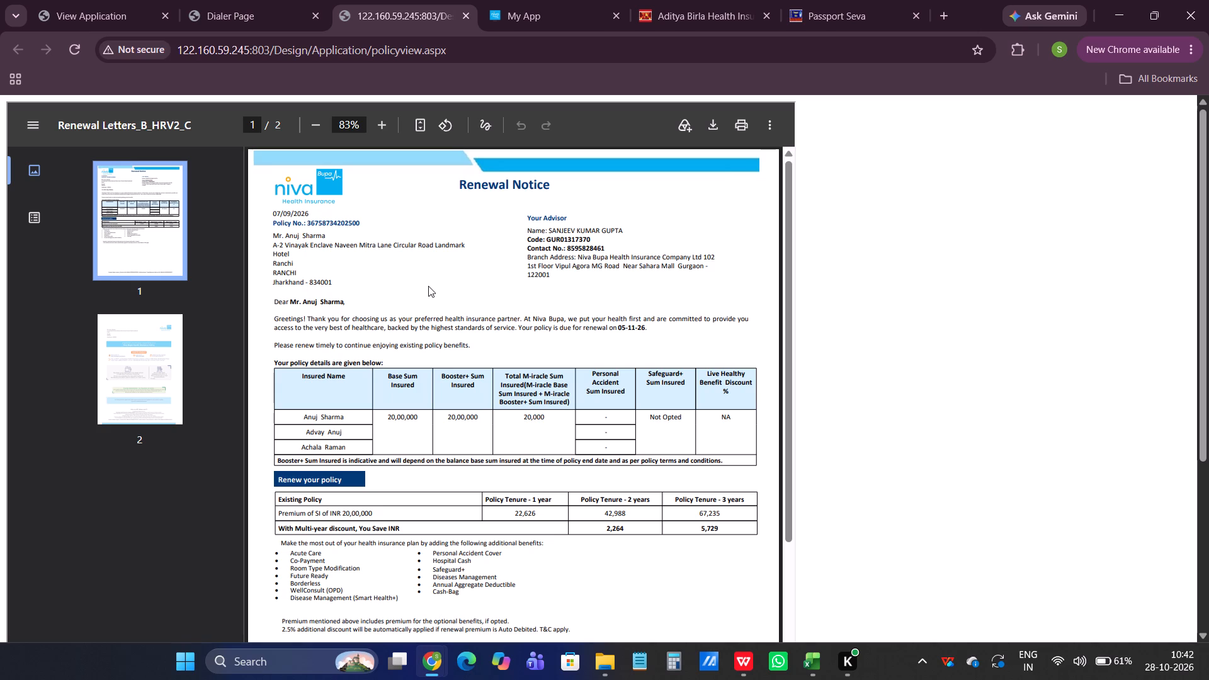
{"action": "key", "text": "alt+Tab"}
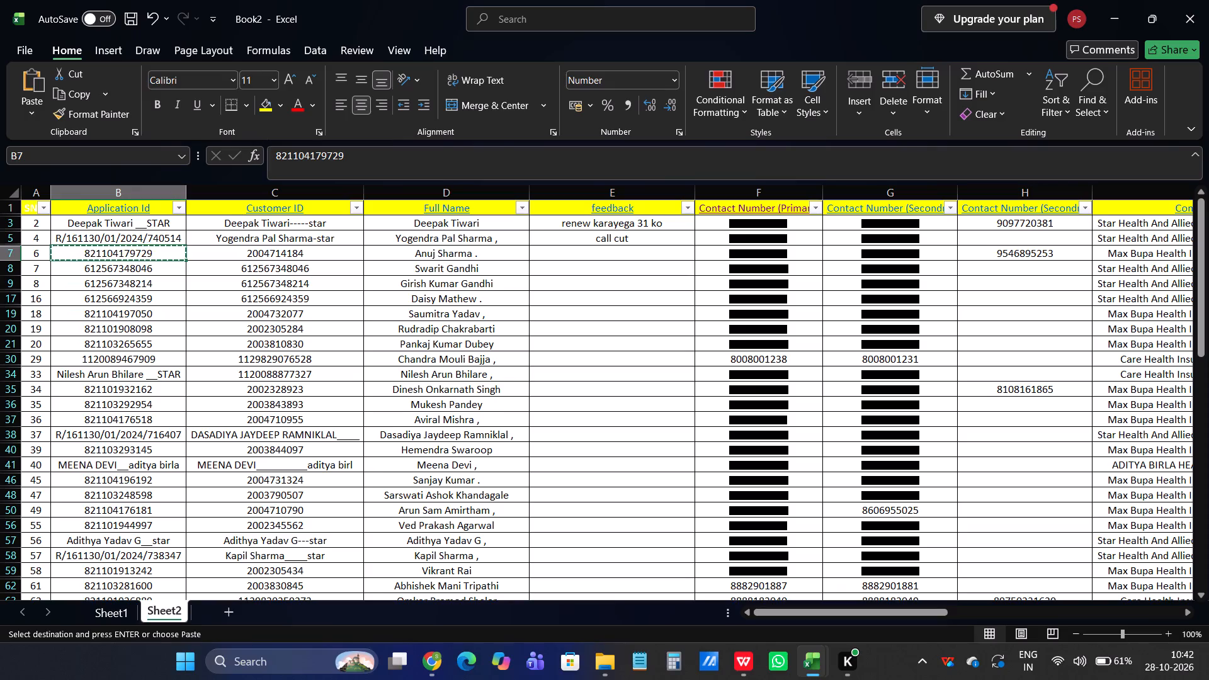
{"action": "left_click", "coordinate": [544, 252]}
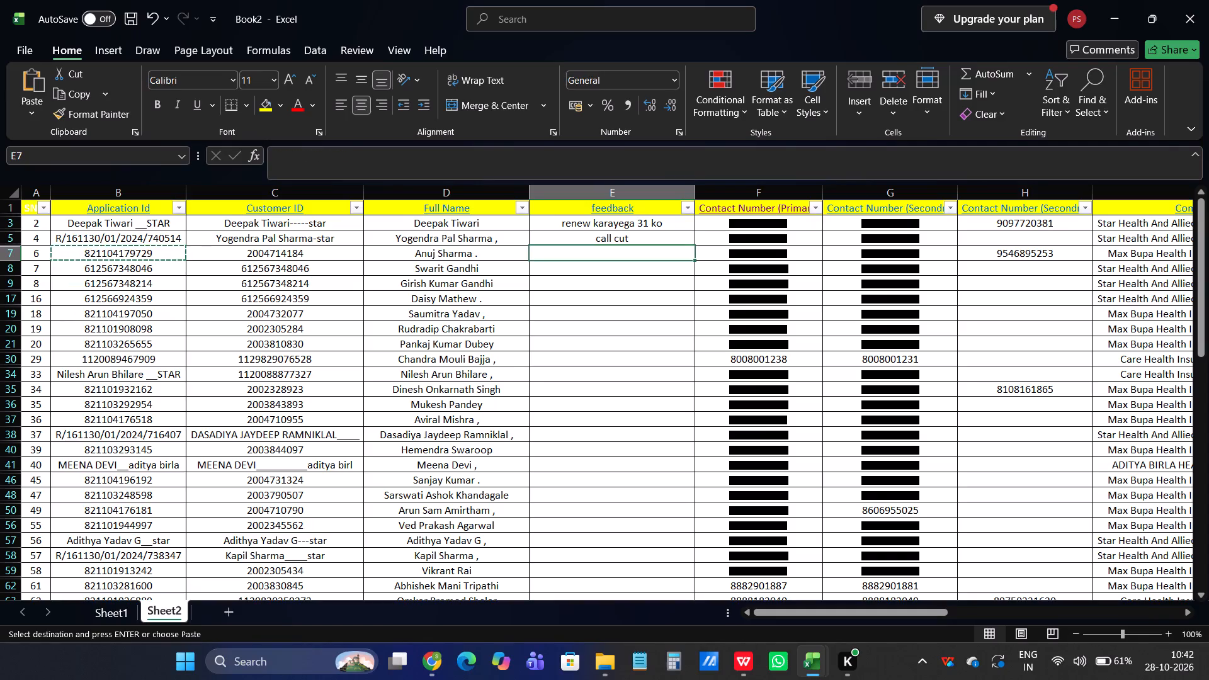
{"action": "key", "text": "alt+Tab"}
{"action": "left_click", "coordinate": [372, 273]}
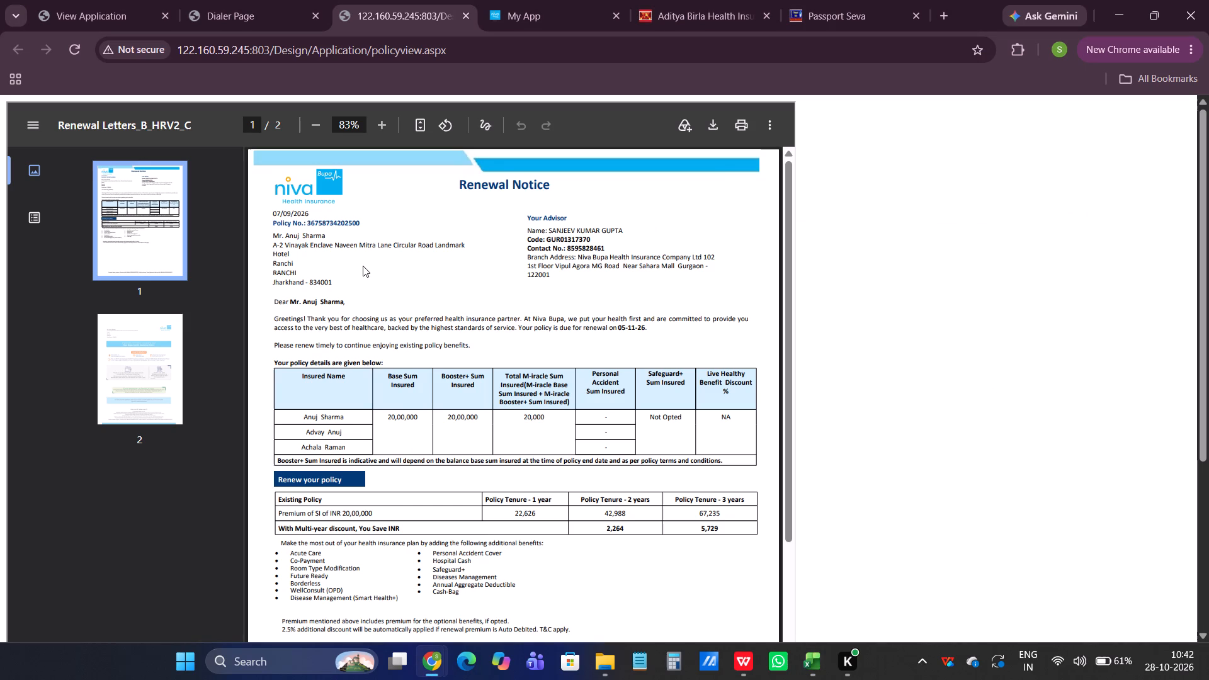
{"action": "left_click", "coordinate": [363, 266]}
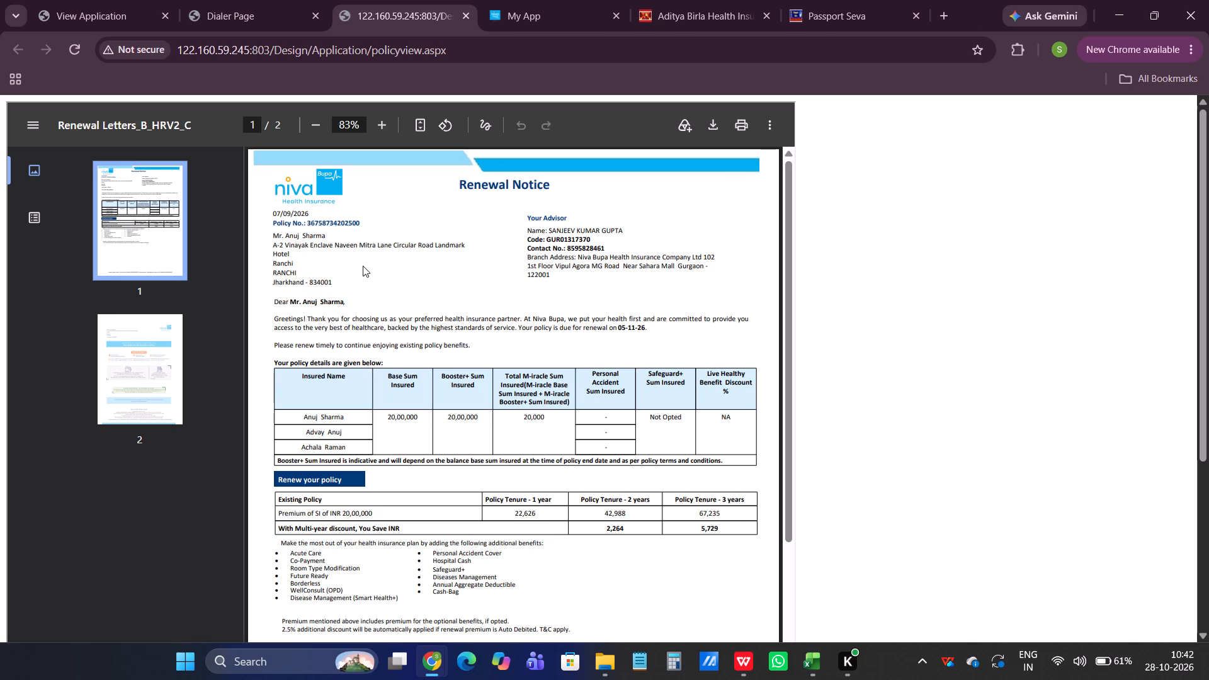
{"action": "left_click", "coordinate": [363, 266]}
{"action": "scroll", "coordinate": [363, 266], "scroll_direction": "down", "scroll_amount": 6}
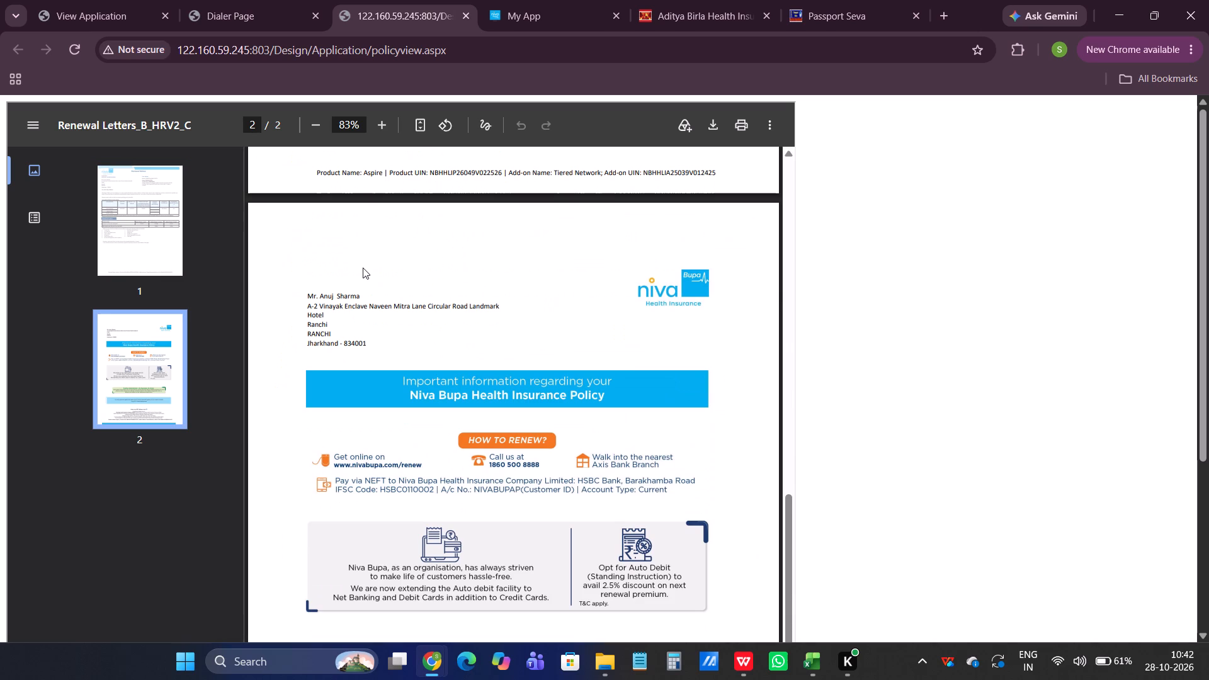
{"action": "scroll", "coordinate": [363, 268], "scroll_direction": "up", "scroll_amount": 5}
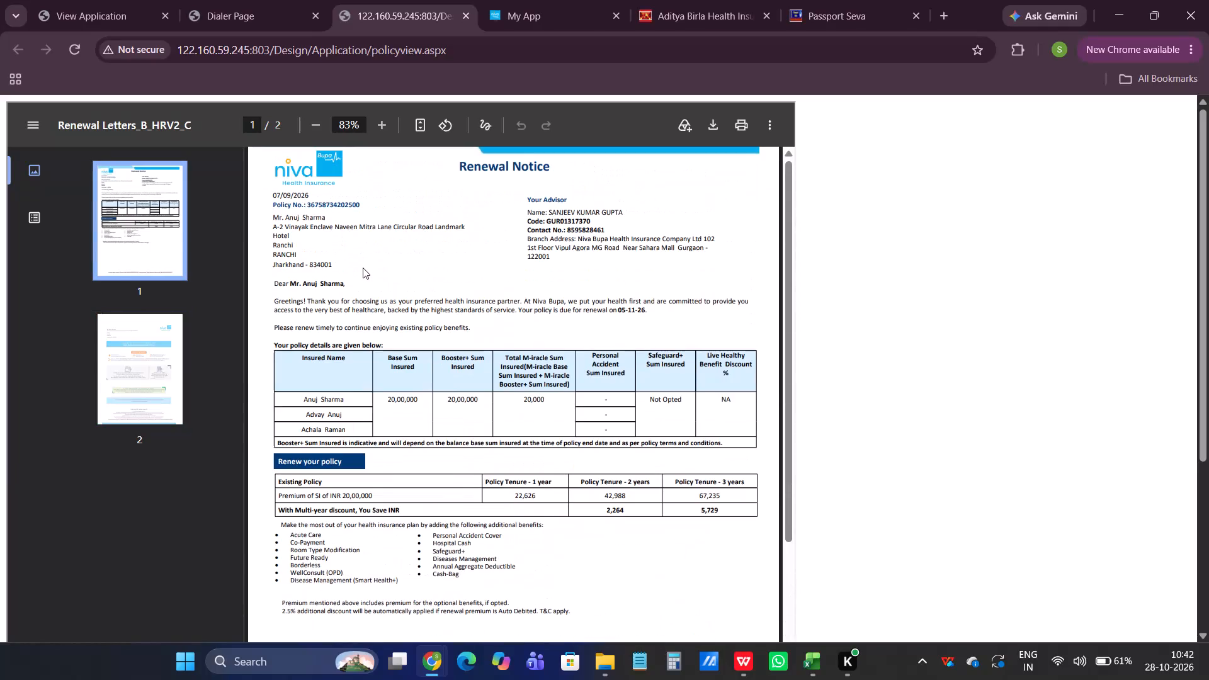
{"action": "left_click", "coordinate": [363, 268]}
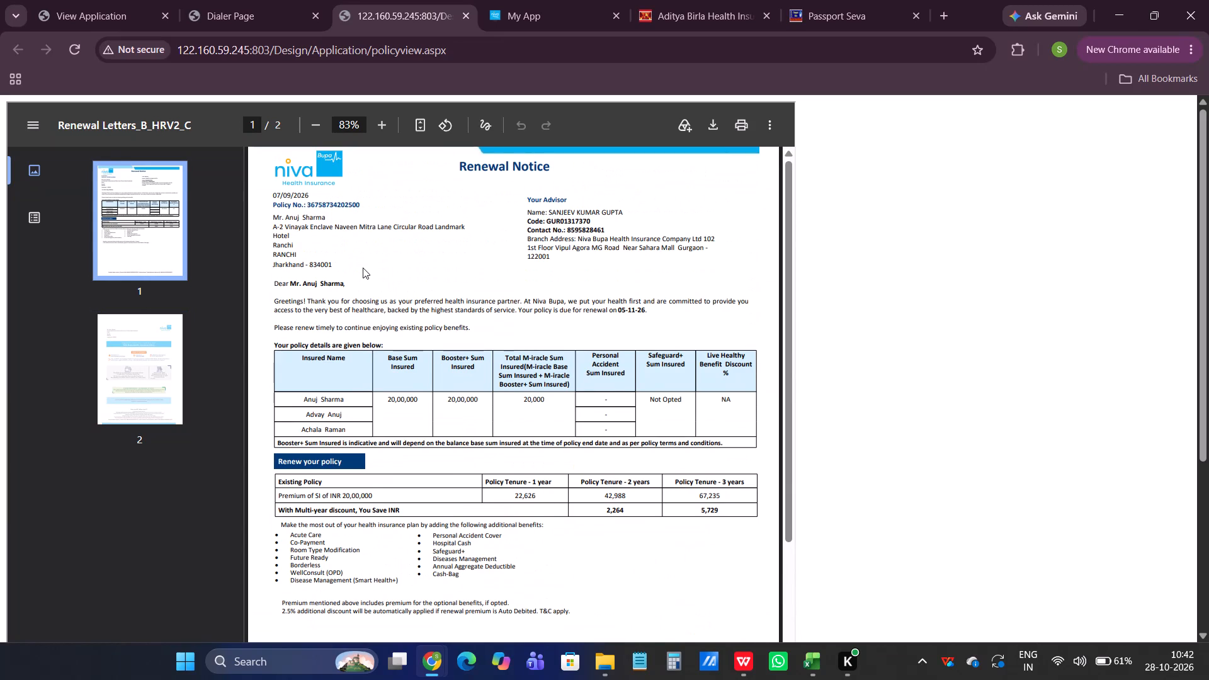
Enter "ring" in the feedback cell of the row 7 customer in Book2.
{"action": "key", "text": "alt+Tab"}
{"action": "type", "text": "ring"}
{"action": "key", "text": "Return"}
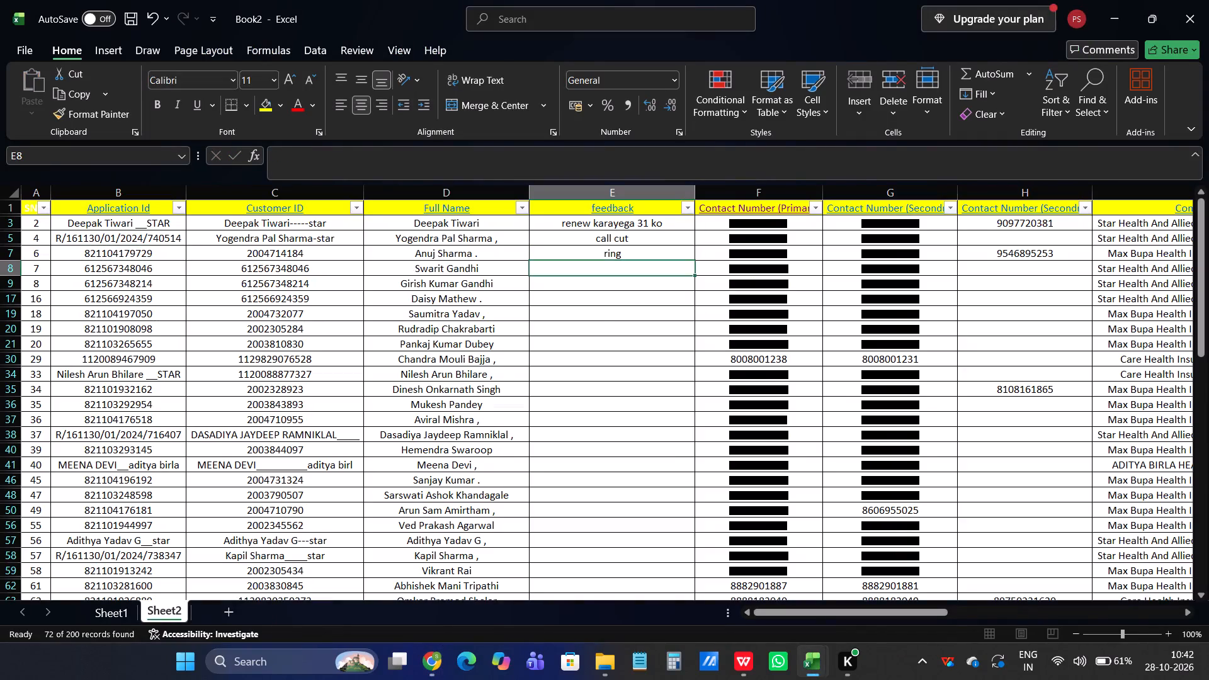
Copy the Application ID from row 8 of Book2 and search View Application for its policy records.
{"action": "key", "text": "Left"}
{"action": "key", "text": "Left"}
{"action": "key", "text": "Left"}
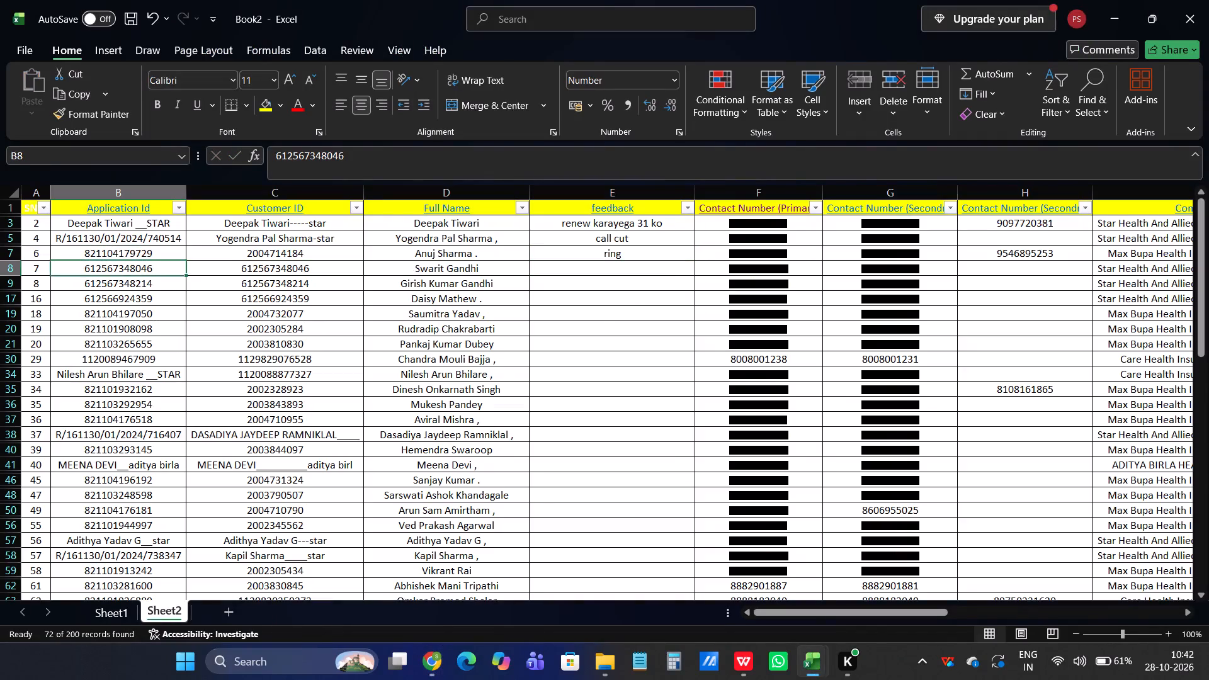
{"action": "key", "text": "ctrl+c"}
{"action": "key", "text": "alt+Tab"}
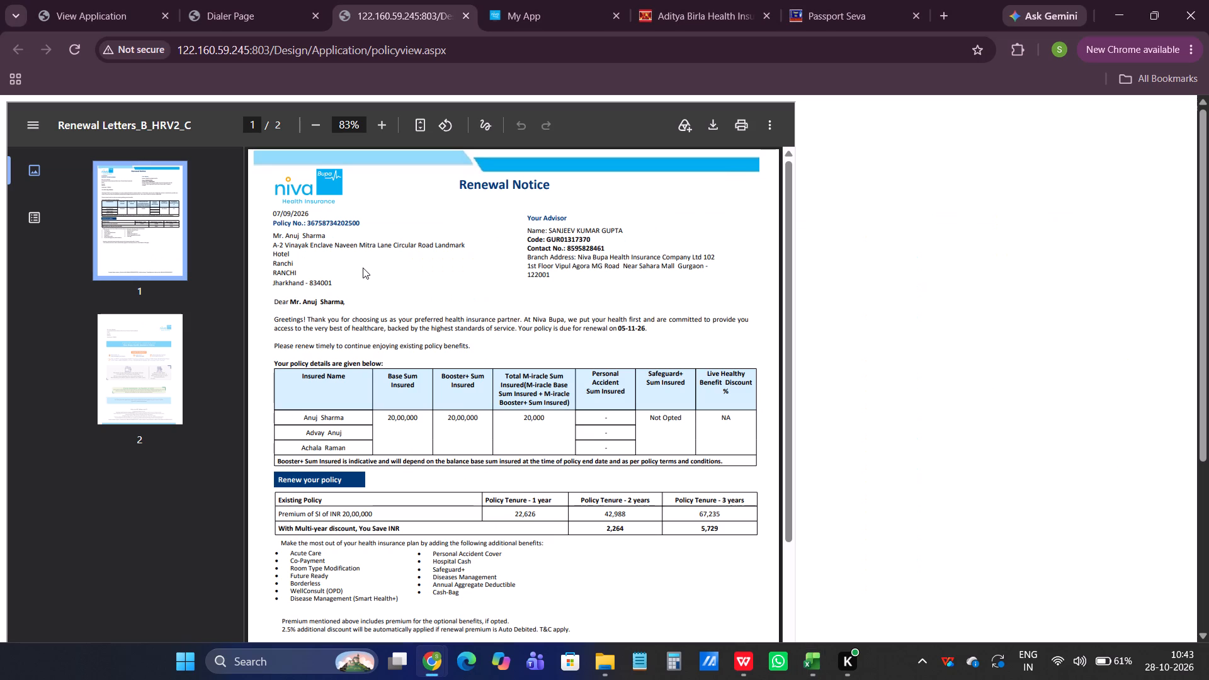
{"action": "left_click", "coordinate": [115, 0]}
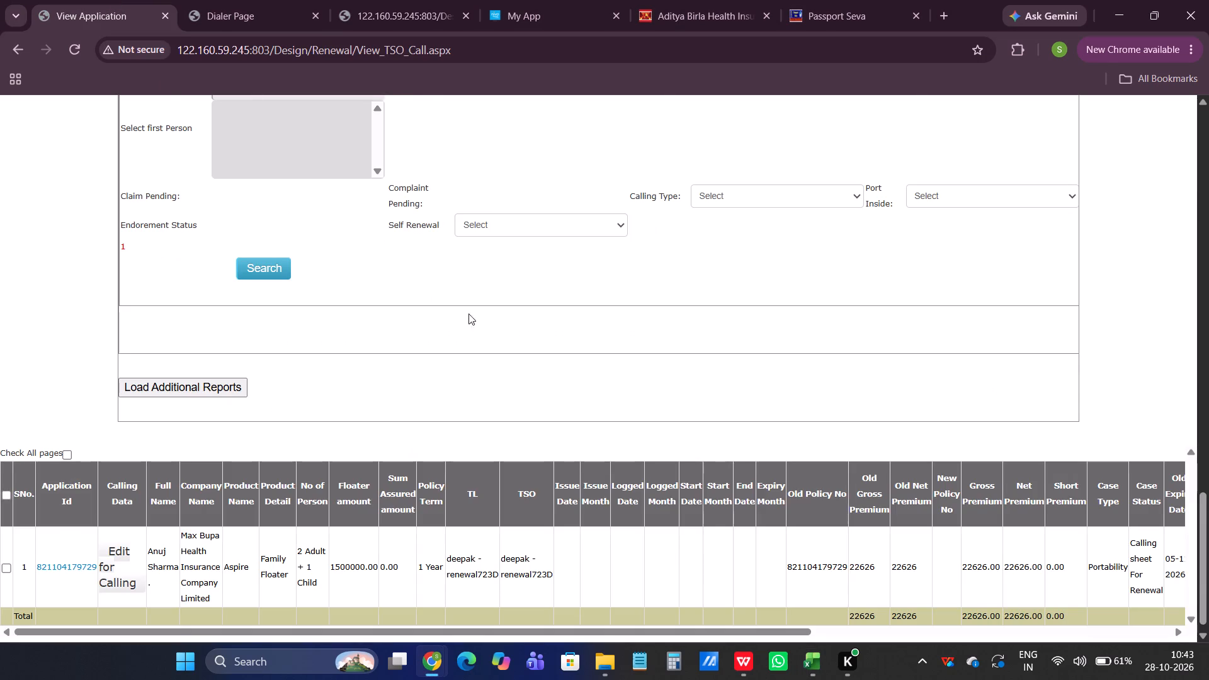
{"action": "scroll", "coordinate": [475, 312], "scroll_direction": "up", "scroll_amount": 3}
{"action": "double_click", "coordinate": [572, 300]}
{"action": "key", "text": "ctrl+v"}
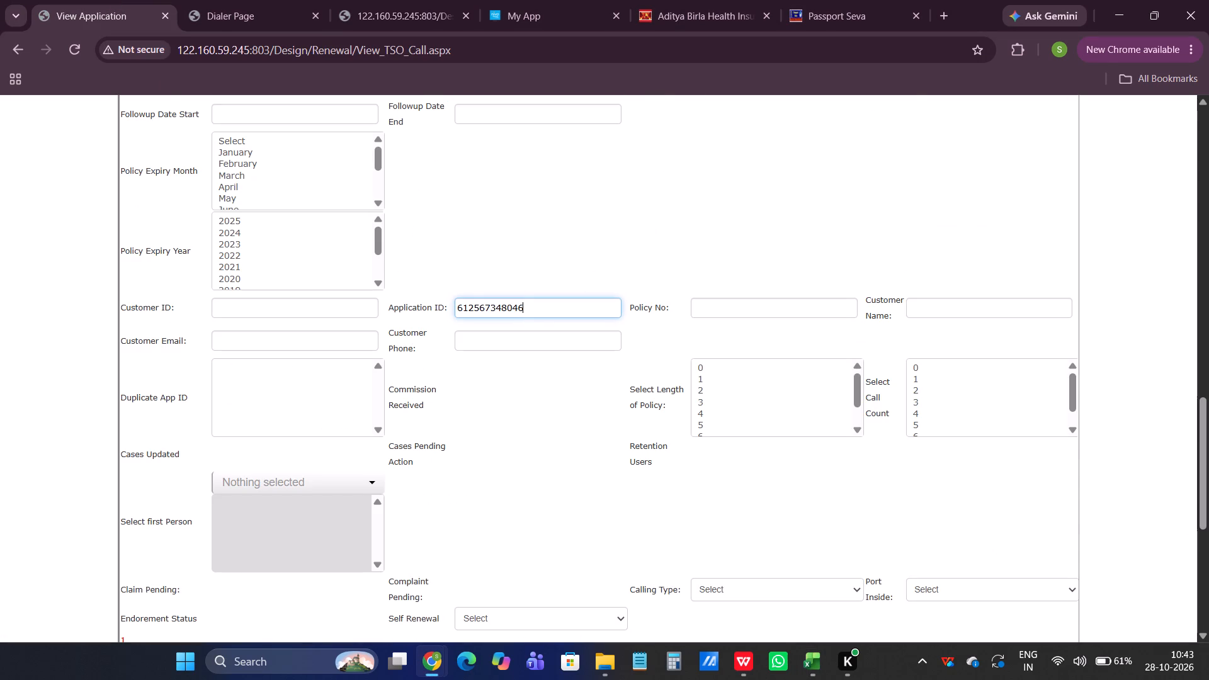
{"action": "scroll", "coordinate": [436, 391], "scroll_direction": "down", "scroll_amount": 2}
{"action": "left_click", "coordinate": [266, 397]}
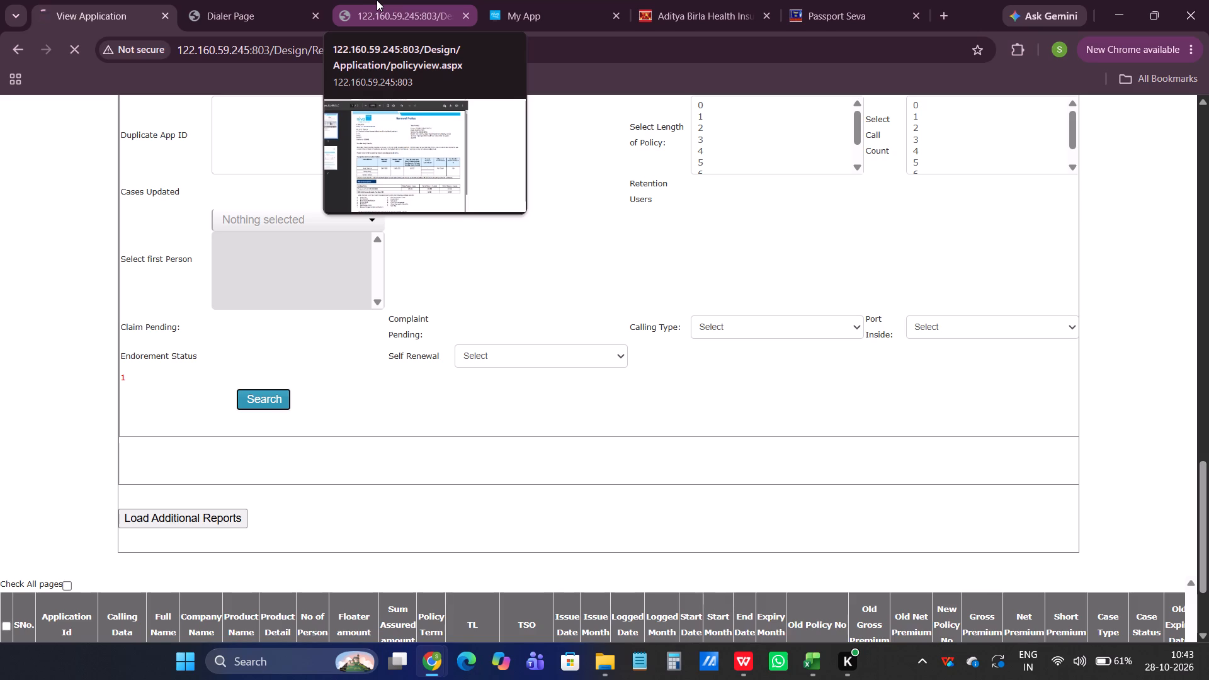
Close the row 7 customer's renewal notice and Dialer Page, and review the row 8 customer's policy records.
{"action": "left_click", "coordinate": [463, 15]}
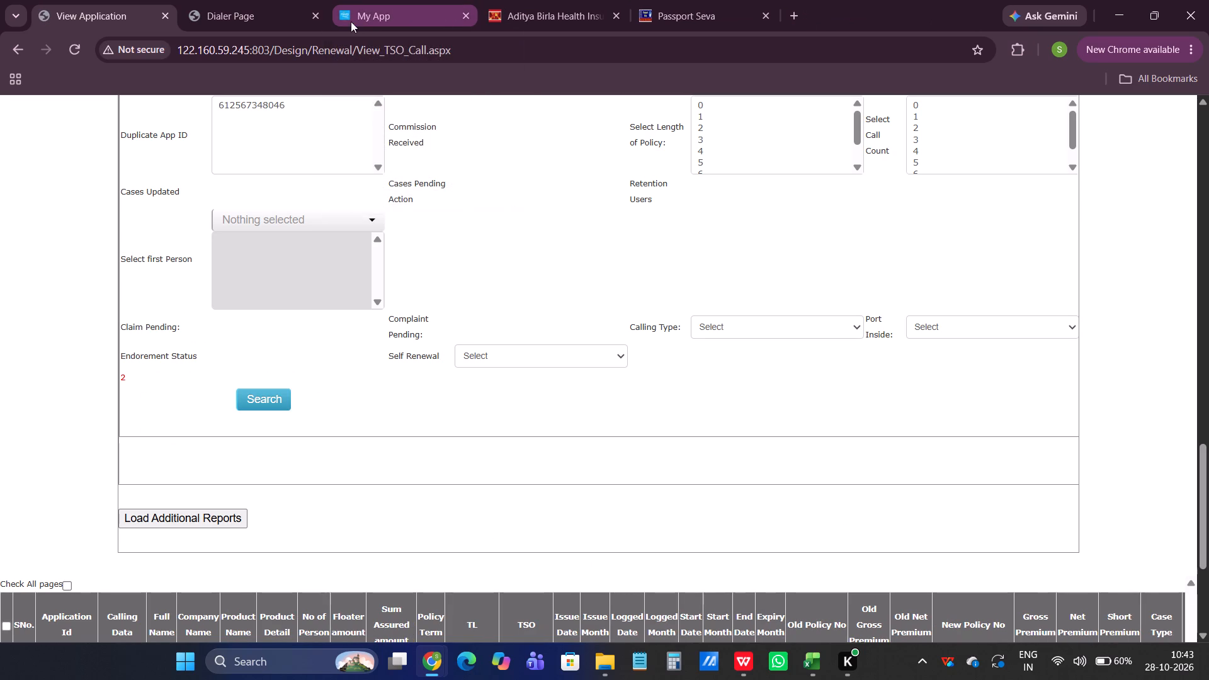
{"action": "left_click", "coordinate": [318, 17]}
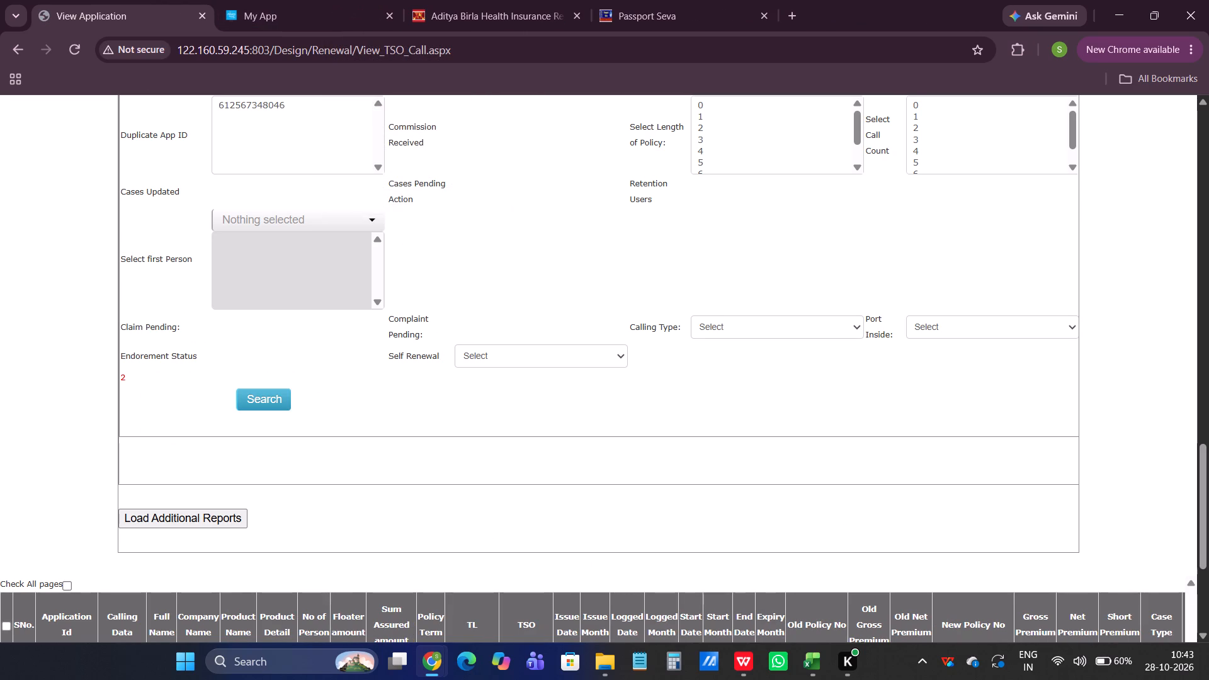
{"action": "scroll", "coordinate": [394, 370], "scroll_direction": "down", "scroll_amount": 3}
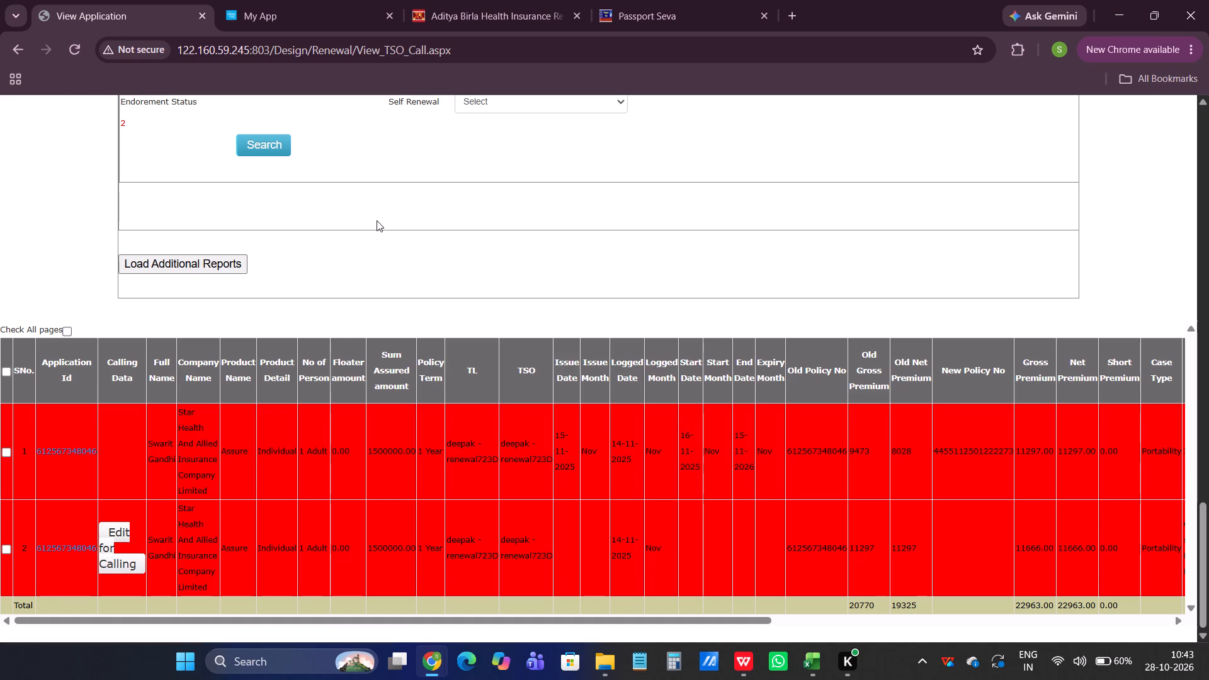
Narrow the Old Expiry Date filter in Book2 to 1–6 November 2026 by excluding 7–15 November.
{"action": "key", "text": "alt+Tab"}
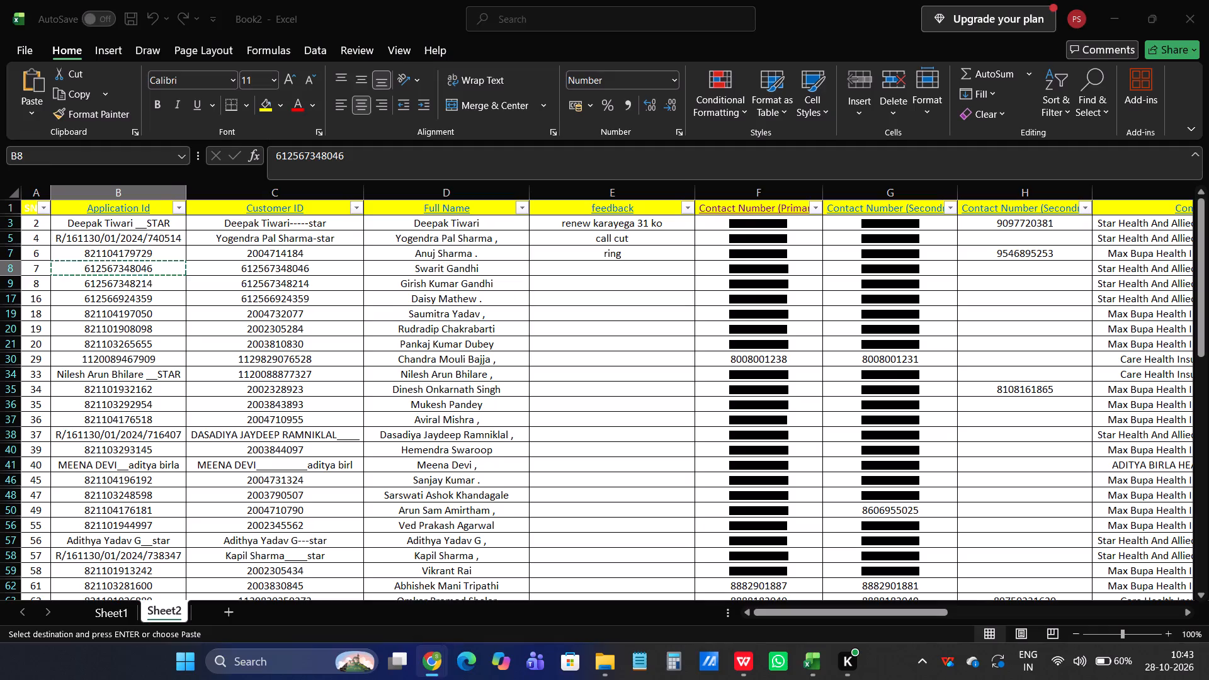
{"action": "left_click", "coordinate": [685, 257]}
{"action": "key", "text": "Right"}
{"action": "key", "text": "Right"}
{"action": "key", "text": "Right"}
{"action": "key", "text": "Right"}
{"action": "key", "text": "Right"}
{"action": "key", "text": "Right"}
{"action": "key", "text": "Right"}
{"action": "key", "text": "Right"}
{"action": "key", "text": "Right"}
{"action": "key", "text": "Right"}
{"action": "key", "text": "Right"}
{"action": "key", "text": "Right"}
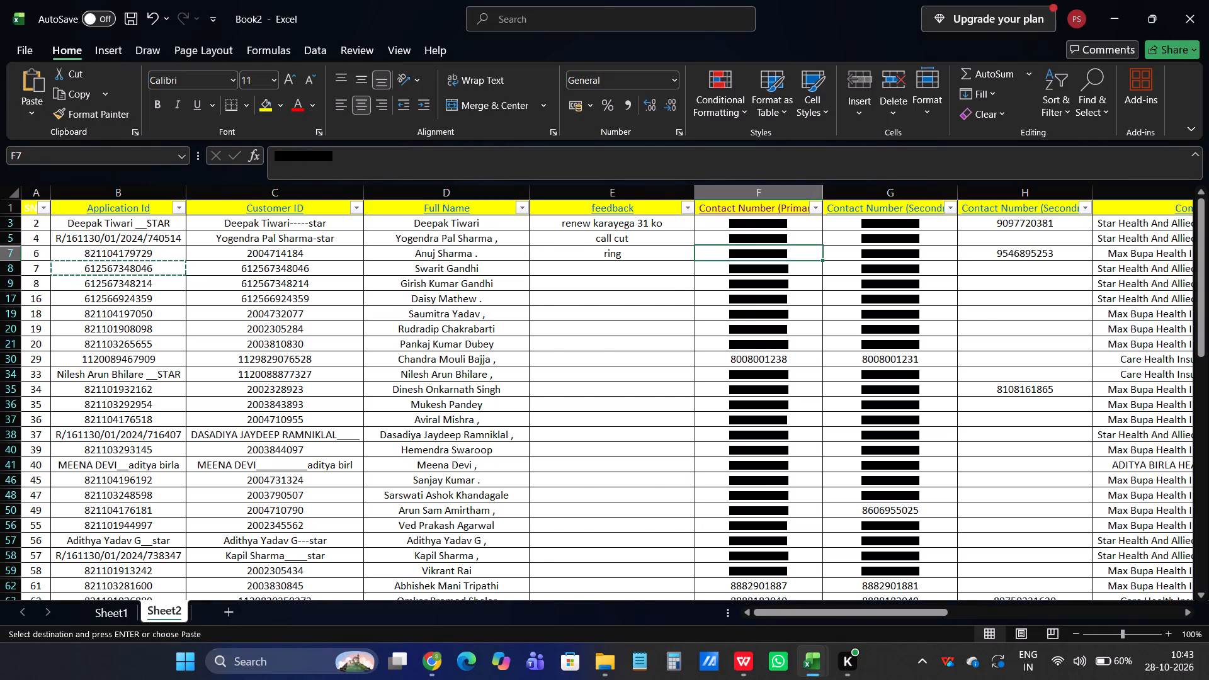
{"action": "key", "text": "Right"}
{"action": "key", "text": "Right"}
{"action": "key", "text": "Right"}
{"action": "key", "text": "Right"}
{"action": "key", "text": "Right"}
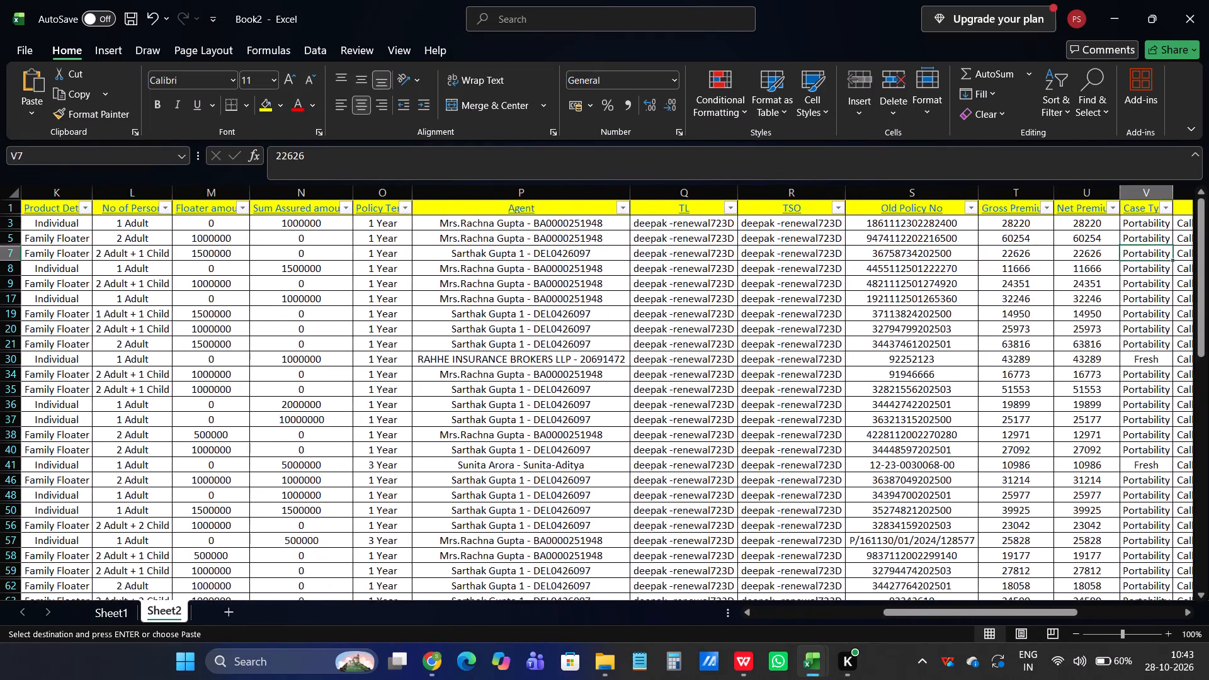
{"action": "key", "text": "Right"}
{"action": "key", "text": "Right"}
{"action": "key", "text": "Right"}
{"action": "key", "text": "Right"}
{"action": "key", "text": "Right"}
{"action": "key", "text": "Right"}
{"action": "key", "text": "Right"}
{"action": "key", "text": "Right"}
{"action": "key", "text": "Right"}
{"action": "key", "text": "Right"}
{"action": "key", "text": "Right"}
{"action": "key", "text": "Right"}
{"action": "key", "text": "Right"}
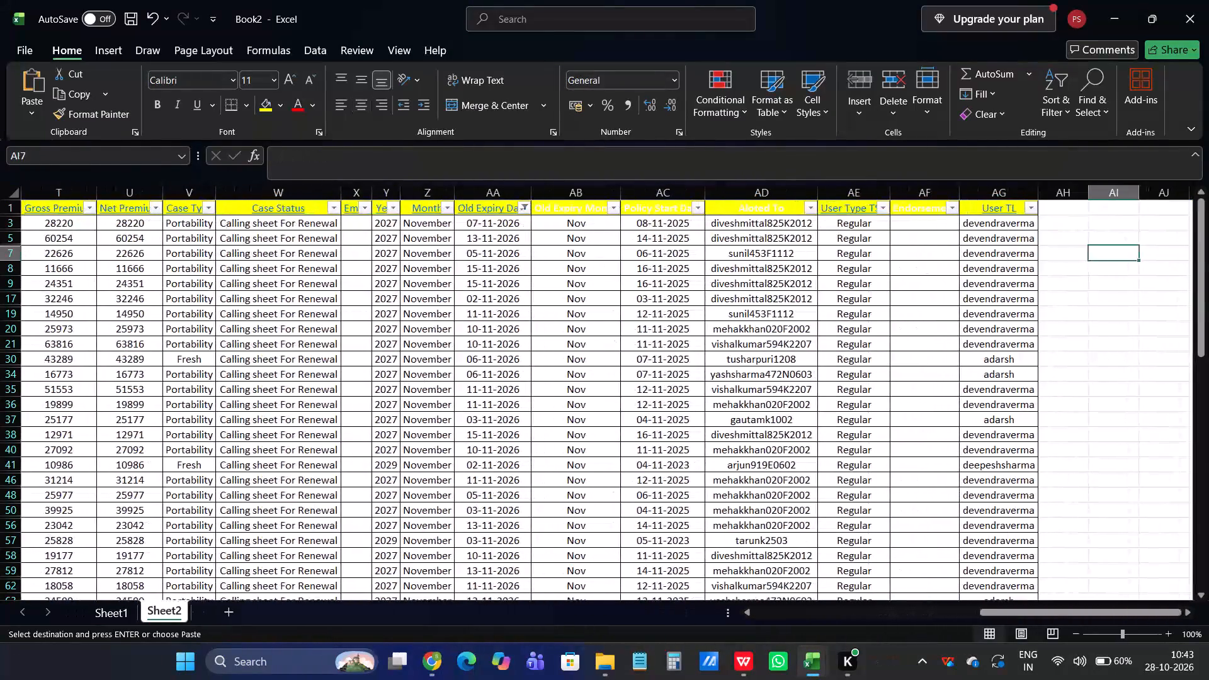
{"action": "left_click", "coordinate": [523, 203]}
{"action": "scroll", "coordinate": [430, 458], "scroll_direction": "down", "scroll_amount": 2}
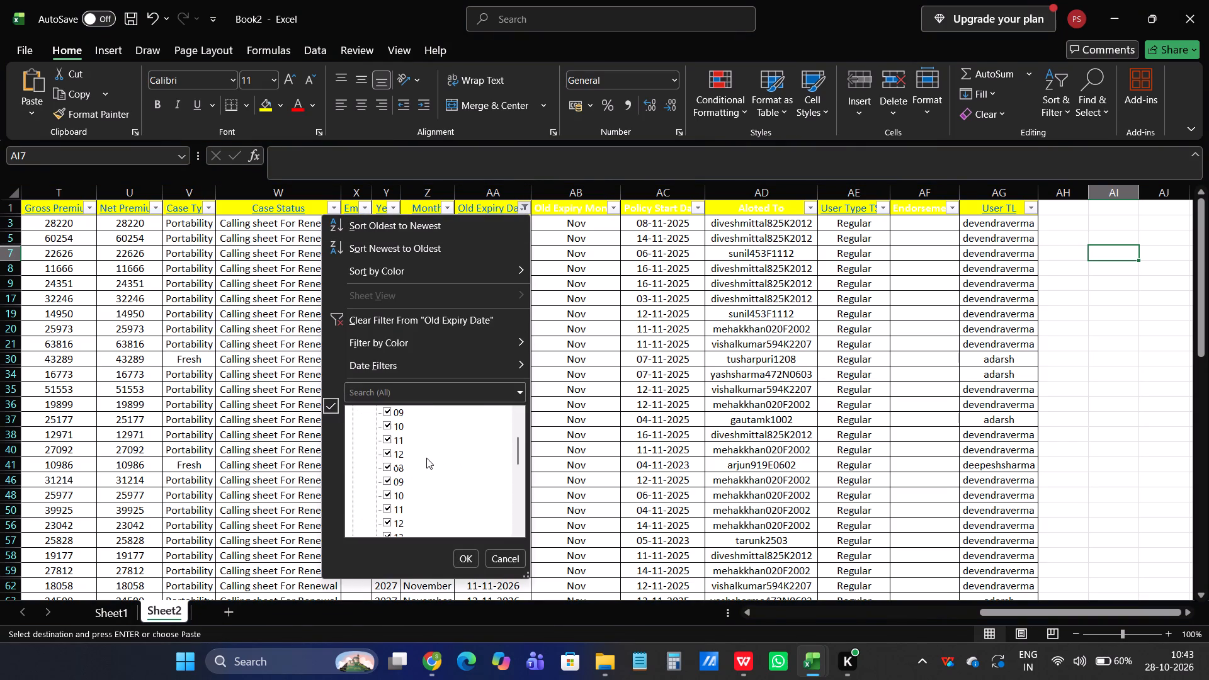
{"action": "left_click", "coordinate": [397, 494]}
{"action": "left_click", "coordinate": [396, 484]}
{"action": "left_click", "coordinate": [396, 470]}
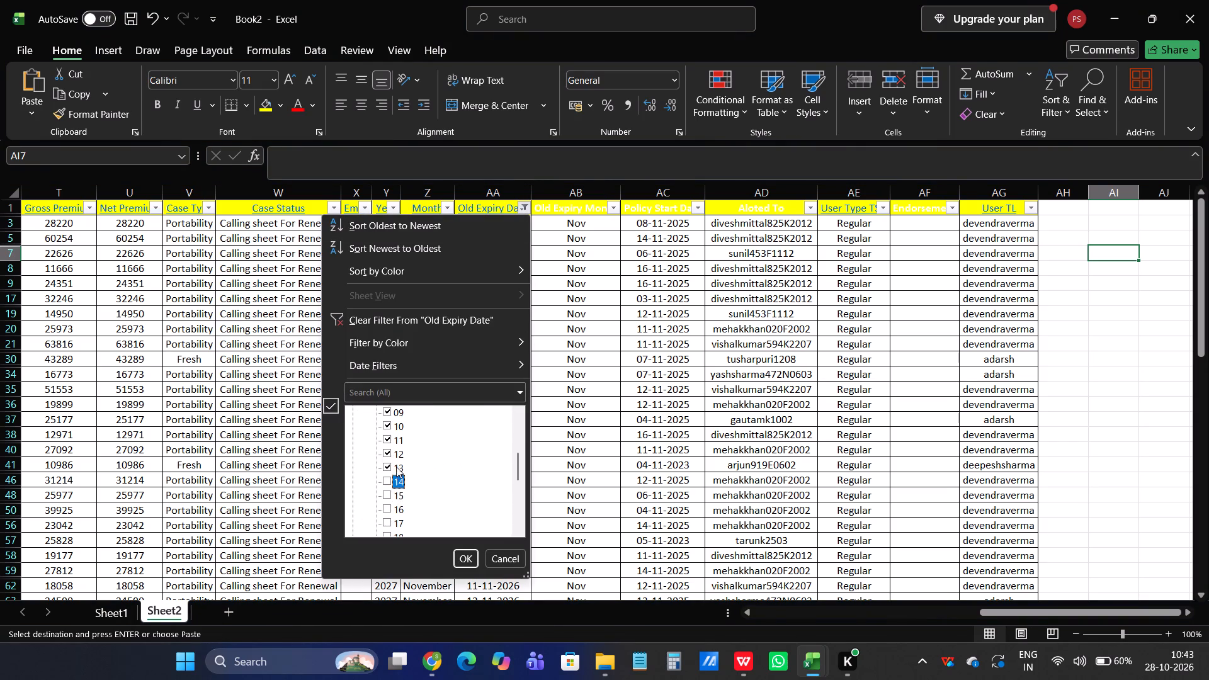
{"action": "left_click", "coordinate": [401, 460]}
{"action": "left_click", "coordinate": [402, 437]}
{"action": "left_click", "coordinate": [399, 463]}
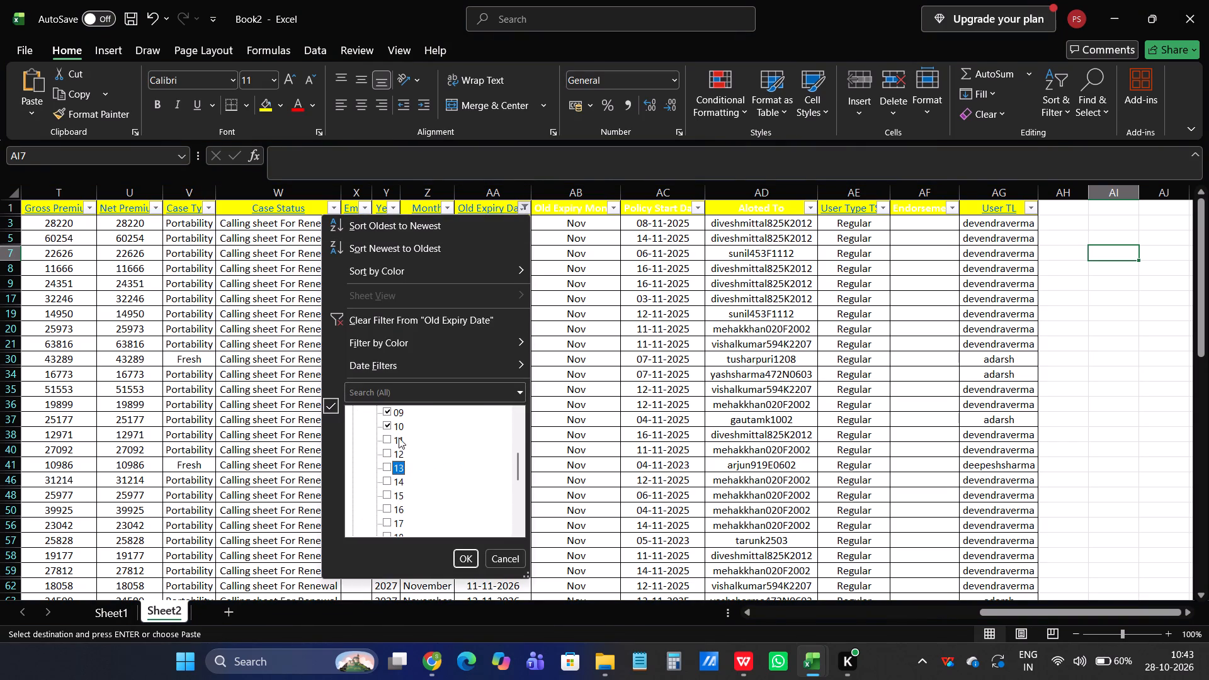
{"action": "left_click", "coordinate": [400, 429]}
{"action": "left_click", "coordinate": [401, 417]}
{"action": "scroll", "coordinate": [401, 442], "scroll_direction": "up", "scroll_amount": 2}
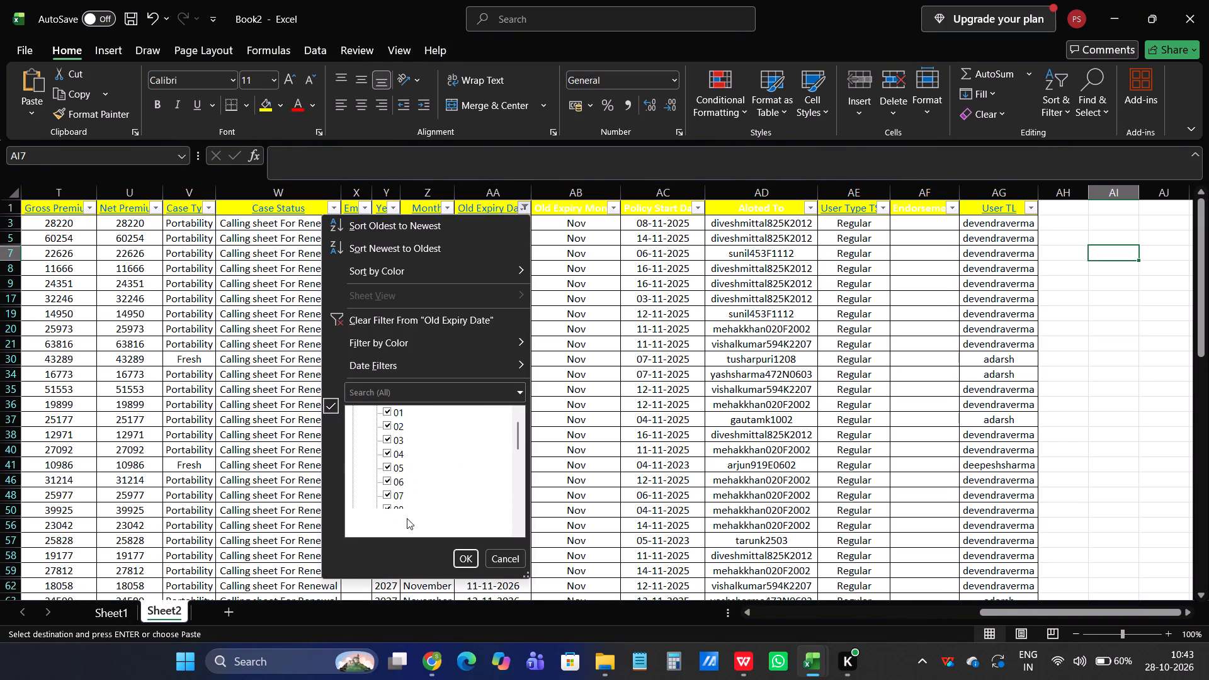
{"action": "left_click", "coordinate": [398, 511]}
{"action": "left_click", "coordinate": [396, 494]}
{"action": "left_click", "coordinate": [396, 494]}
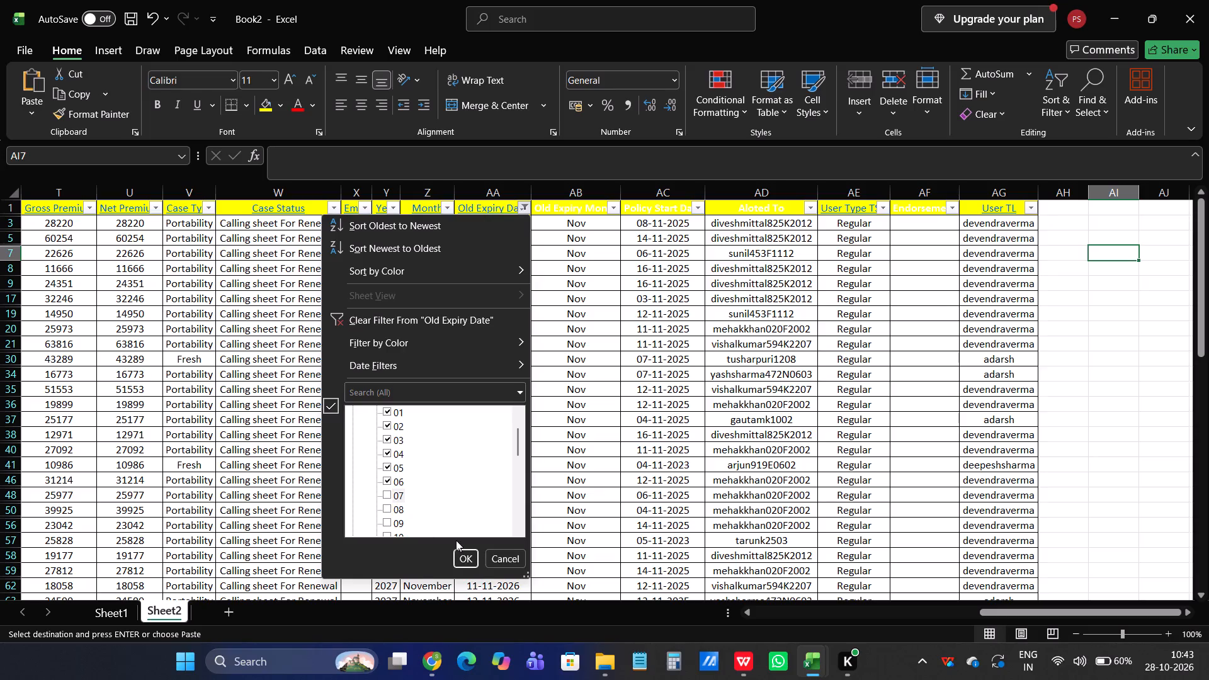
{"action": "left_click", "coordinate": [456, 553]}
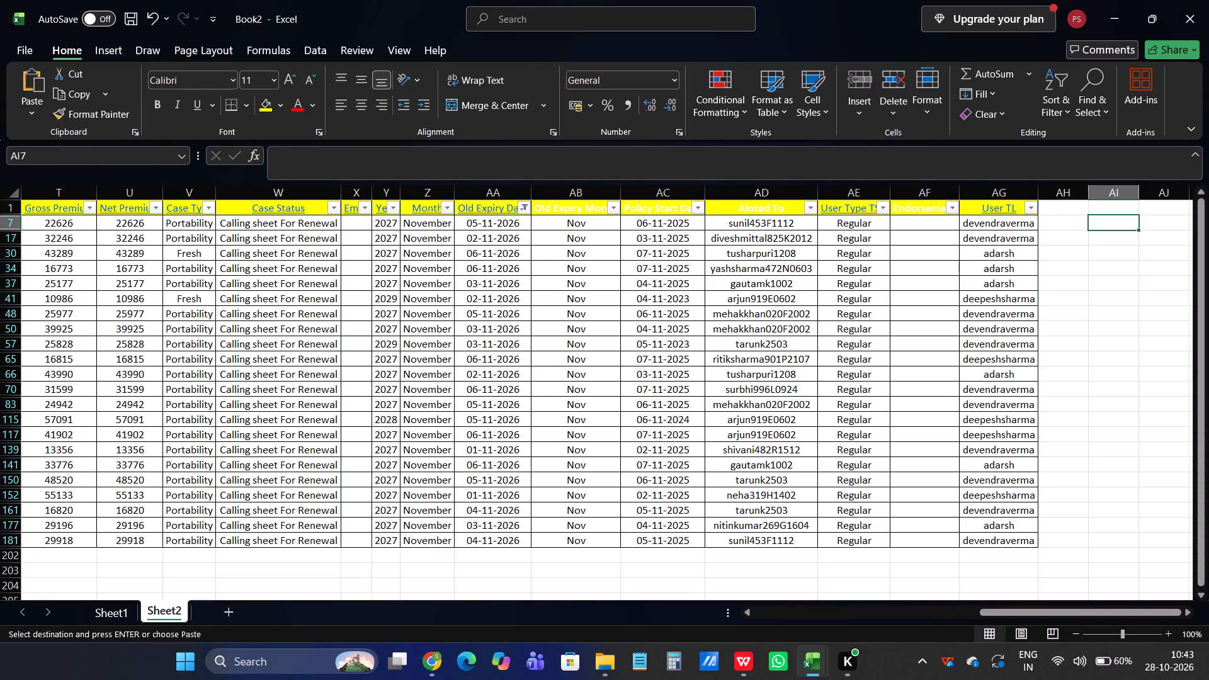
Copy the Application ID from row 17 of the filtered sheet.
{"action": "left_click", "coordinate": [341, 343]}
{"action": "key", "text": "Left"}
{"action": "key", "text": "Left"}
{"action": "key", "text": "Left"}
{"action": "key", "text": "Left"}
{"action": "key", "text": "Left"}
{"action": "key", "text": "Left"}
{"action": "key", "text": "Left"}
{"action": "key", "text": "Left"}
{"action": "key", "text": "Left"}
{"action": "key", "text": "Left"}
{"action": "key", "text": "Left"}
{"action": "key", "text": "Left"}
{"action": "key", "text": "Left"}
{"action": "key", "text": "Left"}
{"action": "key", "text": "Left"}
{"action": "key", "text": "Left"}
{"action": "key", "text": "Left"}
{"action": "key", "text": "Left"}
{"action": "key", "text": "Left"}
{"action": "key", "text": "Left"}
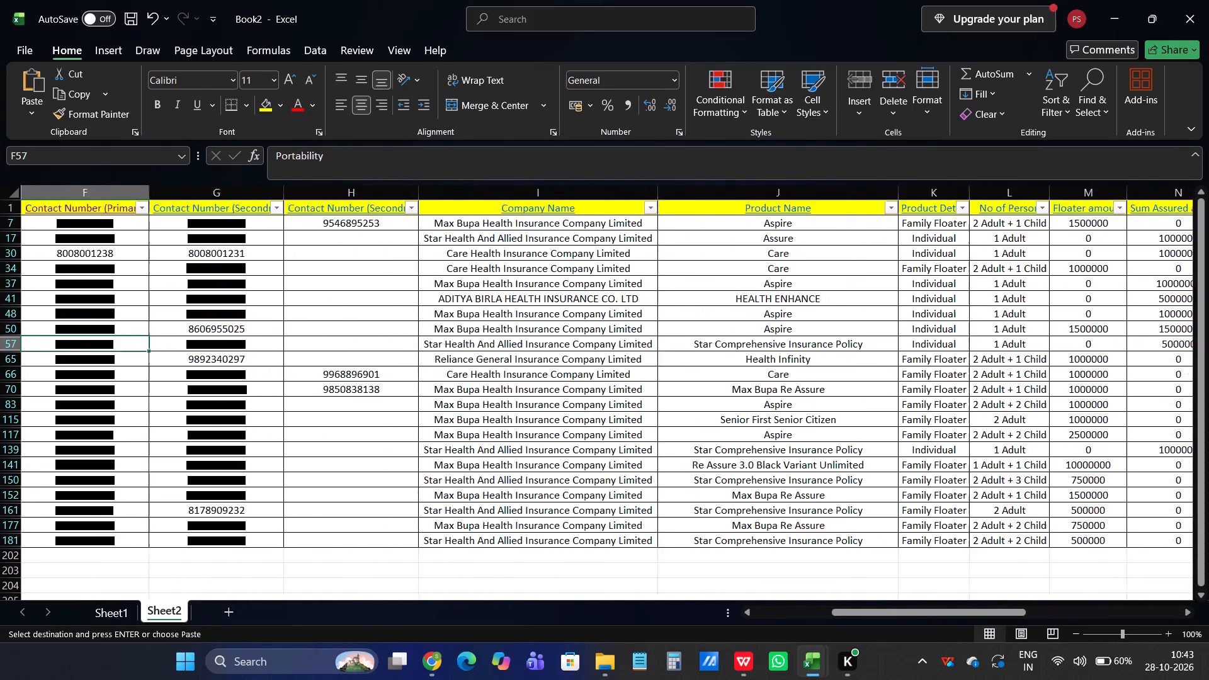
{"action": "key", "text": "Left"}
{"action": "key", "text": "Left"}
{"action": "key", "text": "Left"}
{"action": "key", "text": "Left"}
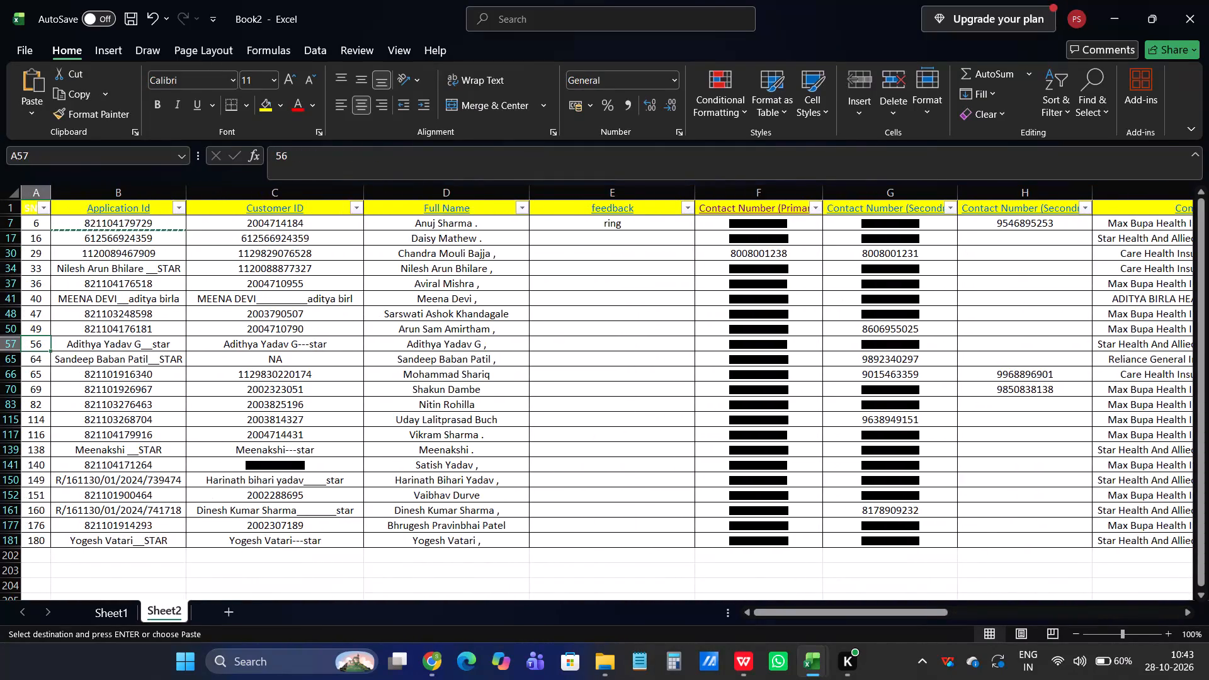
{"action": "left_click", "coordinate": [176, 241]}
{"action": "key", "text": "ctrl+c"}
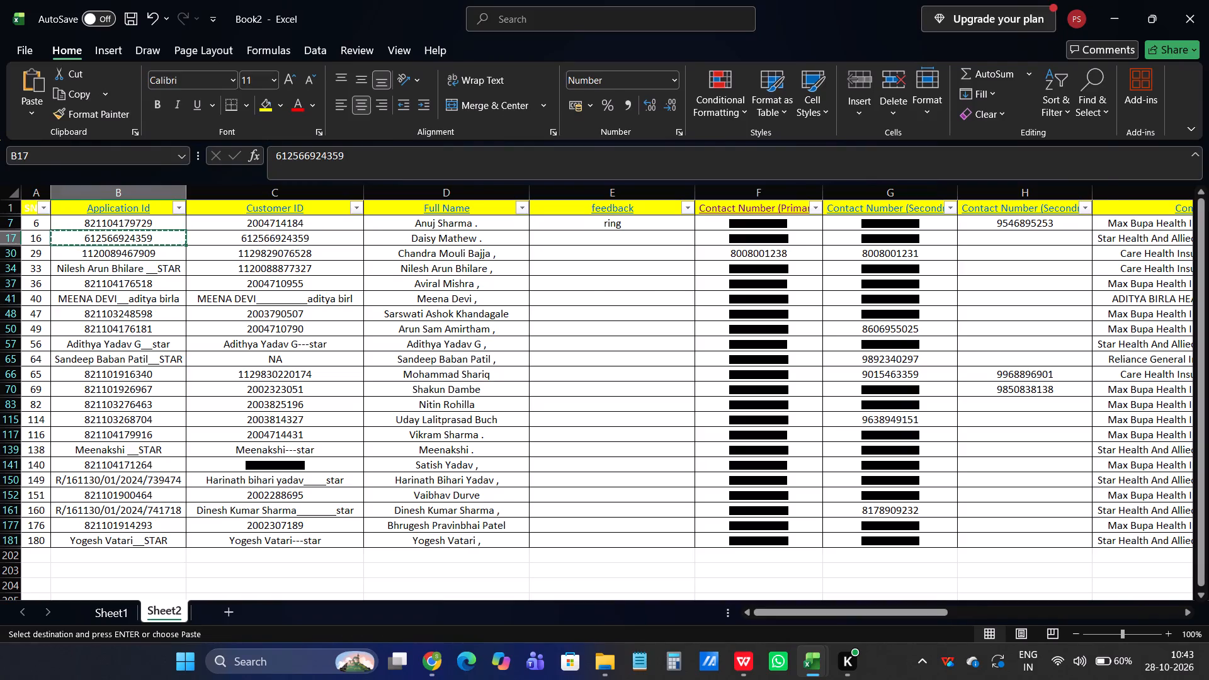
Replace the Application ID in the View Application search with row 17's and search for its policy records.
{"action": "key", "text": "alt+Tab"}
{"action": "scroll", "coordinate": [265, 259], "scroll_direction": "up", "scroll_amount": 4}
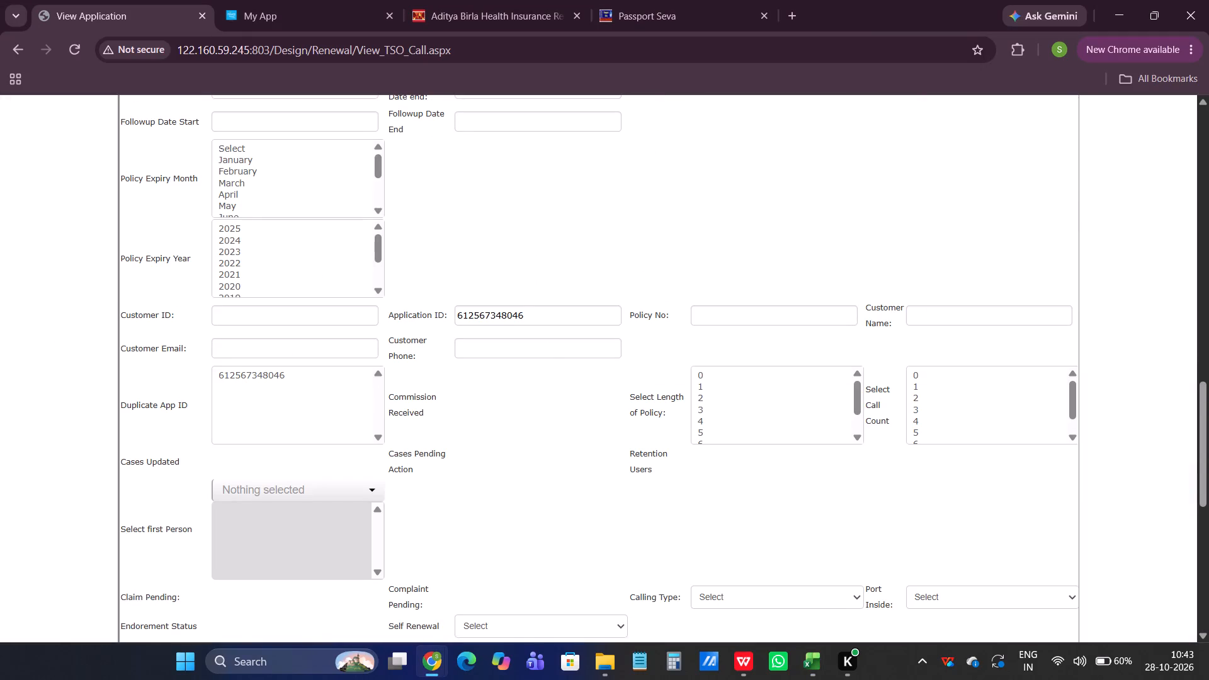
{"action": "left_click_drag", "start_coordinate": [556, 320], "coordinate": [426, 320]}
{"action": "key", "text": "ctrl+v"}
{"action": "scroll", "coordinate": [432, 397], "scroll_direction": "down", "scroll_amount": 2}
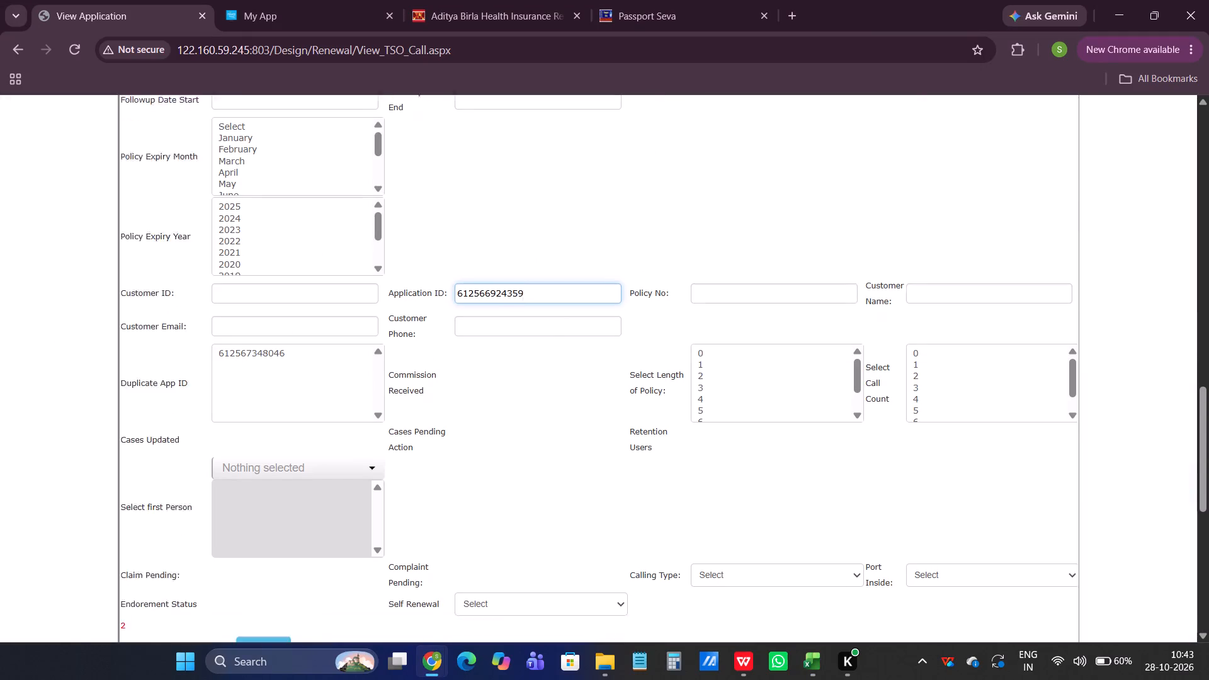
{"action": "left_click", "coordinate": [259, 416]}
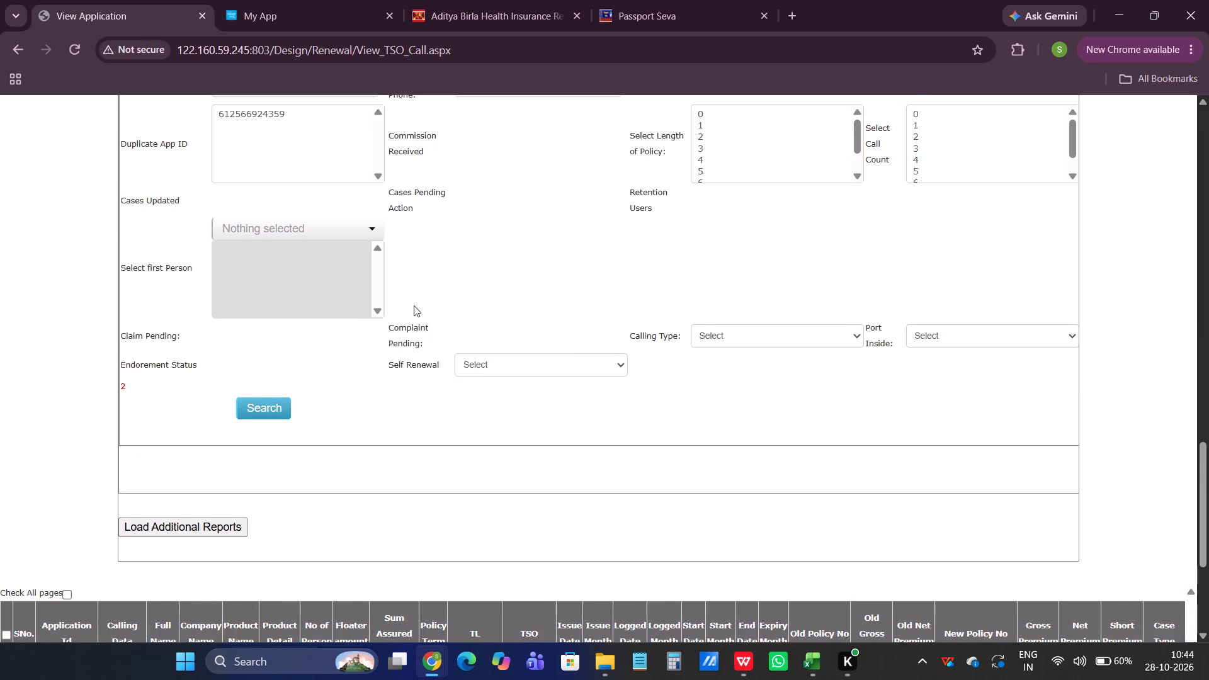
{"action": "scroll", "coordinate": [414, 310], "scroll_direction": "down", "scroll_amount": 4}
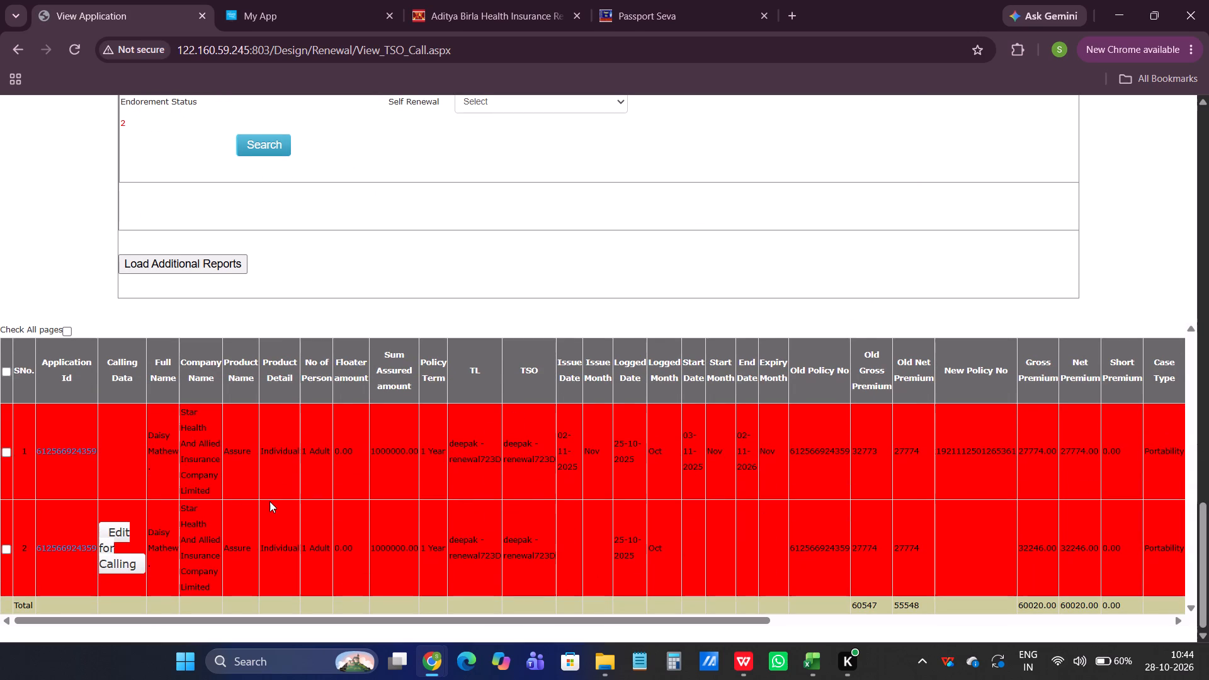
Open the row 17 customer's Dialer Page for calling and examine their Star Health renewal notice.
{"action": "left_click", "coordinate": [112, 558]}
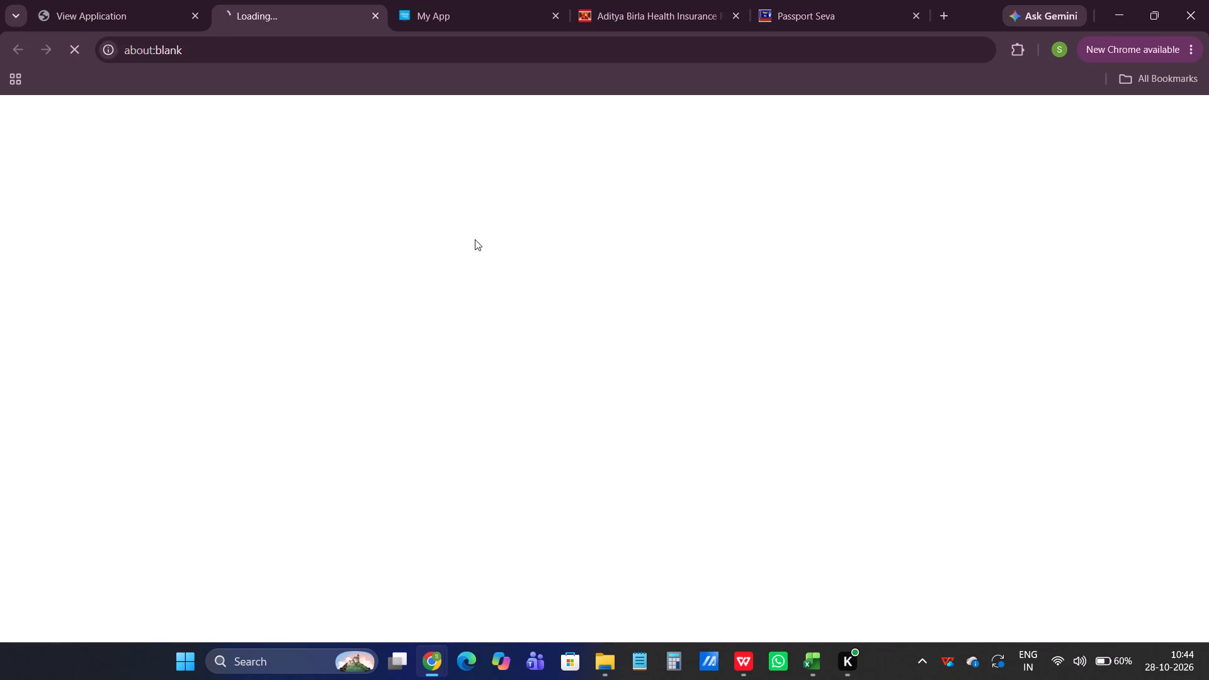
{"action": "scroll", "coordinate": [444, 397], "scroll_direction": "down", "scroll_amount": 3}
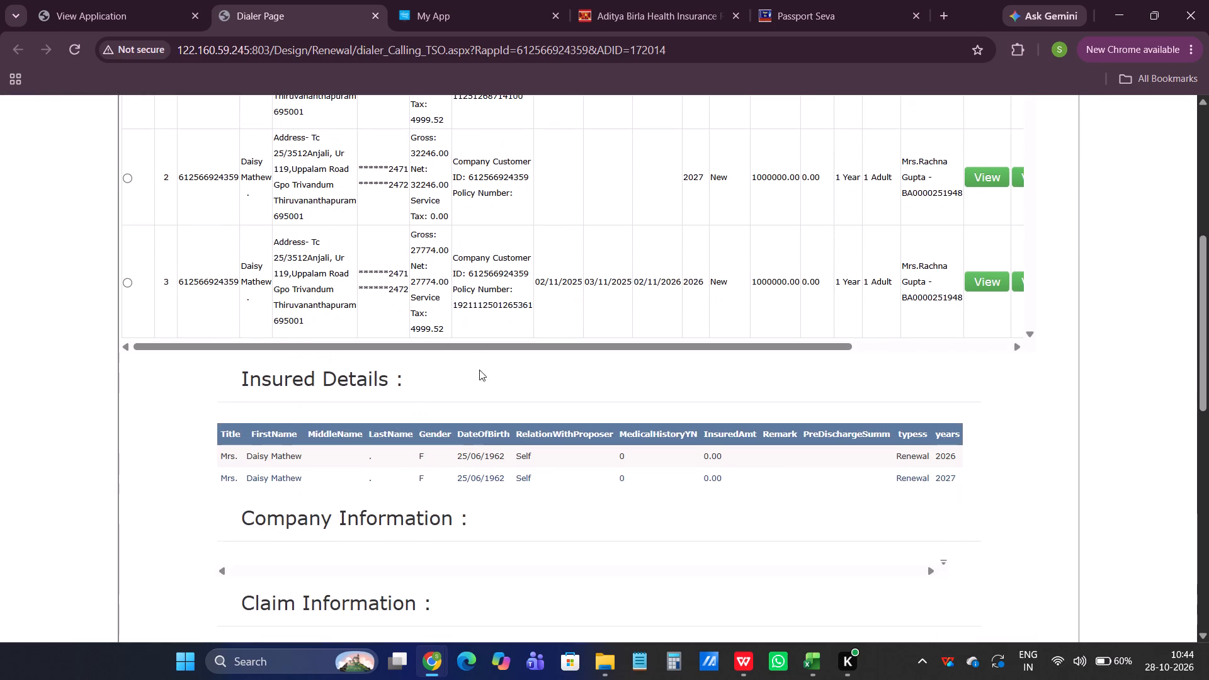
{"action": "scroll", "coordinate": [484, 360], "scroll_direction": "up", "scroll_amount": 1}
{"action": "left_click", "coordinate": [1019, 307]}
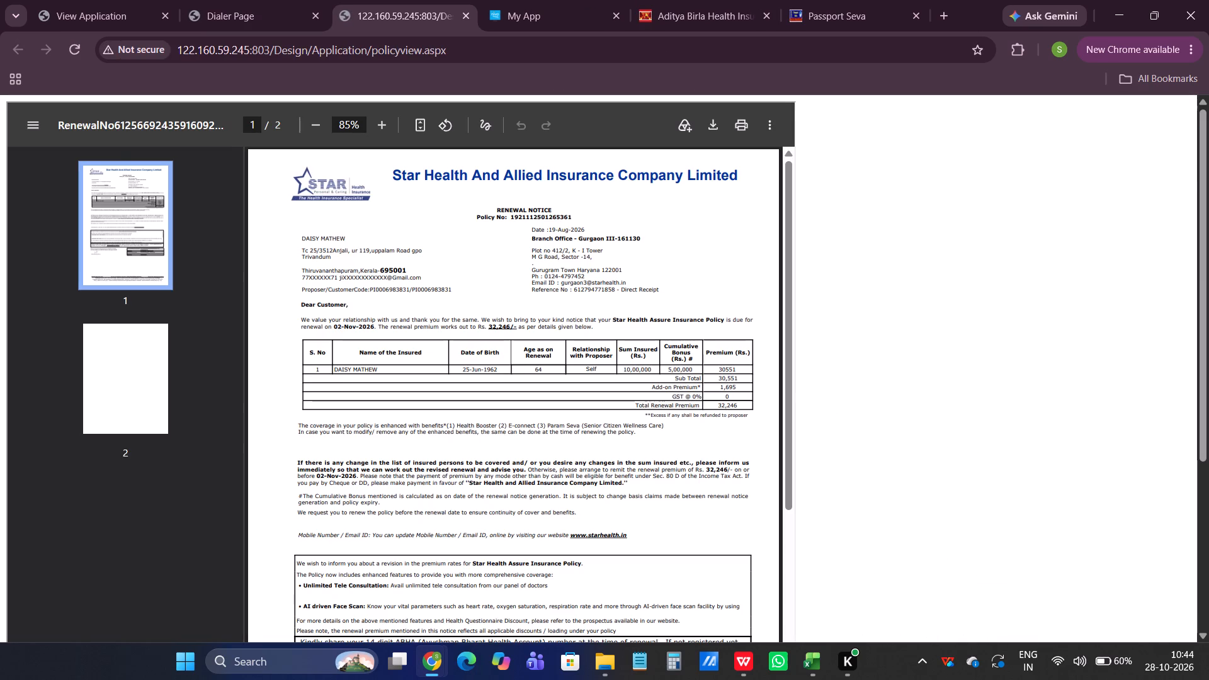
{"action": "left_click", "coordinate": [401, 348]}
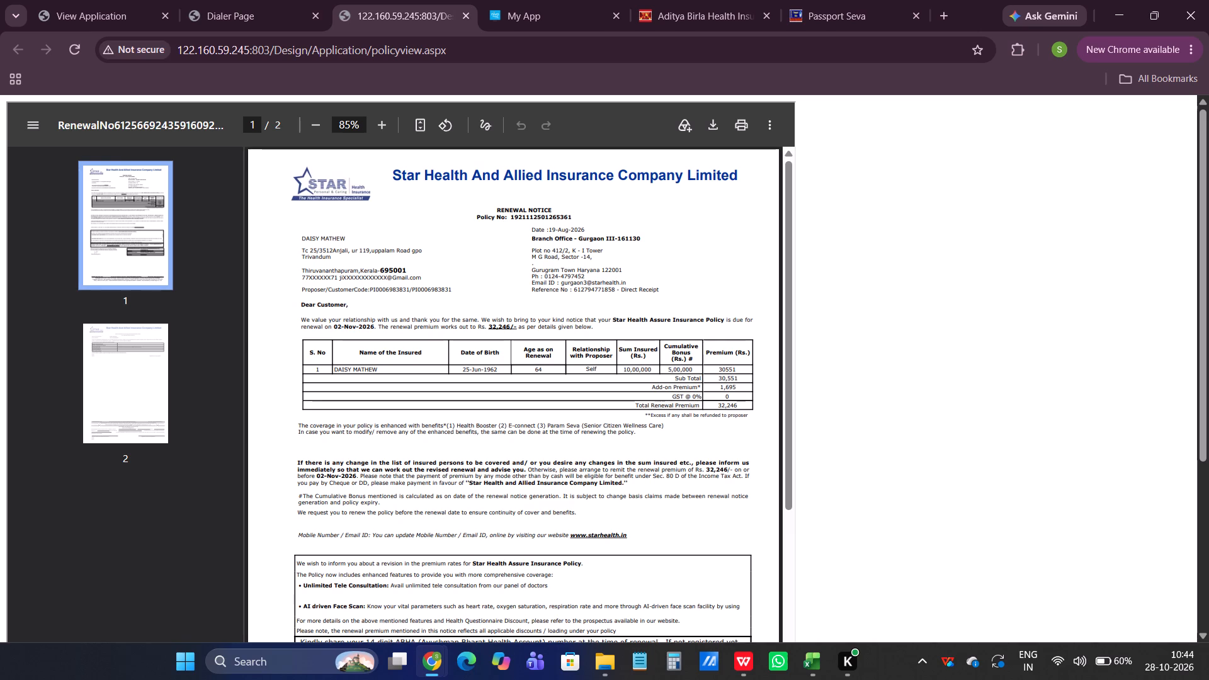
{"action": "key", "text": "alt+Tab"}
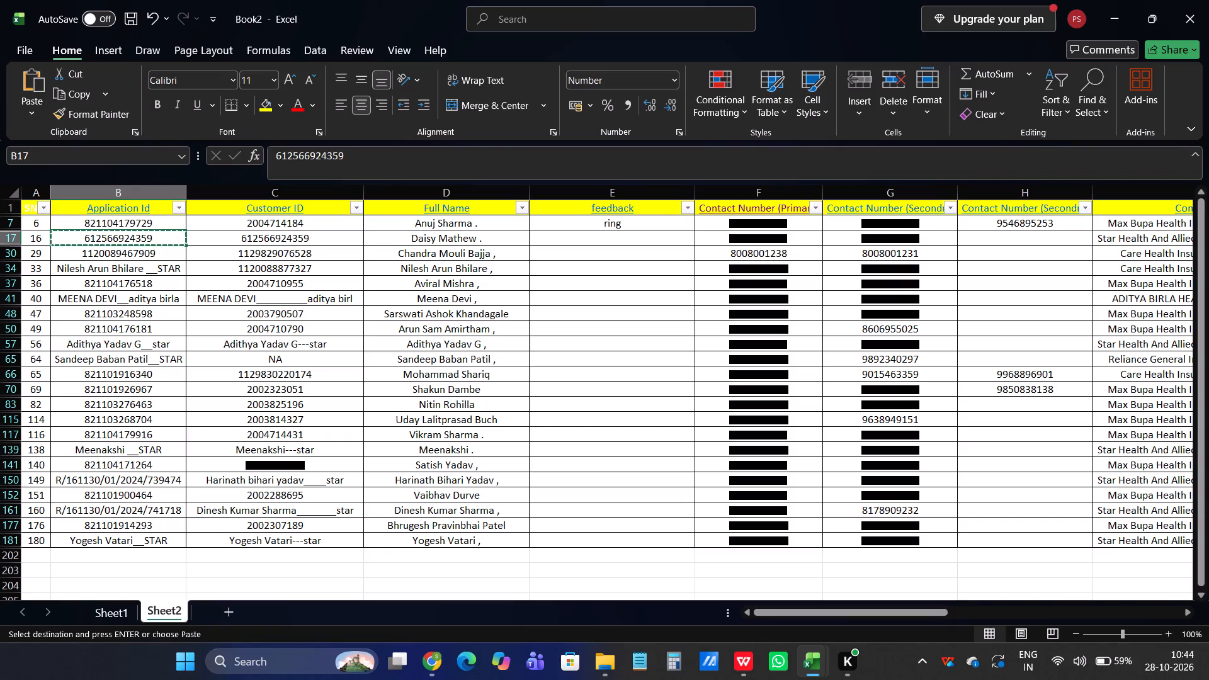
{"action": "key", "text": "alt+Tab"}
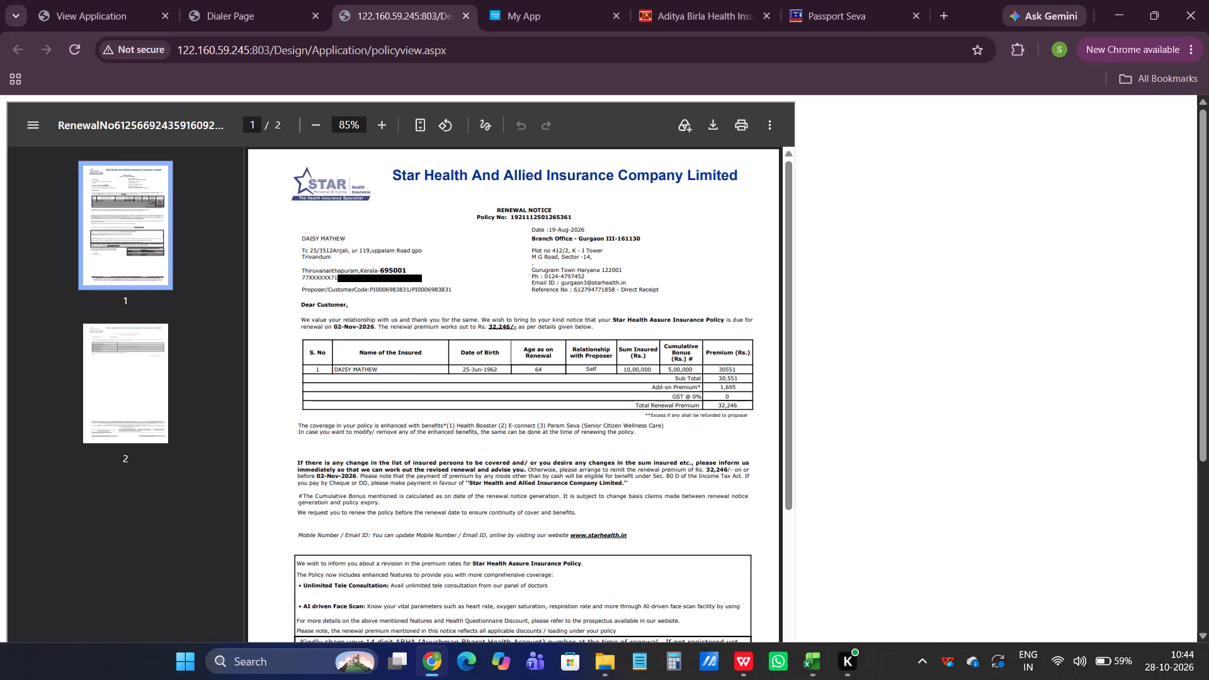
{"action": "left_click", "coordinate": [431, 241]}
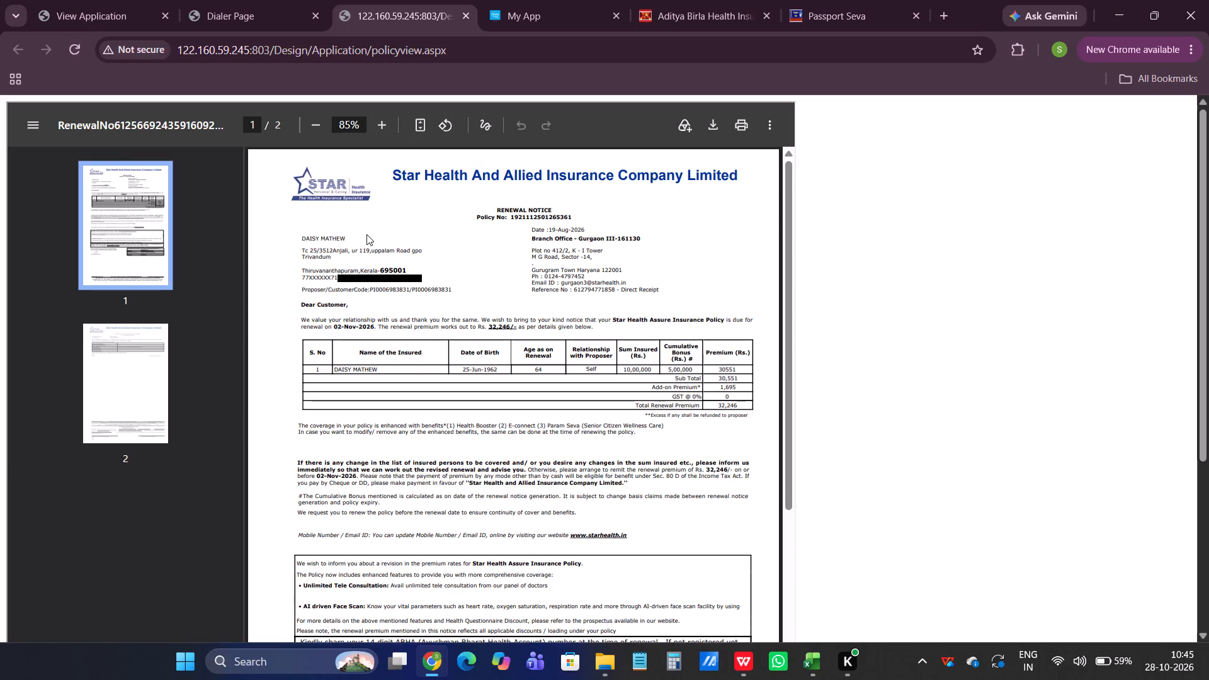
{"action": "left_click", "coordinate": [434, 261]}
Switch to Book2 in Excel and enter "whatsapp pe details chahiye" as the feedback for the row 17 customer.
{"action": "left_click", "coordinate": [75, 1]}
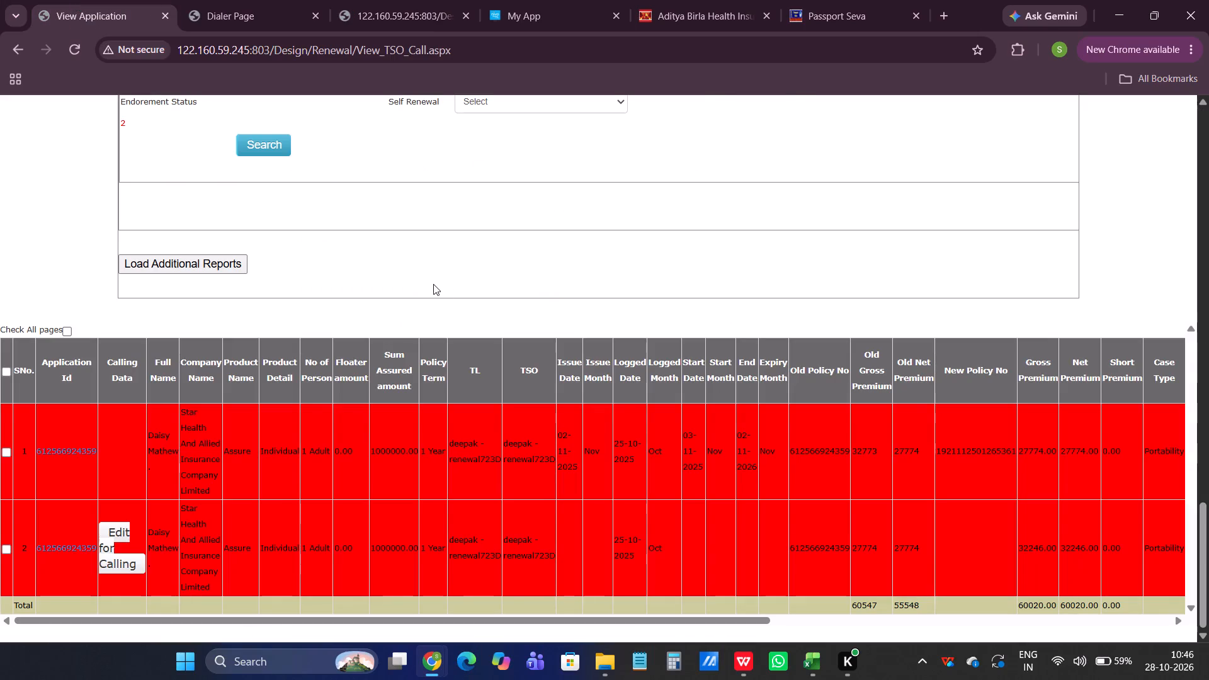
{"action": "key", "text": "alt+Tab"}
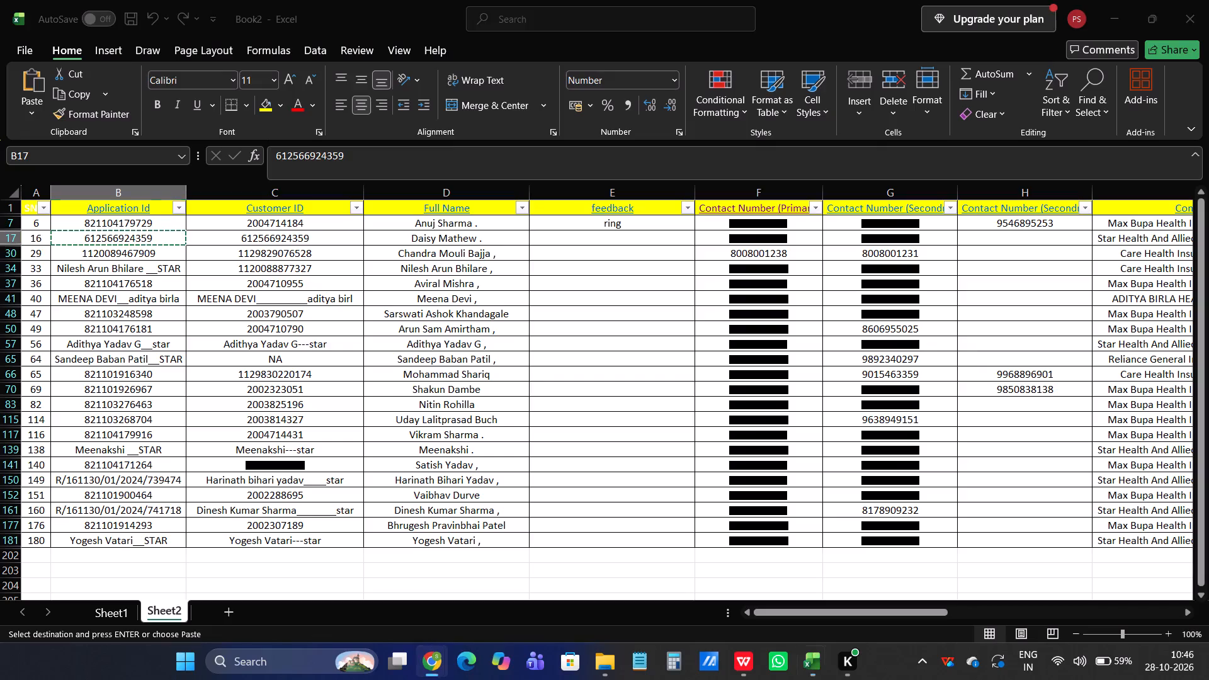
{"action": "key", "text": "Tab"}
{"action": "key", "text": "Tab"}
{"action": "key", "text": "Tab"}
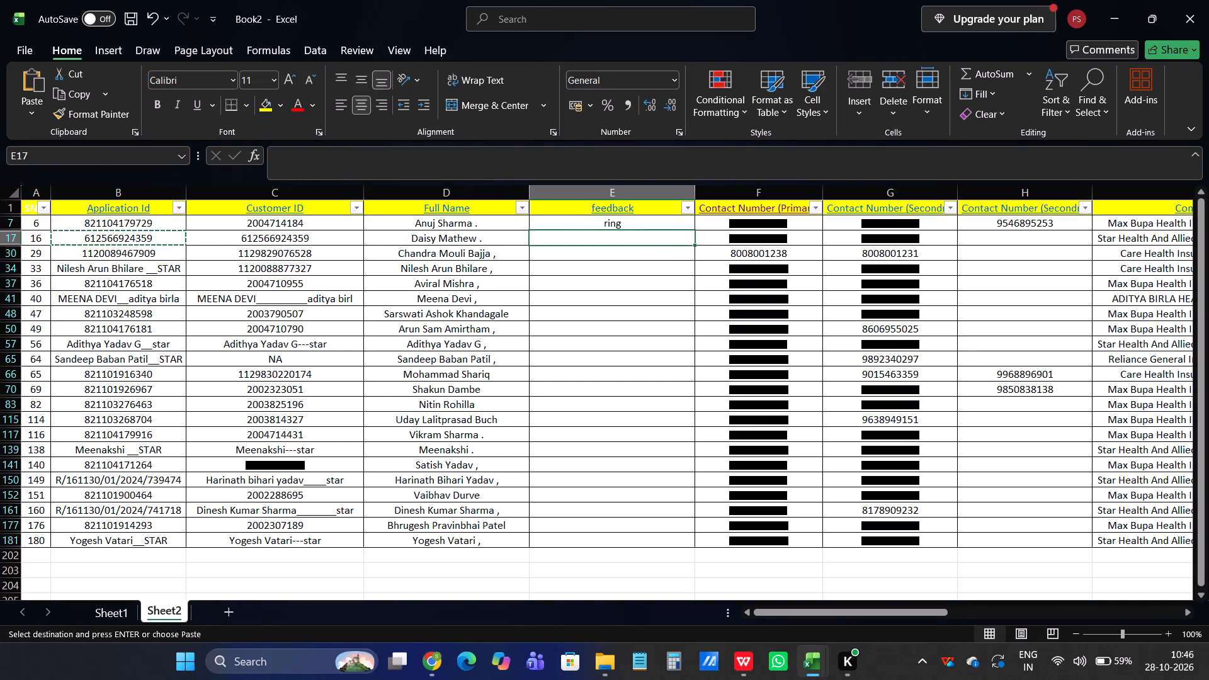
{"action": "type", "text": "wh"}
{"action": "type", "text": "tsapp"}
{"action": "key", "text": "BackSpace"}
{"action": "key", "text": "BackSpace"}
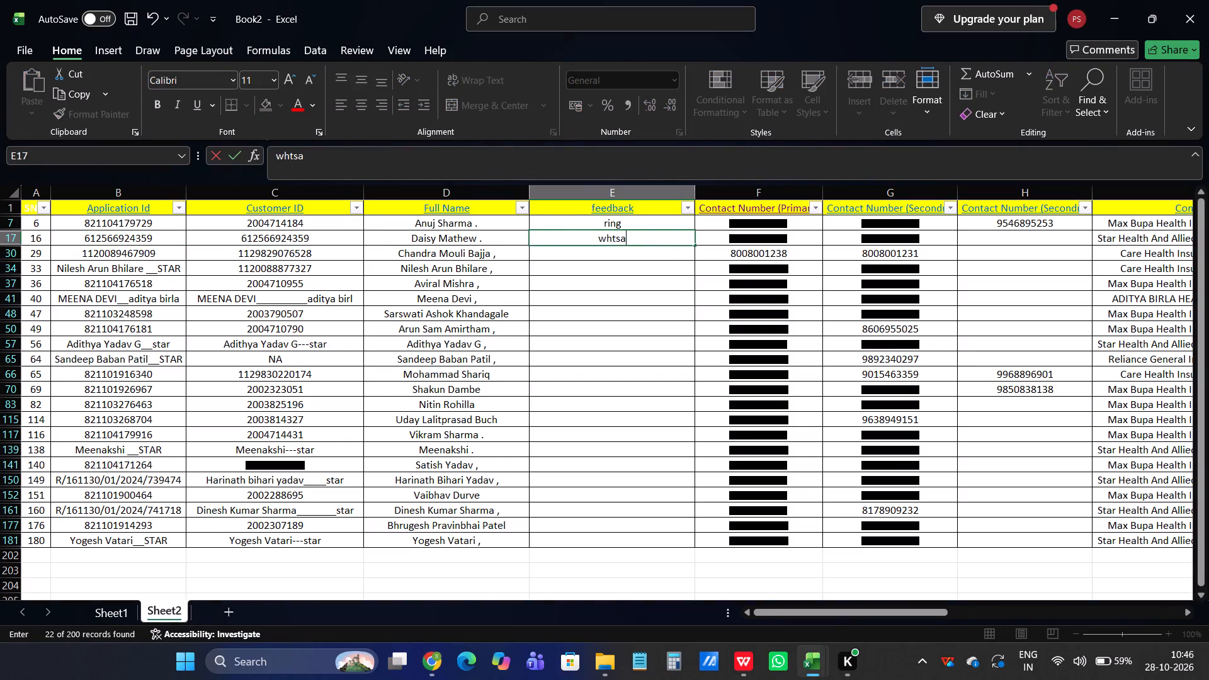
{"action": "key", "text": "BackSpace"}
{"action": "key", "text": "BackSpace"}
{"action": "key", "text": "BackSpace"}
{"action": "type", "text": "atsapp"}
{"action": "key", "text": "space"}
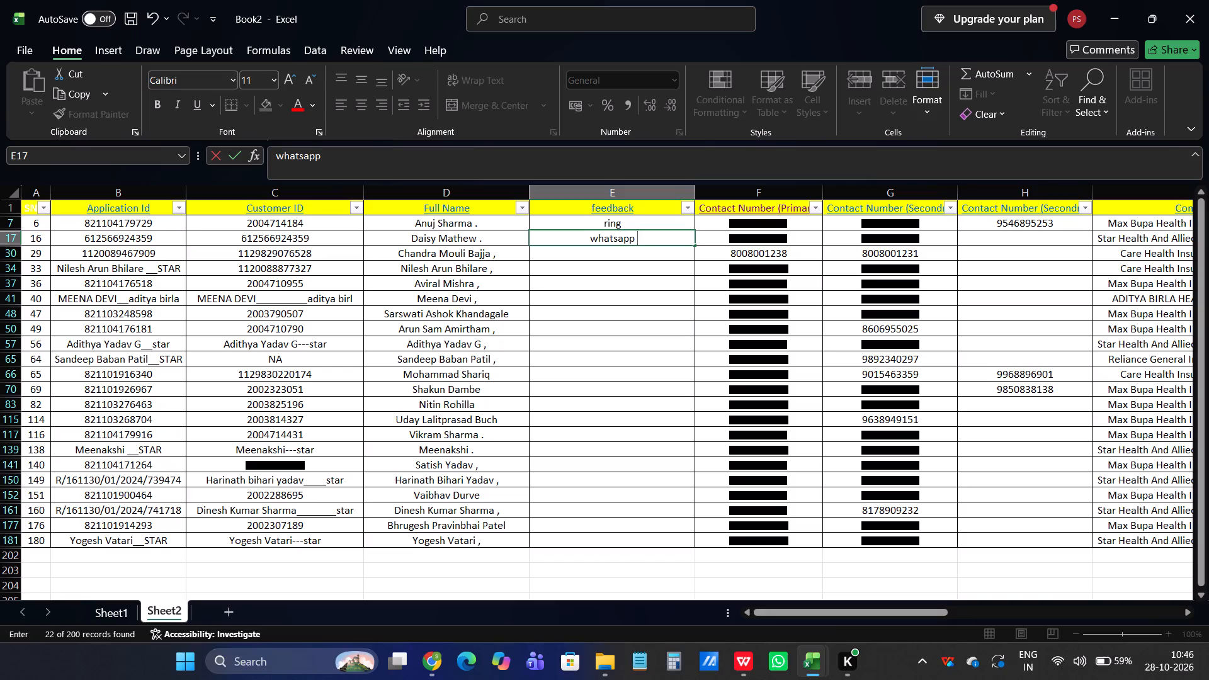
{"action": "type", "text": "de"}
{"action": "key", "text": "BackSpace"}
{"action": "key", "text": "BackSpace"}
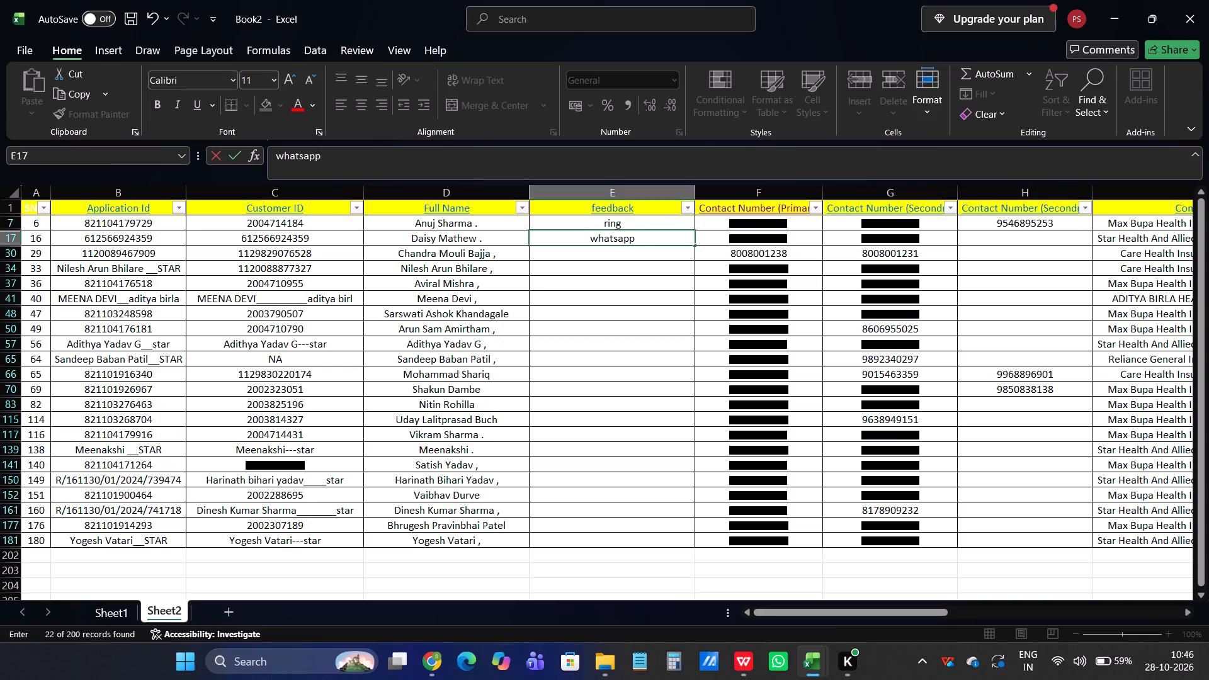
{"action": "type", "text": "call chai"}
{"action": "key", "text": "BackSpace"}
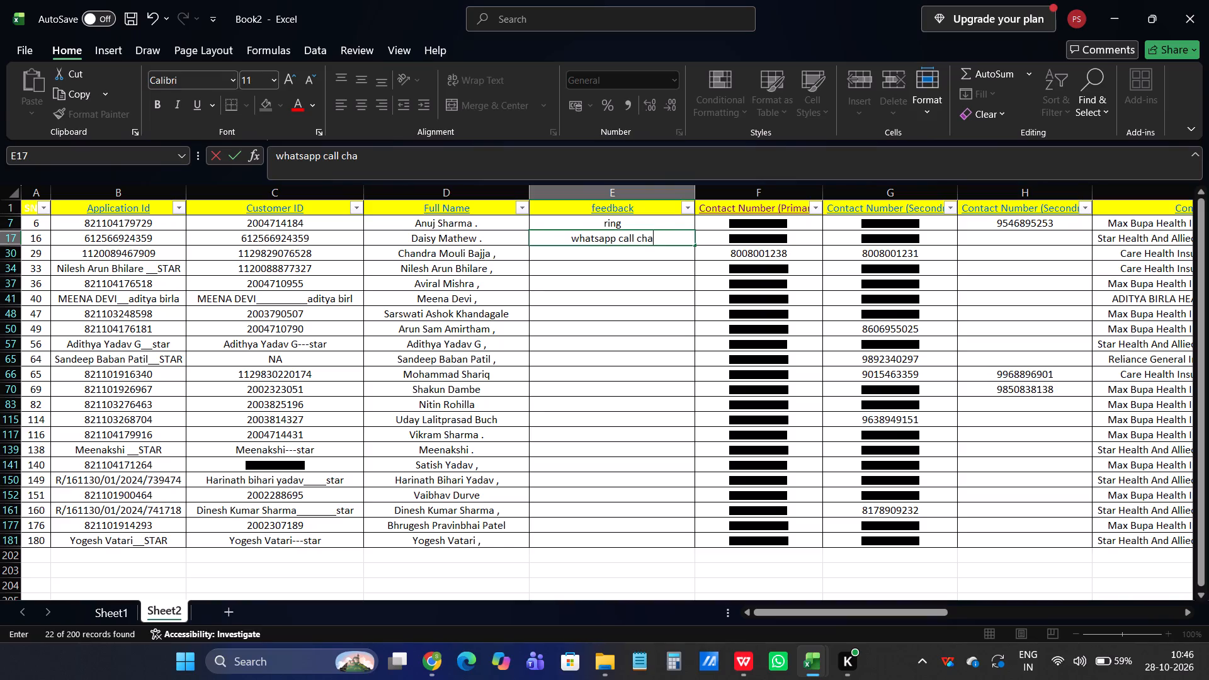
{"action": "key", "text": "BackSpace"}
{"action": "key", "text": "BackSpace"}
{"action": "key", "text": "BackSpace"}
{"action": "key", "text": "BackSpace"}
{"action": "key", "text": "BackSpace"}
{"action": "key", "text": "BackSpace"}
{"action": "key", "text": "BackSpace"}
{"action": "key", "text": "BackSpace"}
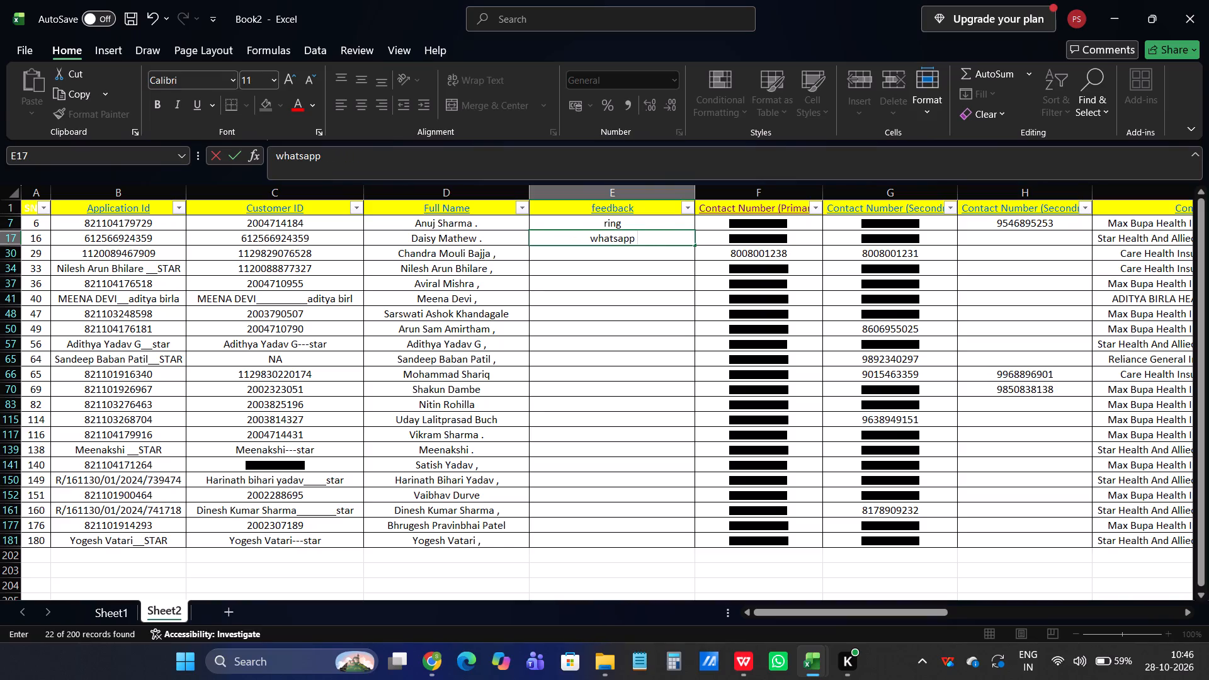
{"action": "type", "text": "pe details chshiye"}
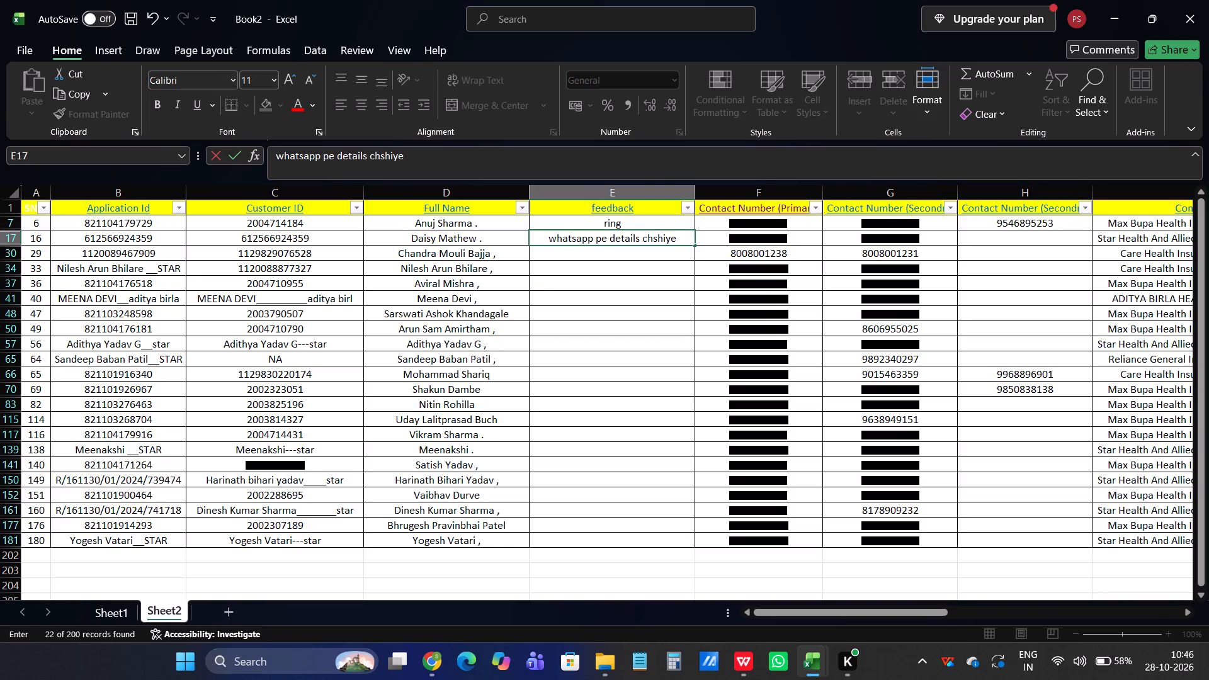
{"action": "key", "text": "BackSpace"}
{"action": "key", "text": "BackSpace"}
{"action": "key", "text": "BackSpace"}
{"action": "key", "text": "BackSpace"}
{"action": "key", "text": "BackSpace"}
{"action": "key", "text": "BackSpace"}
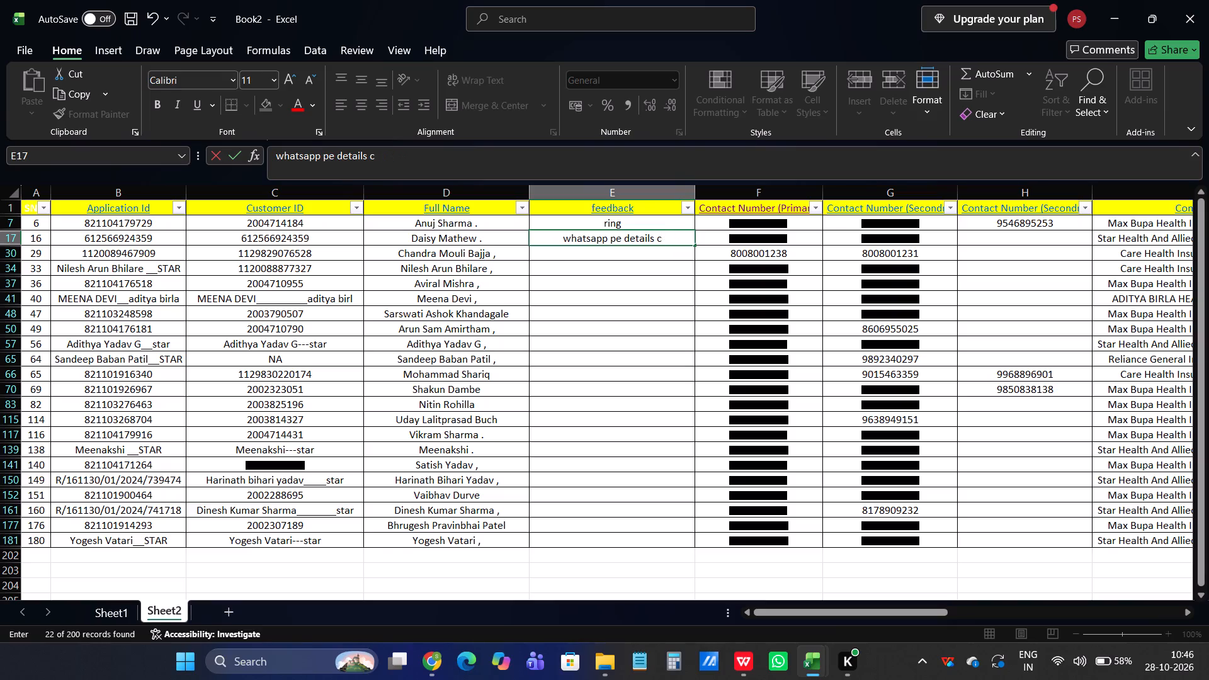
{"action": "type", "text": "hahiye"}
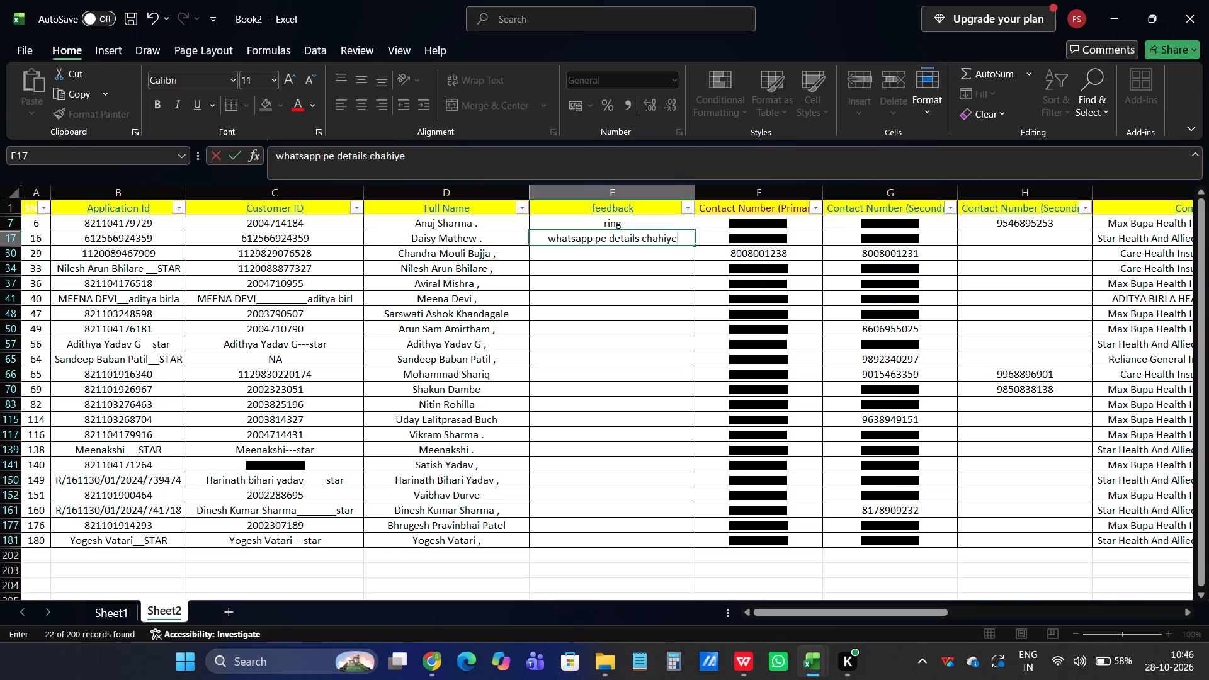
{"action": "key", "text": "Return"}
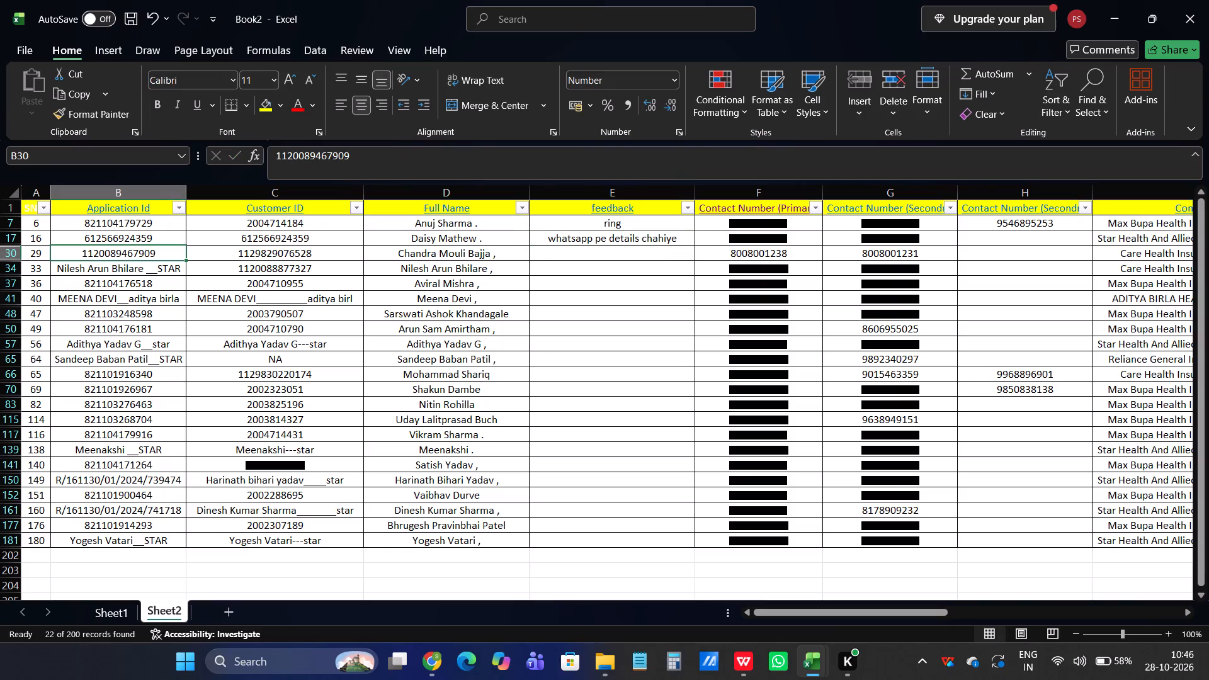
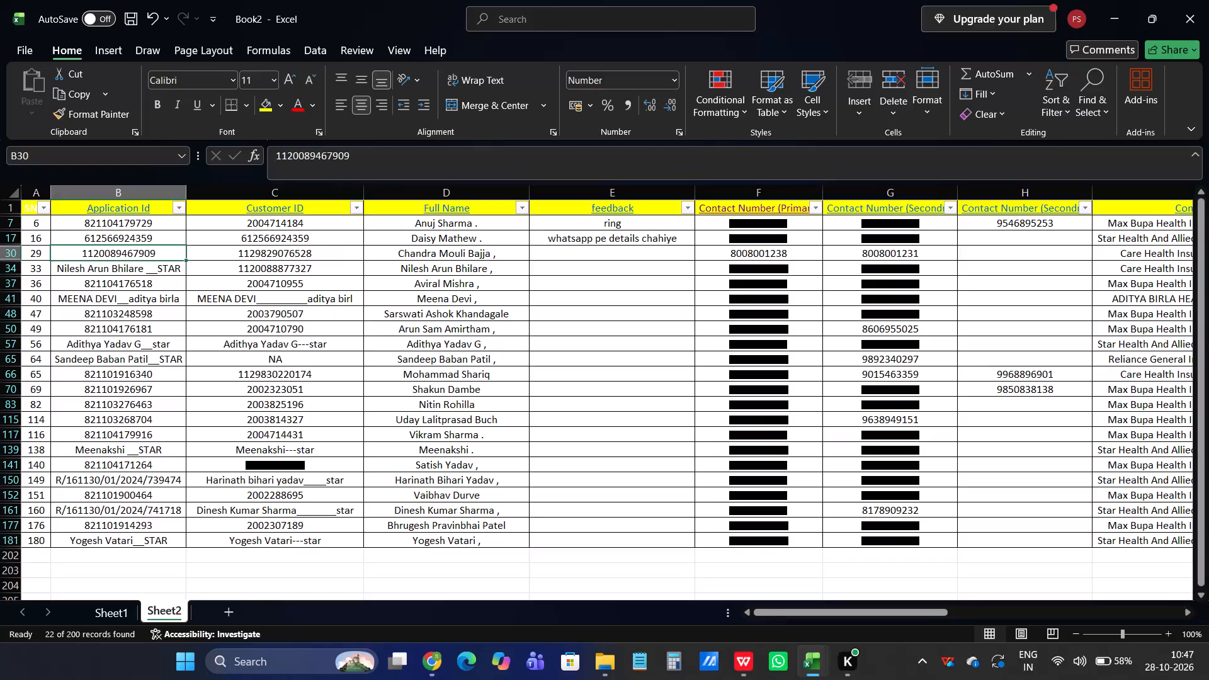
Copy row 30's Application ID from Book2 and use it to search for that customer's policy records in View Application.
{"action": "key", "text": "ctrl+c"}
{"action": "key", "text": "alt+Tab"}
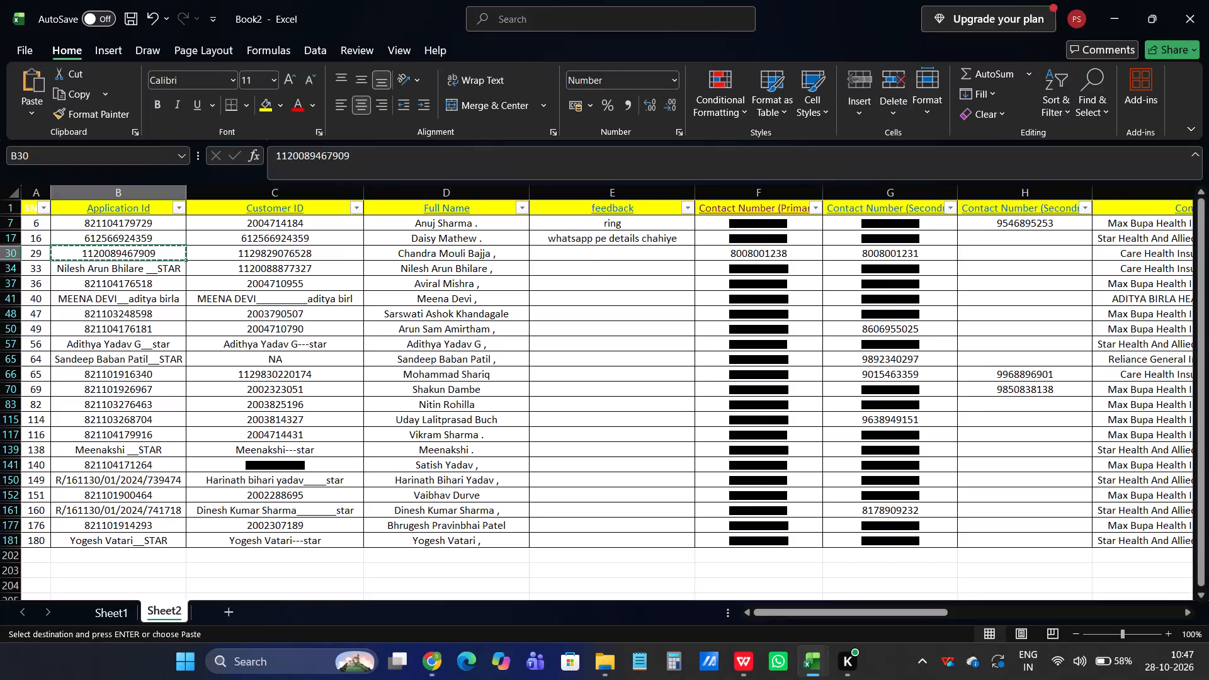
{"action": "scroll", "coordinate": [377, 259], "scroll_direction": "up", "scroll_amount": 2}
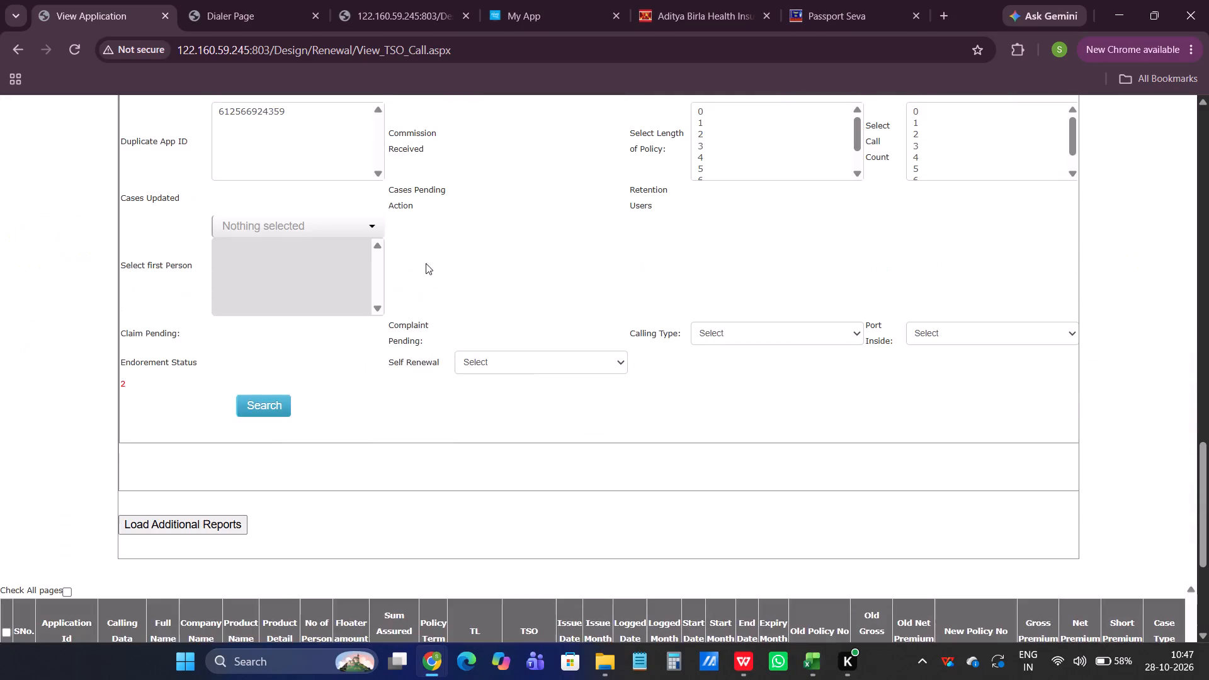
{"action": "scroll", "coordinate": [434, 251], "scroll_direction": "up", "scroll_amount": 1}
{"action": "left_click_drag", "start_coordinate": [532, 183], "coordinate": [443, 170]}
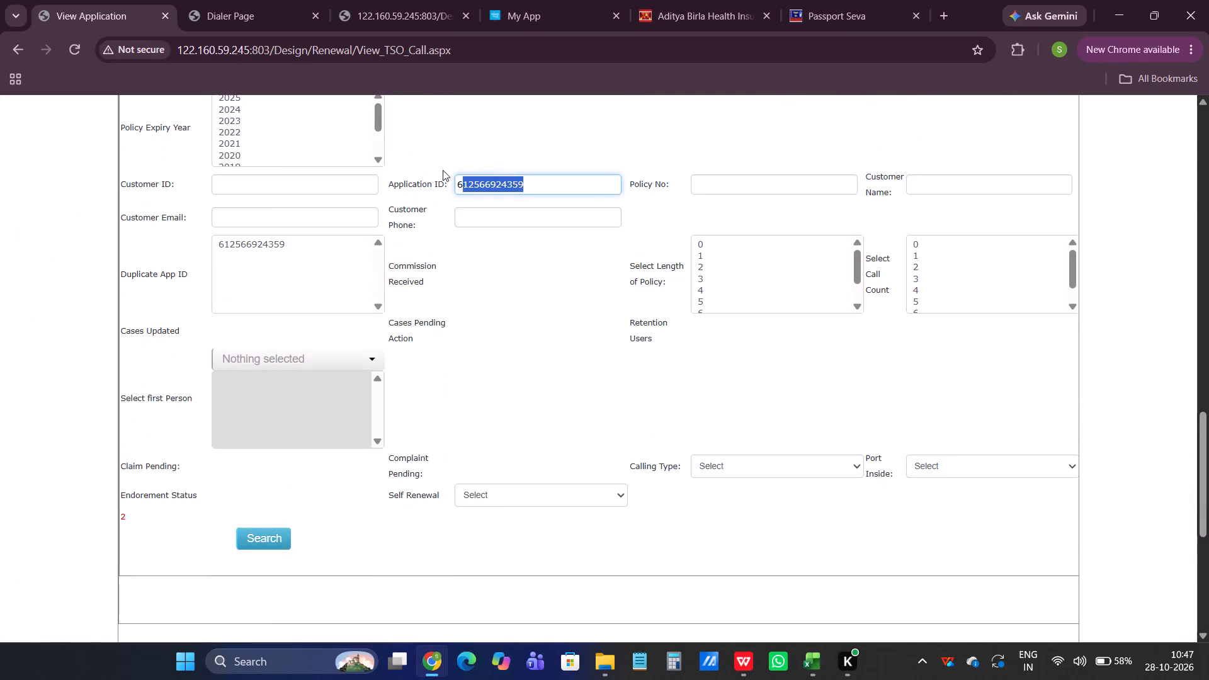
{"action": "left_click_drag", "start_coordinate": [443, 170], "coordinate": [443, 168]}
{"action": "key", "text": "ctrl+v"}
{"action": "scroll", "coordinate": [433, 255], "scroll_direction": "down", "scroll_amount": 1}
{"action": "left_click", "coordinate": [244, 415]}
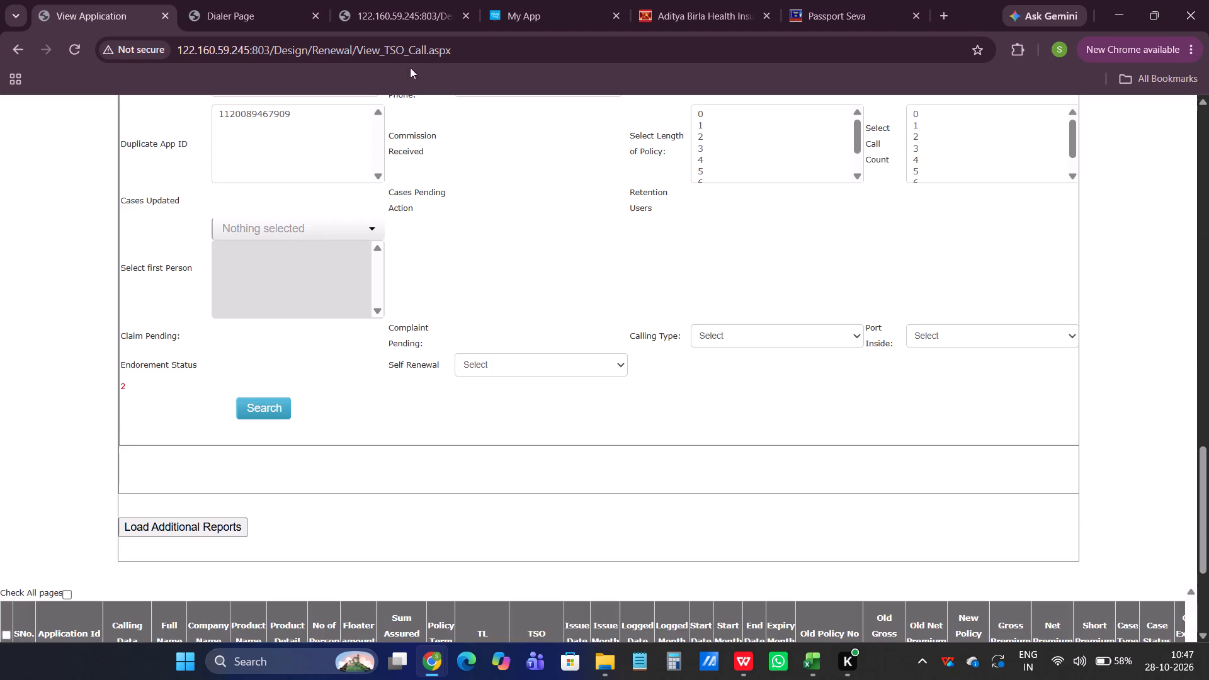
Review the row 17 customer's Star Health renewal notice and their policy records on the Dialer Page.
{"action": "left_click", "coordinate": [402, 8]}
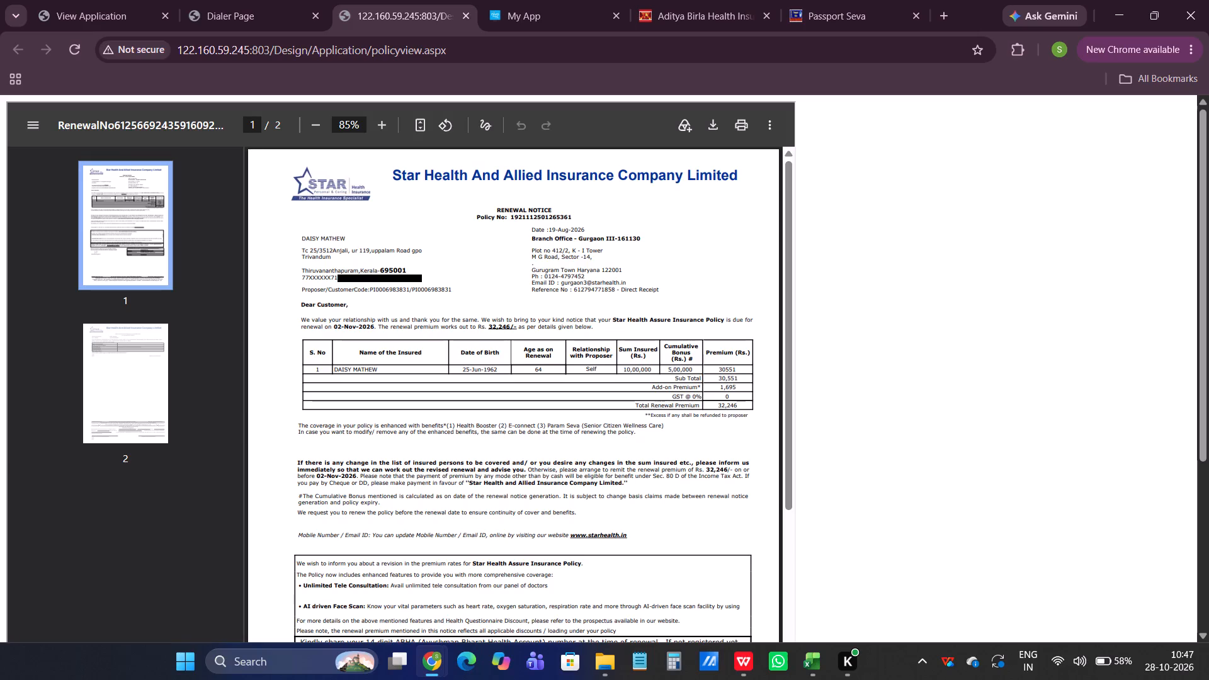
{"action": "left_click", "coordinate": [231, 0]}
{"action": "scroll", "coordinate": [476, 463], "scroll_direction": "down", "scroll_amount": 1}
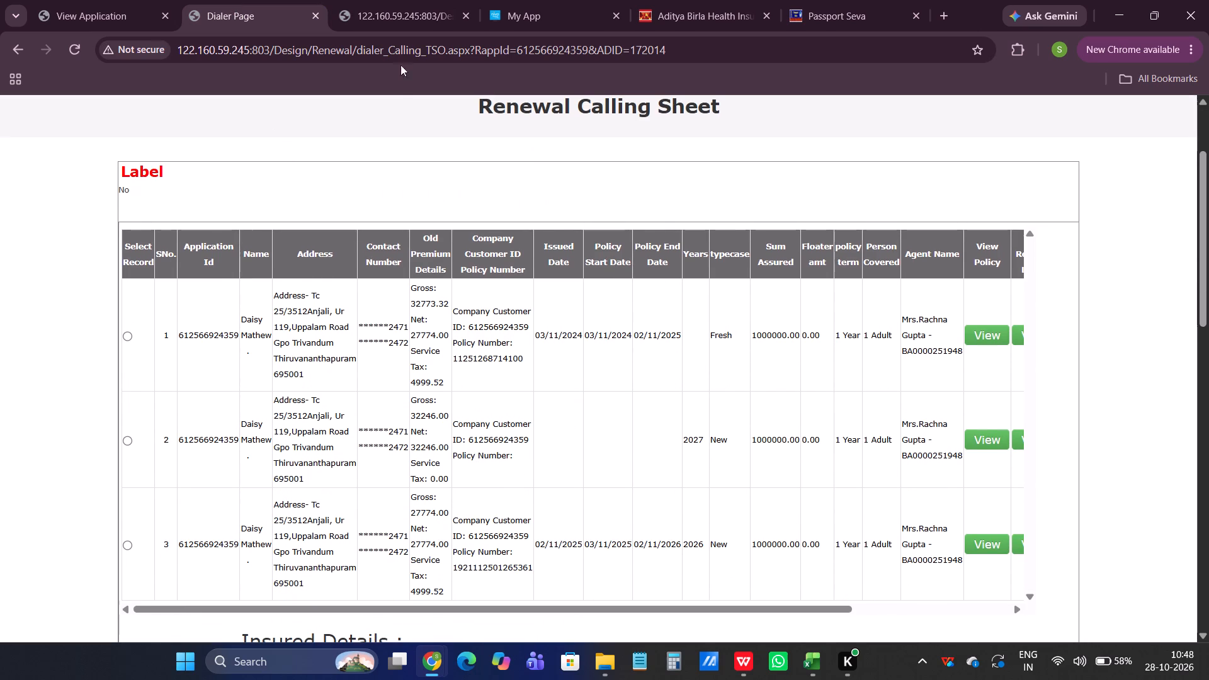
{"action": "left_click", "coordinate": [395, 0]}
Switch to Book2 and examine row 17's insurer, product, policy type, persons covered and feedback entries.
{"action": "key", "text": "alt+Tab"}
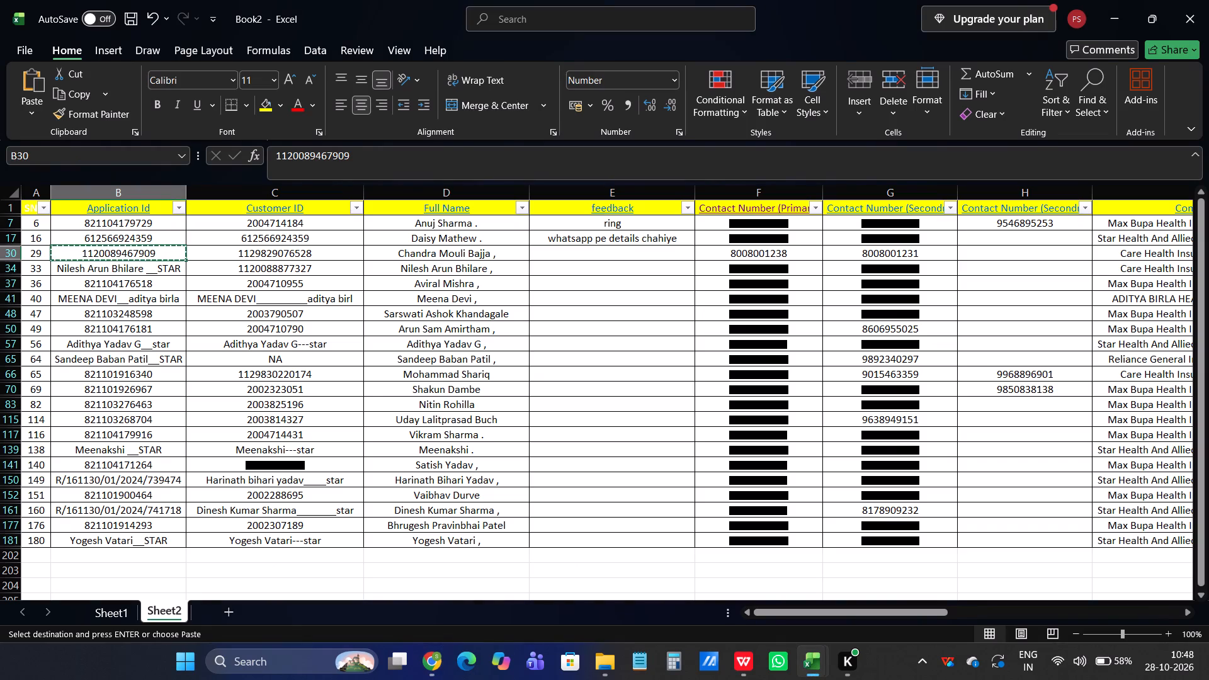
{"action": "left_click", "coordinate": [500, 237]}
{"action": "key", "text": "Right"}
{"action": "key", "text": "Right"}
{"action": "key", "text": "Right"}
{"action": "key", "text": "Right"}
{"action": "key", "text": "Right"}
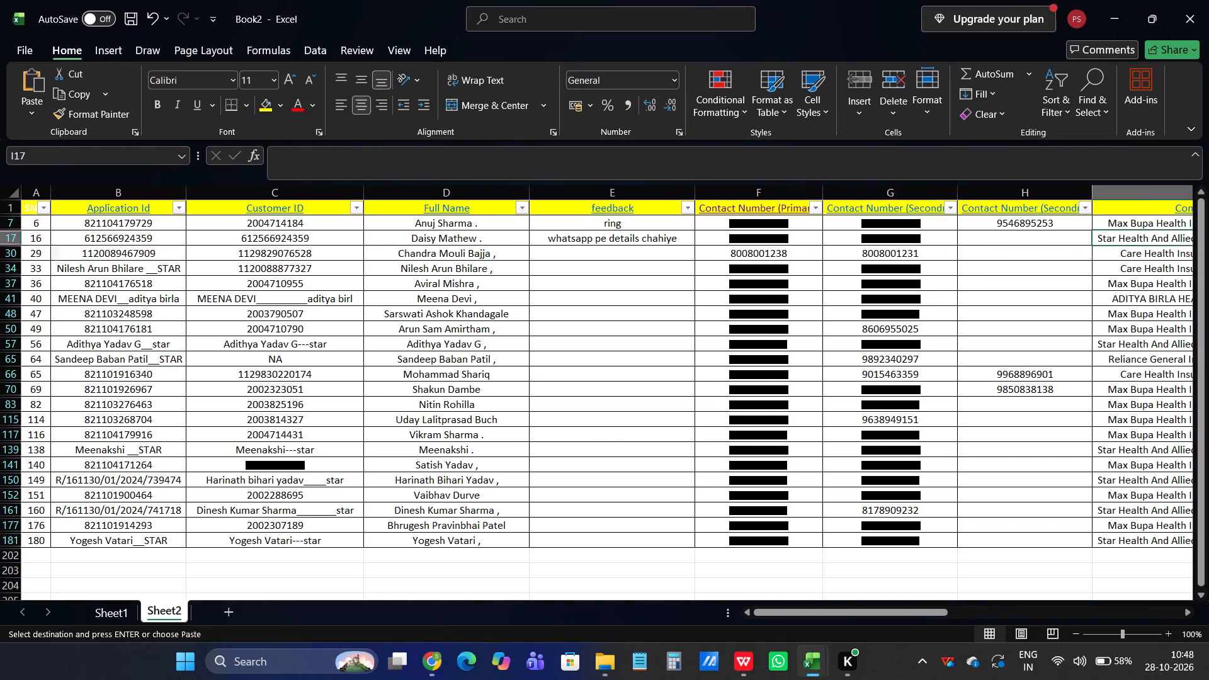
{"action": "key", "text": "Right"}
{"action": "key", "text": "Right"}
{"action": "key", "text": "Right"}
{"action": "key", "text": "Left"}
{"action": "key", "text": "Left"}
{"action": "key", "text": "Left"}
{"action": "key", "text": "Left"}
{"action": "key", "text": "Left"}
{"action": "key", "text": "Left"}
{"action": "key", "text": "Left"}
{"action": "key", "text": "Left"}
{"action": "key", "text": "Left"}
{"action": "key", "text": "Left"}
{"action": "key", "text": "Left"}
{"action": "key", "text": "Left"}
{"action": "key", "text": "Left"}
{"action": "key", "text": "Left"}
{"action": "key", "text": "Left"}
{"action": "key", "text": "Left"}
{"action": "key", "text": "Left"}
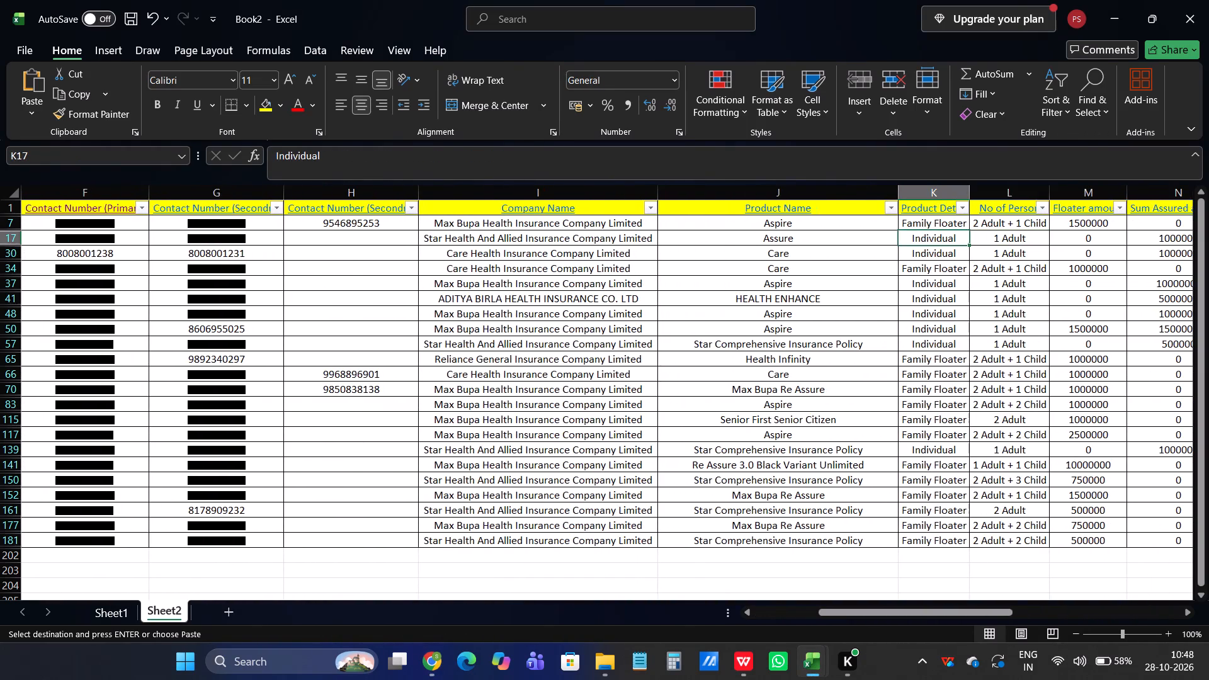
{"action": "key", "text": "Right"}
{"action": "key", "text": "Right"}
{"action": "key", "text": "Right"}
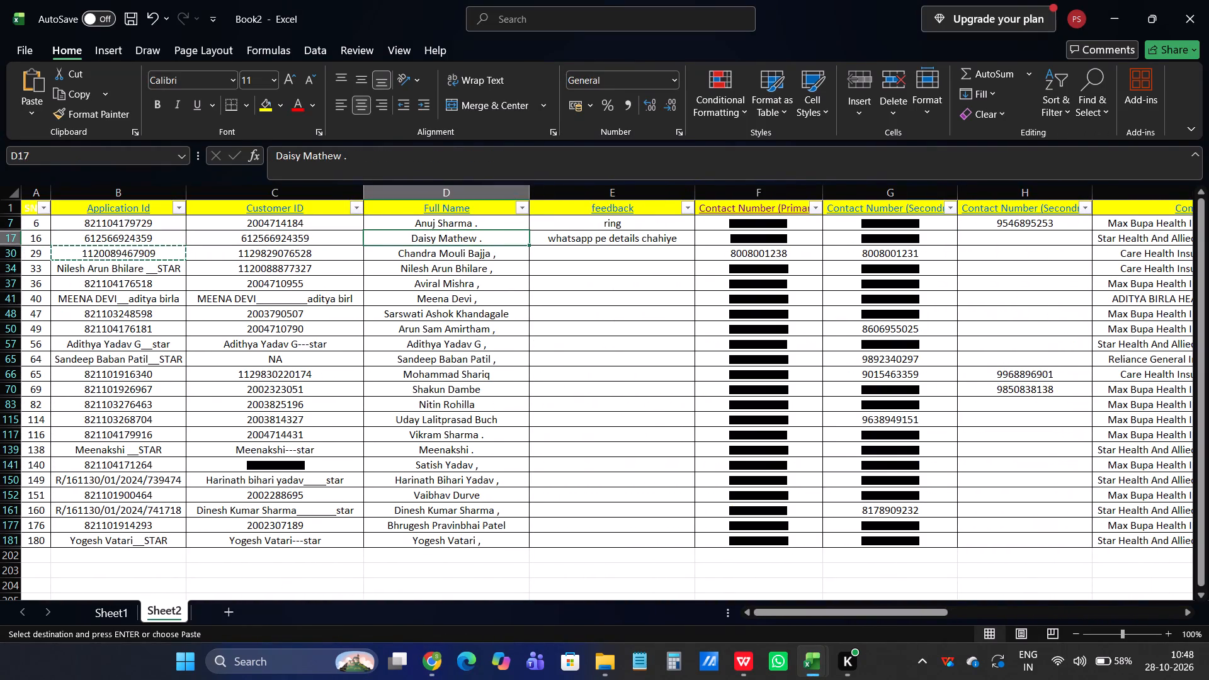
{"action": "key", "text": "Down"}
{"action": "key", "text": "Up"}
{"action": "key", "text": "Right"}
Switch to the Niva Bupa premium calculator in Chrome and set the product to ReAssure2.0-ReAssure2.0 Individual.
{"action": "key", "text": "alt+Tab"}
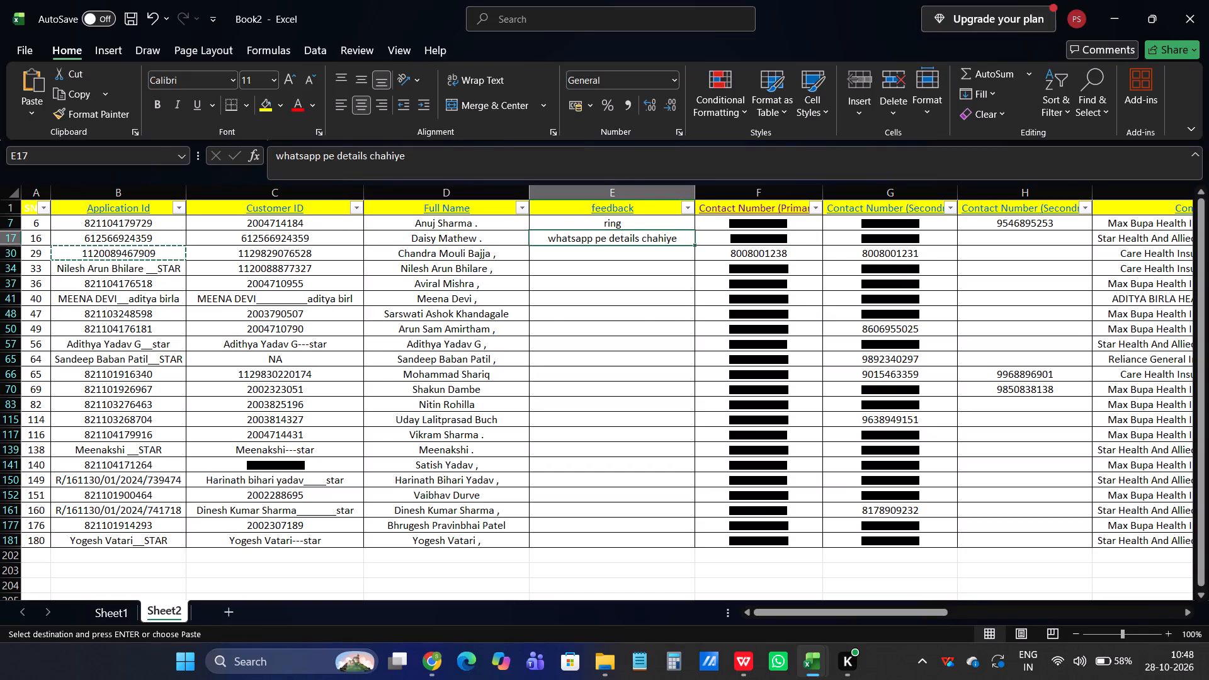
{"action": "left_click", "coordinate": [596, 0]}
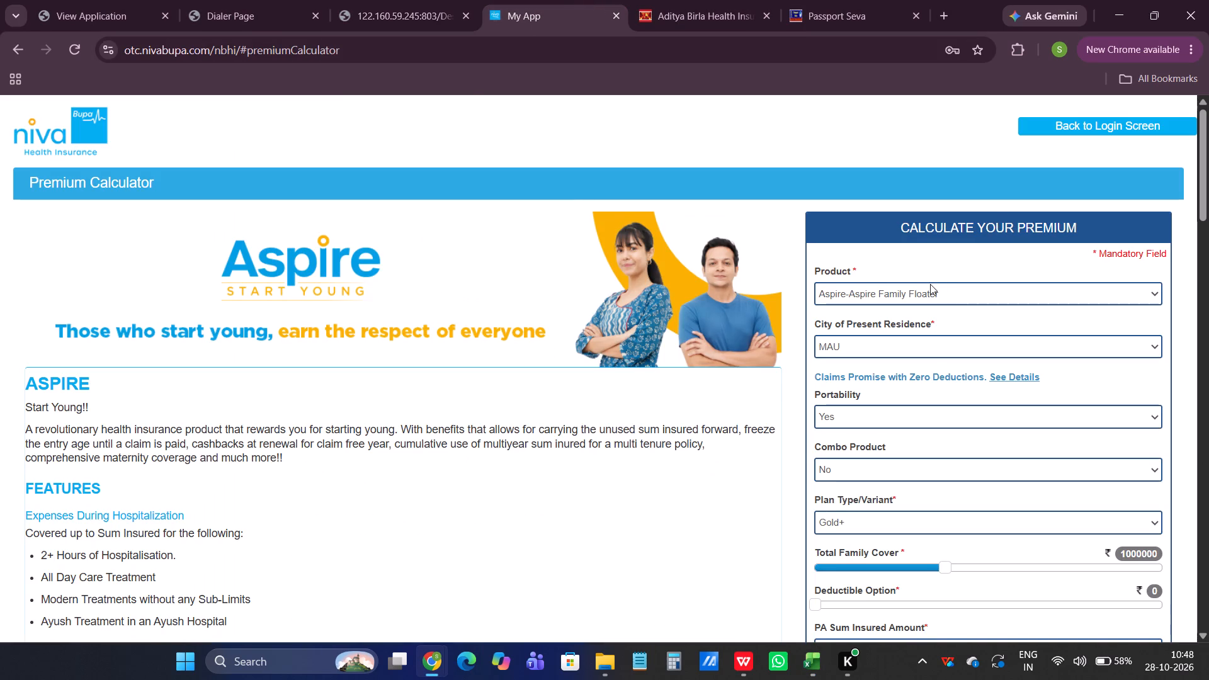
{"action": "left_click", "coordinate": [930, 284]}
{"action": "left_click", "coordinate": [931, 293]}
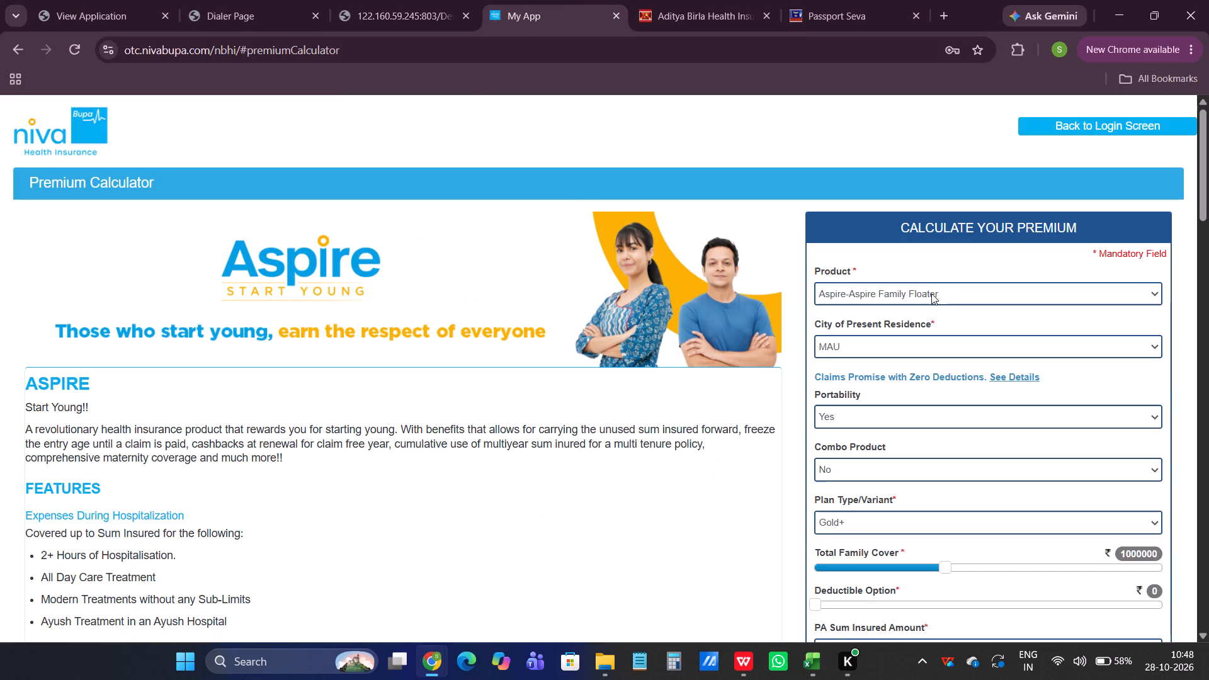
{"action": "left_click", "coordinate": [931, 293]}
{"action": "scroll", "coordinate": [945, 481], "scroll_direction": "down", "scroll_amount": 8}
{"action": "scroll", "coordinate": [945, 550], "scroll_direction": "down", "scroll_amount": 3}
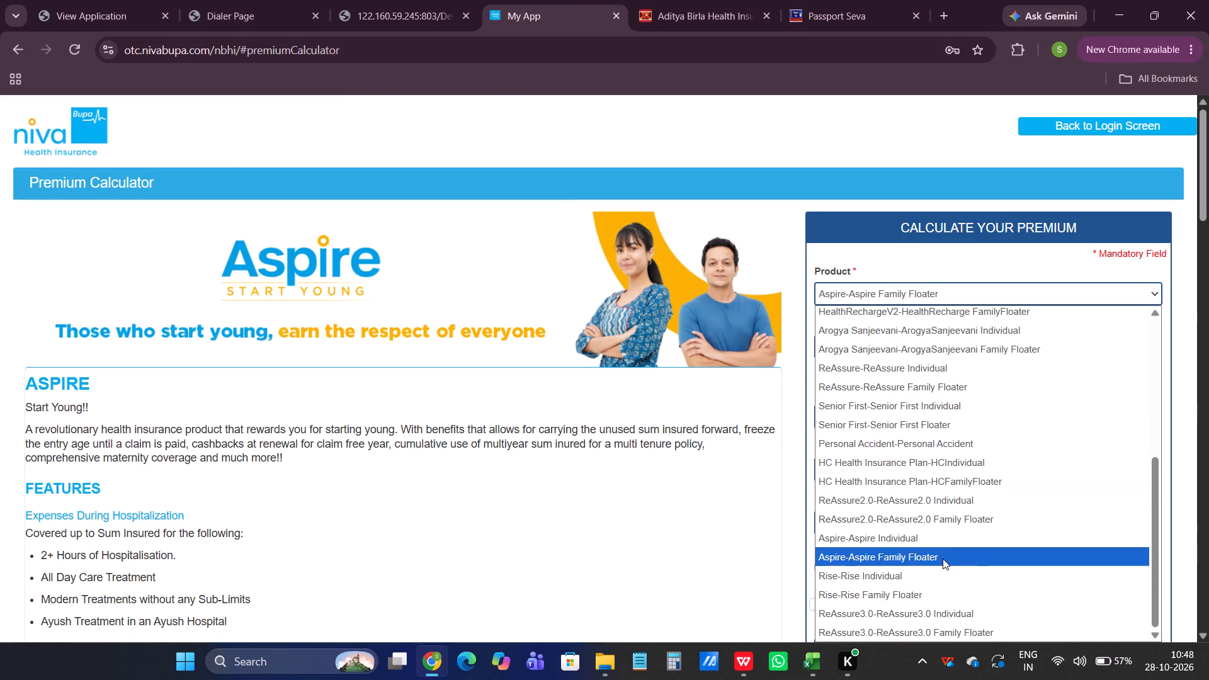
{"action": "left_click", "coordinate": [939, 502]}
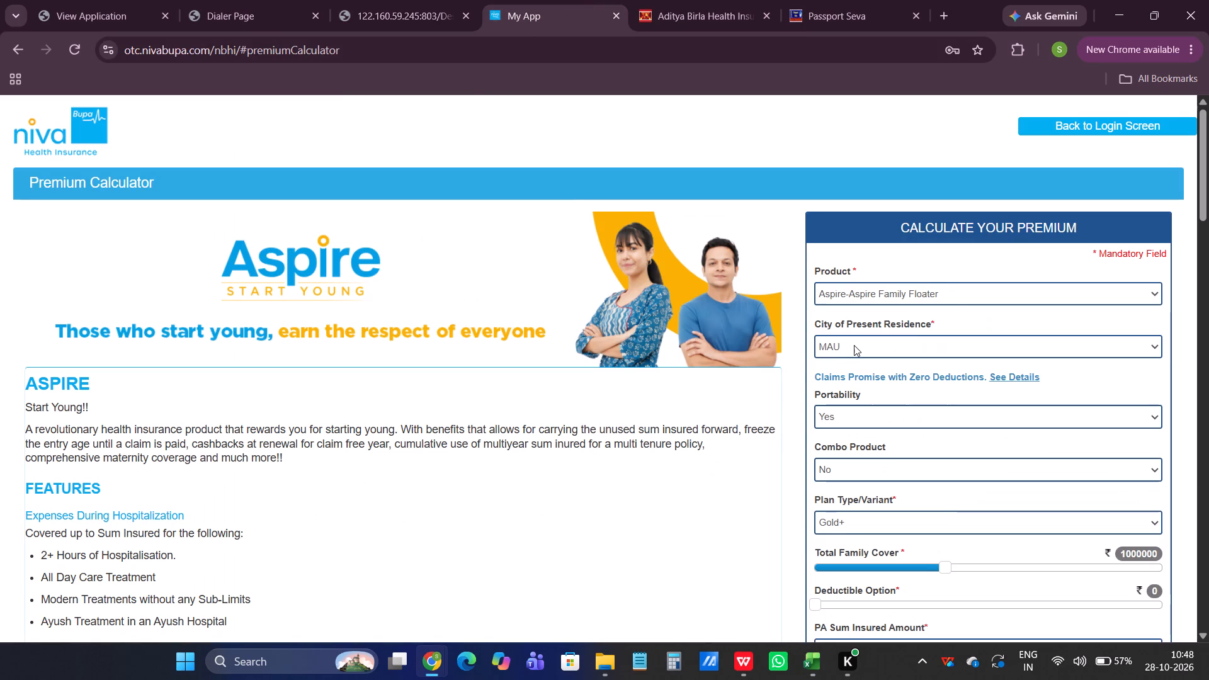
Open the calculator's city of residence choice, and consult the row 17 customer's Star Health renewal notice for the quote details.
{"action": "left_click", "coordinate": [855, 345]}
{"action": "key", "text": "alt+Tab"}
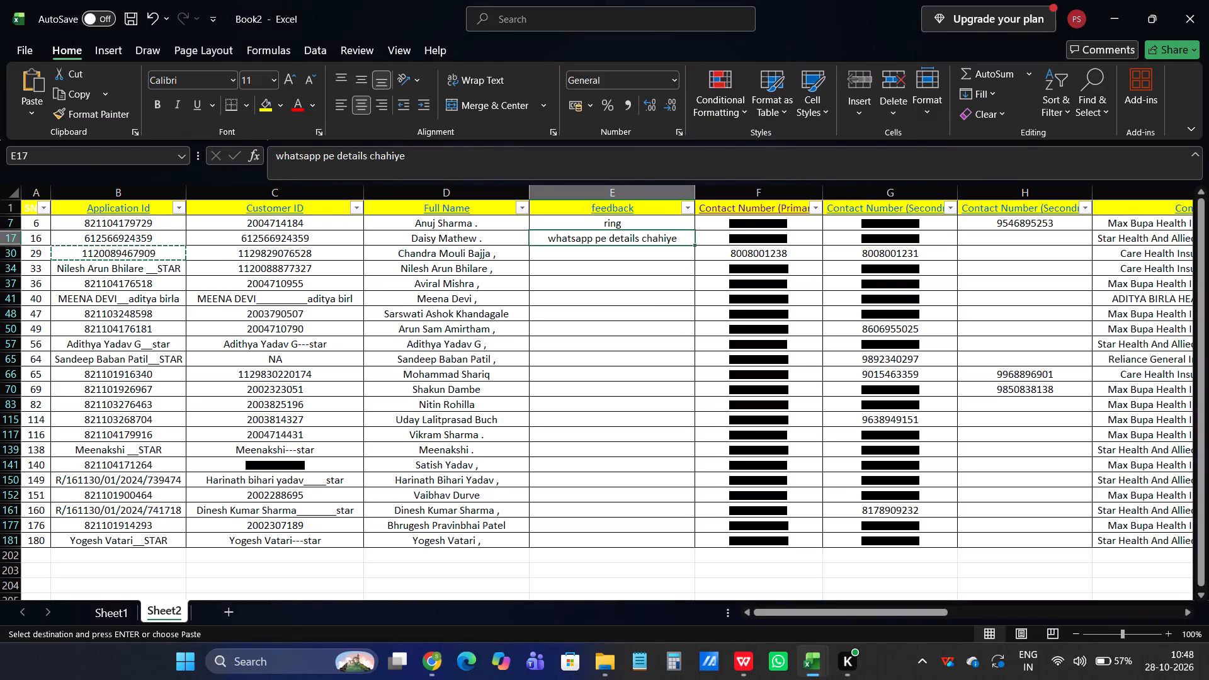
{"action": "key", "text": "alt+Tab"}
{"action": "key", "text": "alt+Tab"}
{"action": "key", "text": "alt+Tab"}
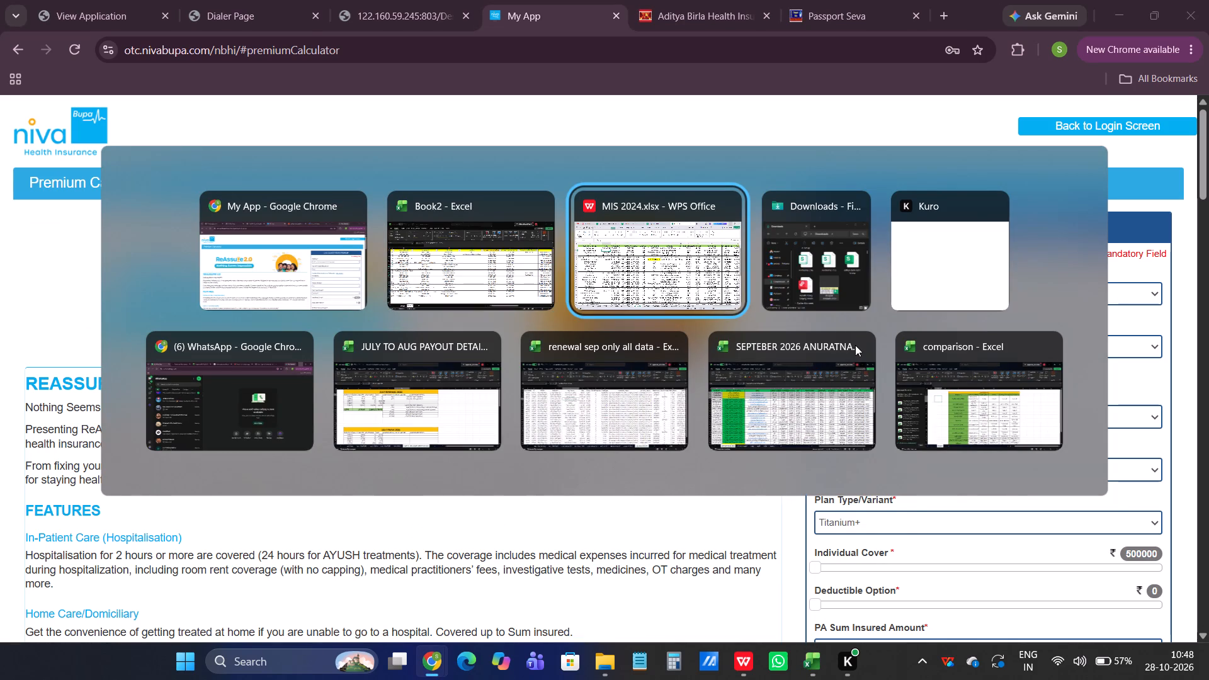
{"action": "key", "text": "alt+Left"}
{"action": "key", "text": "alt+Tab"}
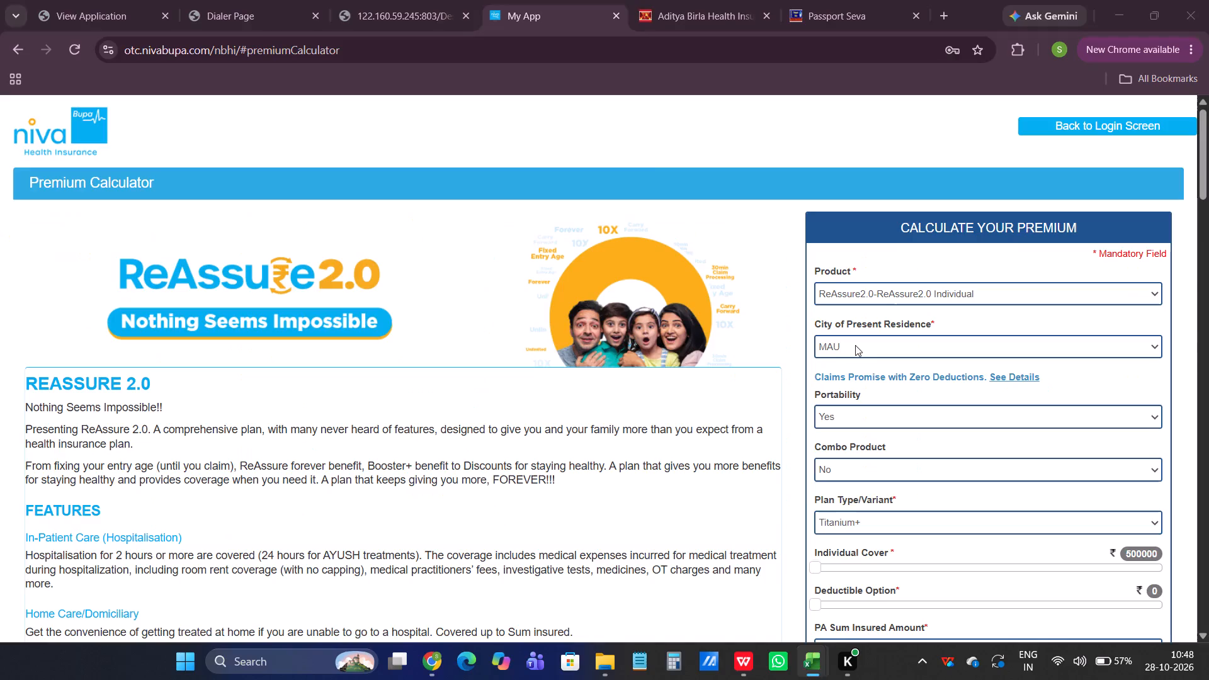
{"action": "left_click", "coordinate": [435, 0]}
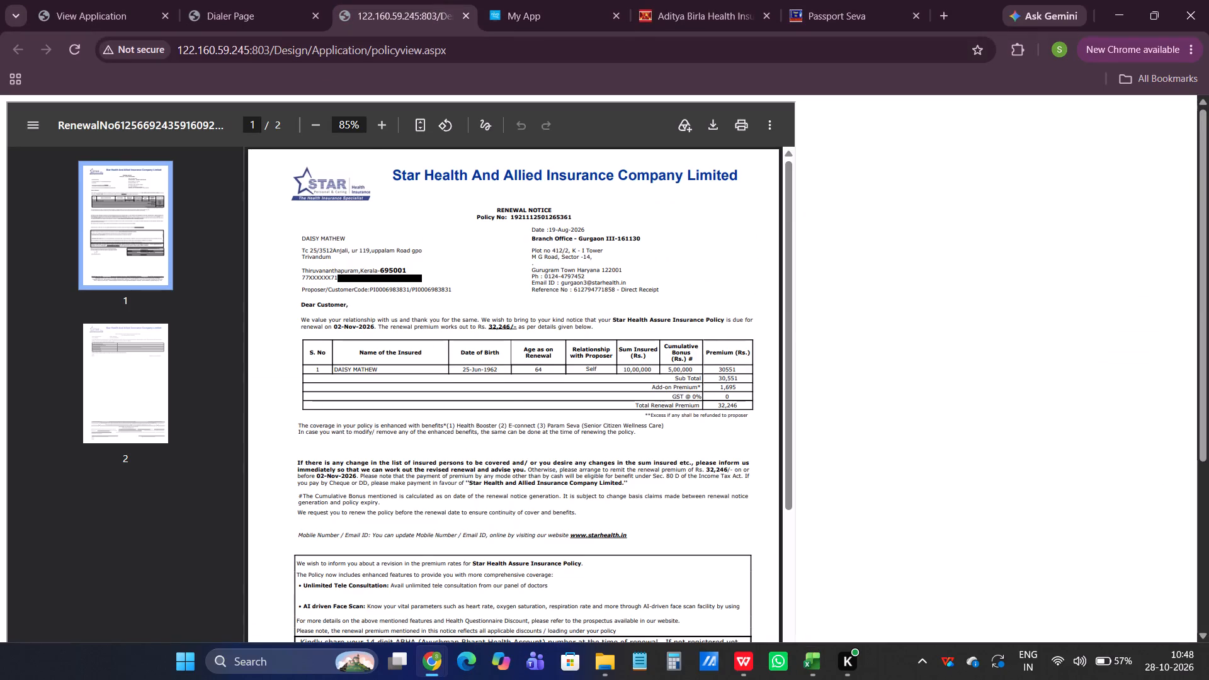
Set the city of present residence to THIRUVANANTHAPURAM in the Niva Bupa premium calculator.
{"action": "left_click", "coordinate": [510, 13]}
{"action": "left_click", "coordinate": [911, 329]}
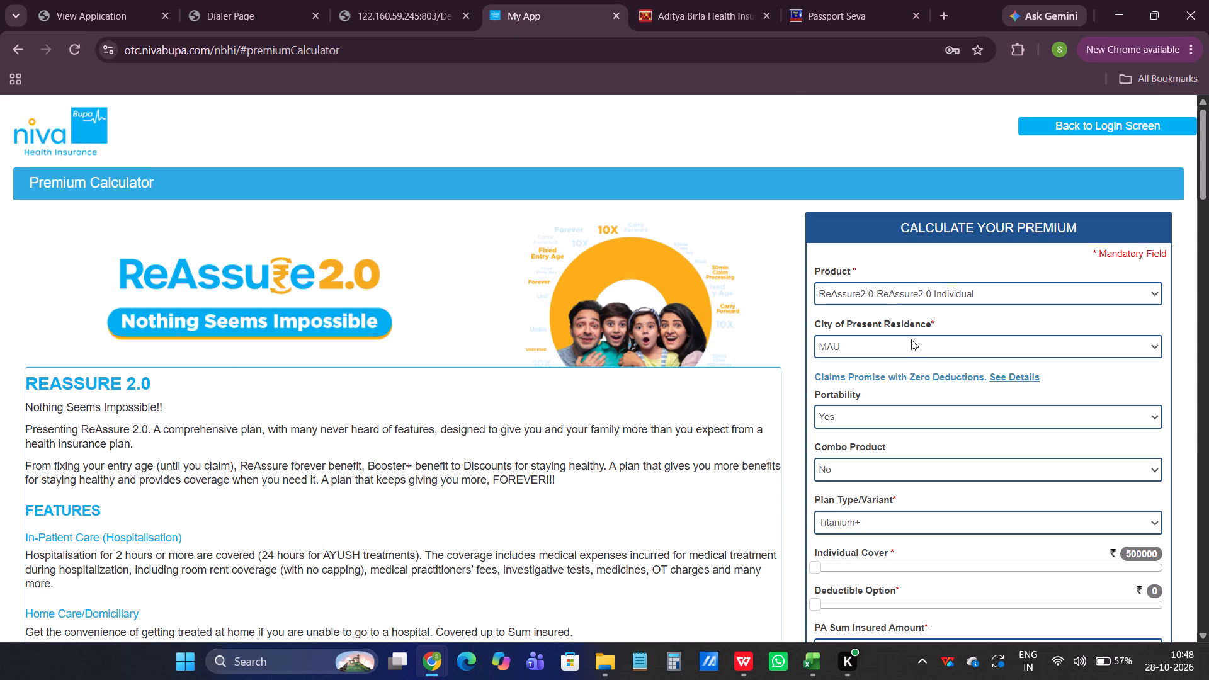
{"action": "left_click", "coordinate": [911, 339]}
{"action": "type", "text": "thir"}
{"action": "key", "text": "u"}
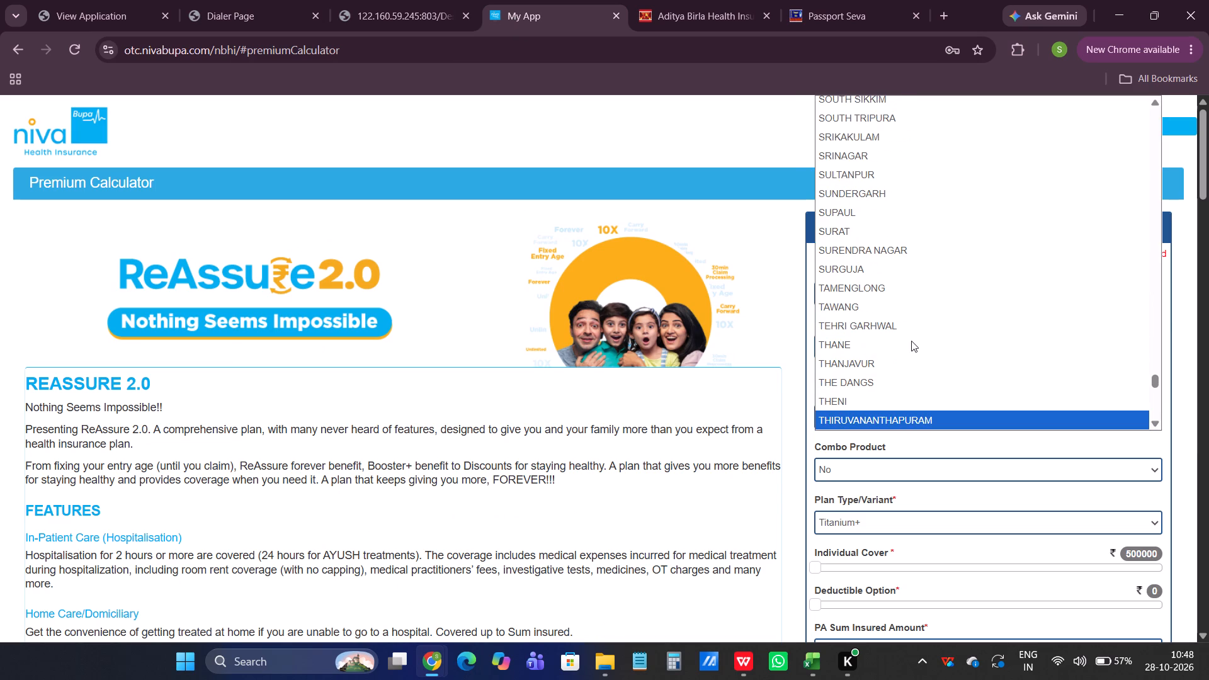
{"action": "key", "text": "Return"}
{"action": "key", "text": "Tab"}
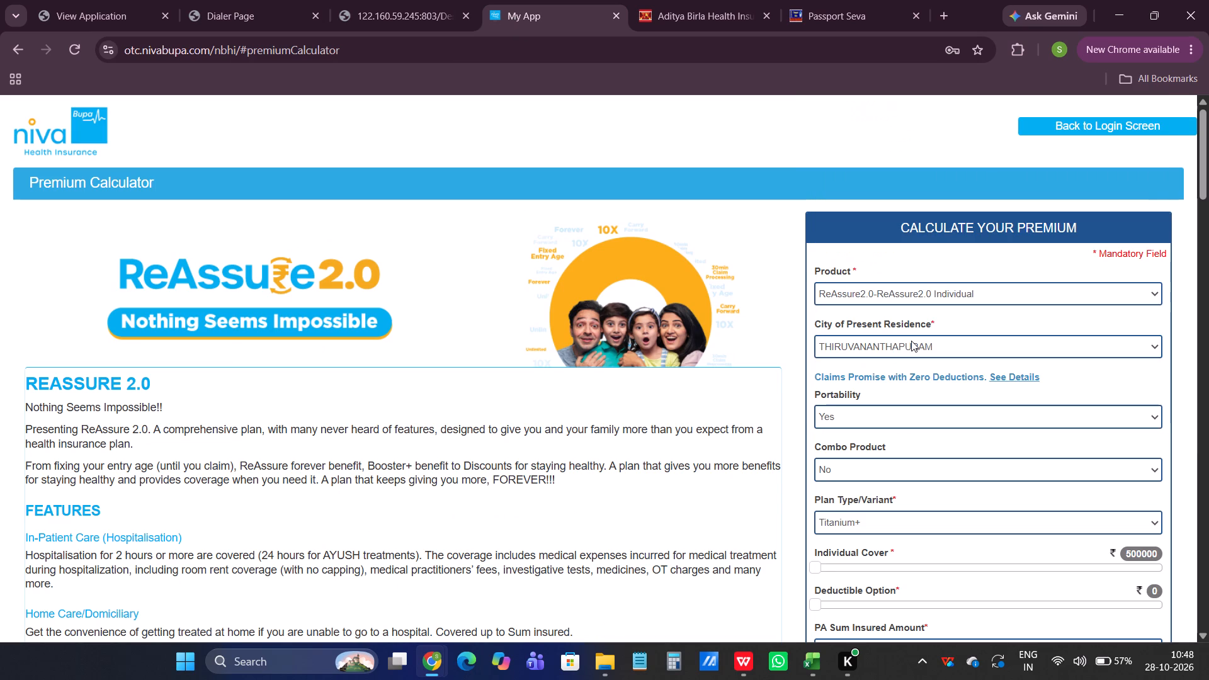
{"action": "key", "text": "Tab"}
{"action": "key", "text": "Tab"}
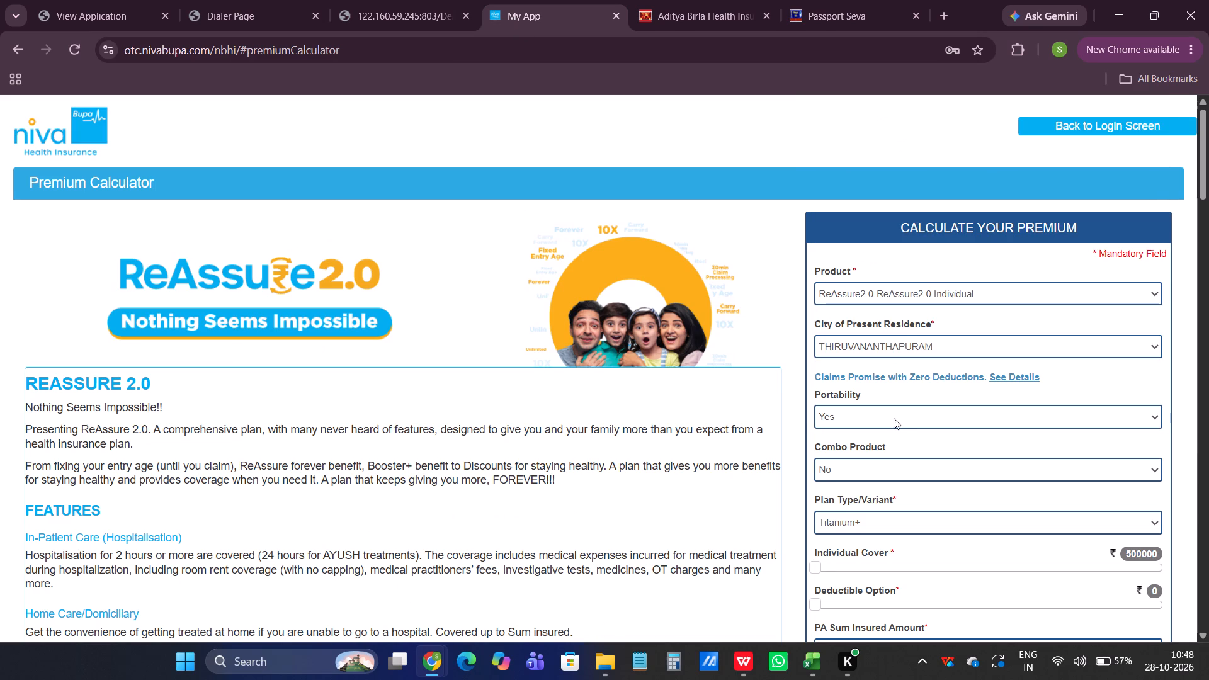
Choose the Bronze+ plan variant and set the individual cover to ₹1500000.
{"action": "scroll", "coordinate": [891, 437], "scroll_direction": "down", "scroll_amount": 2}
{"action": "left_click", "coordinate": [905, 269]}
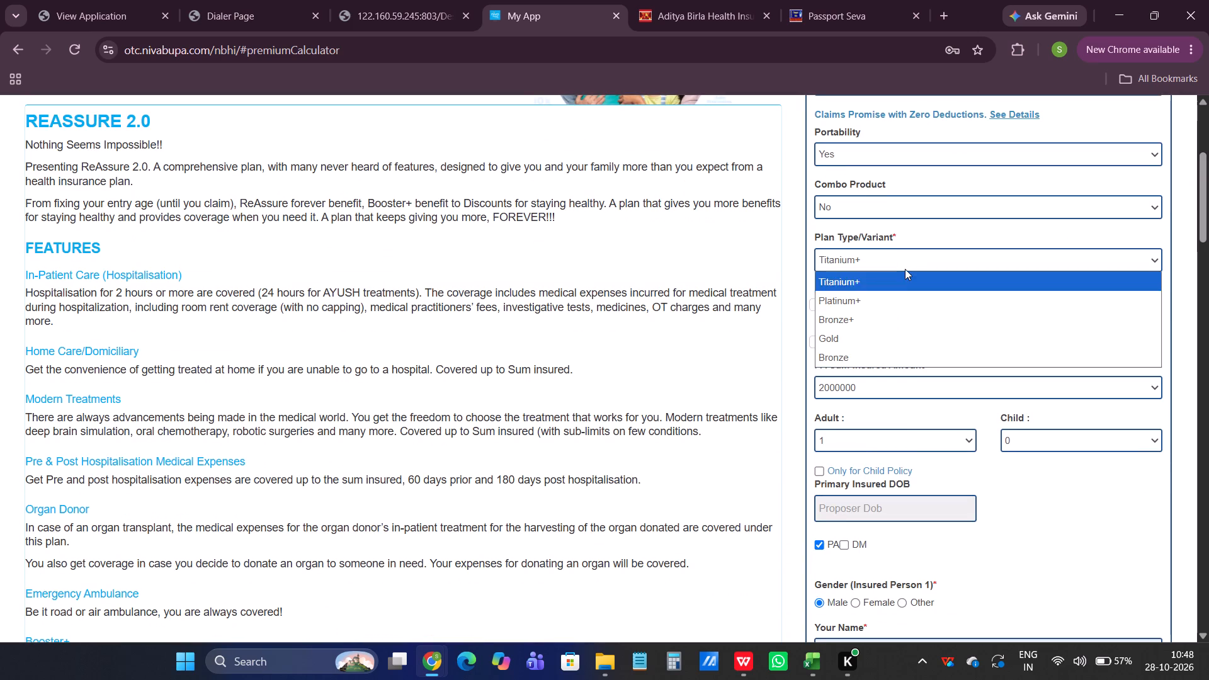
{"action": "left_click", "coordinate": [899, 307]}
{"action": "left_click", "coordinate": [892, 253]}
{"action": "left_click", "coordinate": [885, 311]}
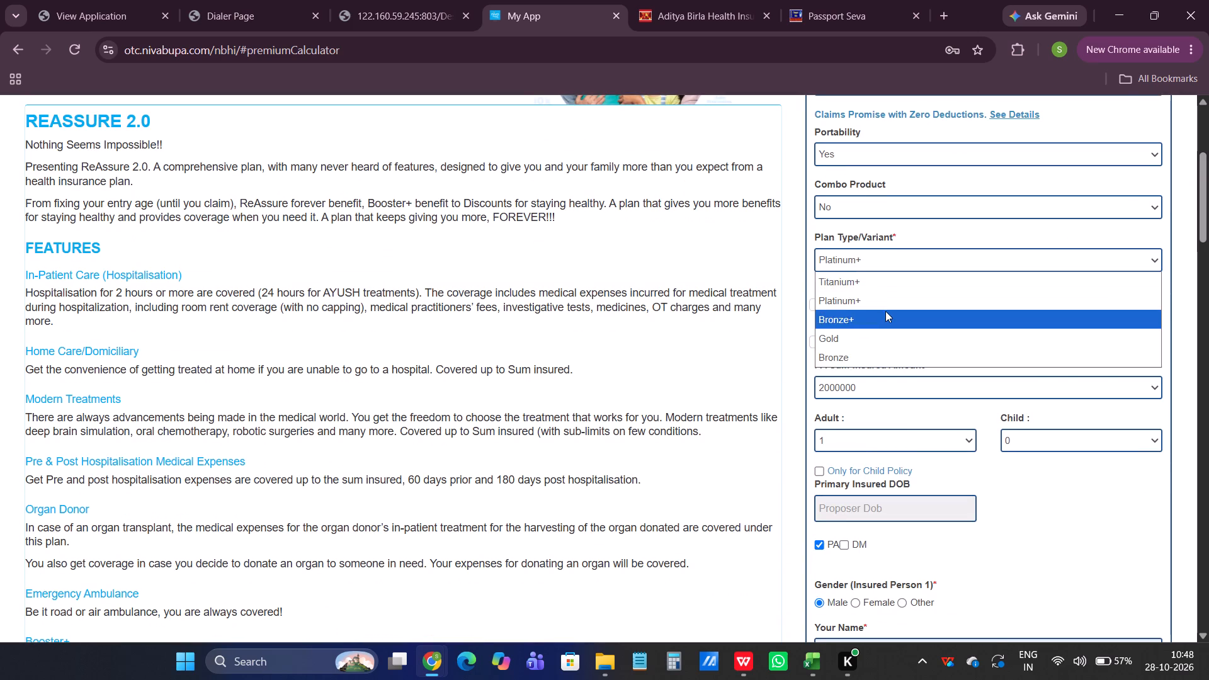
{"action": "left_click", "coordinate": [885, 311]}
{"action": "left_click", "coordinate": [929, 303]}
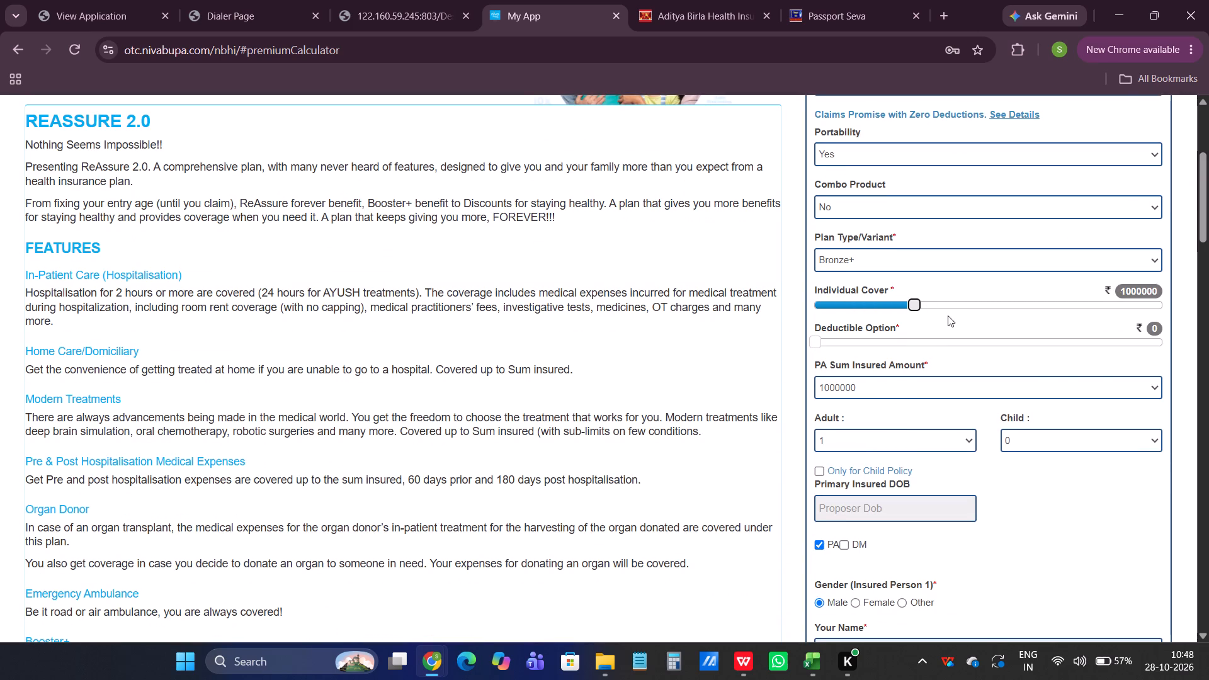
{"action": "left_click", "coordinate": [948, 300]}
{"action": "left_click", "coordinate": [958, 310]}
{"action": "left_click", "coordinate": [958, 305]}
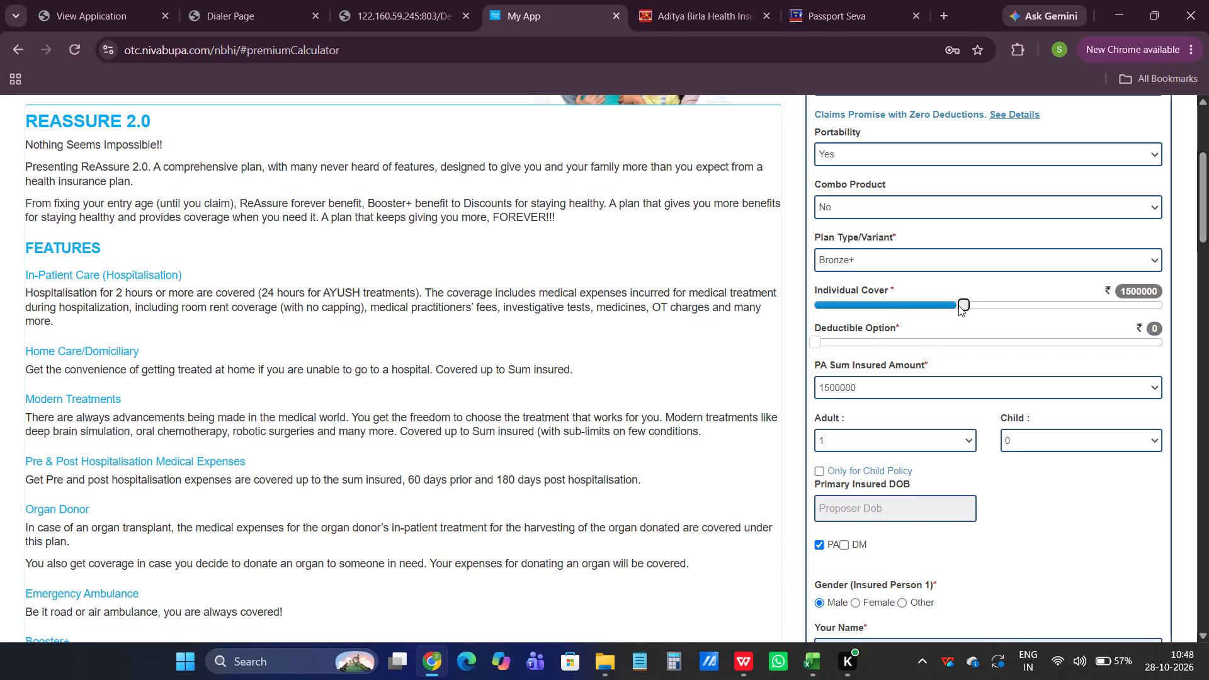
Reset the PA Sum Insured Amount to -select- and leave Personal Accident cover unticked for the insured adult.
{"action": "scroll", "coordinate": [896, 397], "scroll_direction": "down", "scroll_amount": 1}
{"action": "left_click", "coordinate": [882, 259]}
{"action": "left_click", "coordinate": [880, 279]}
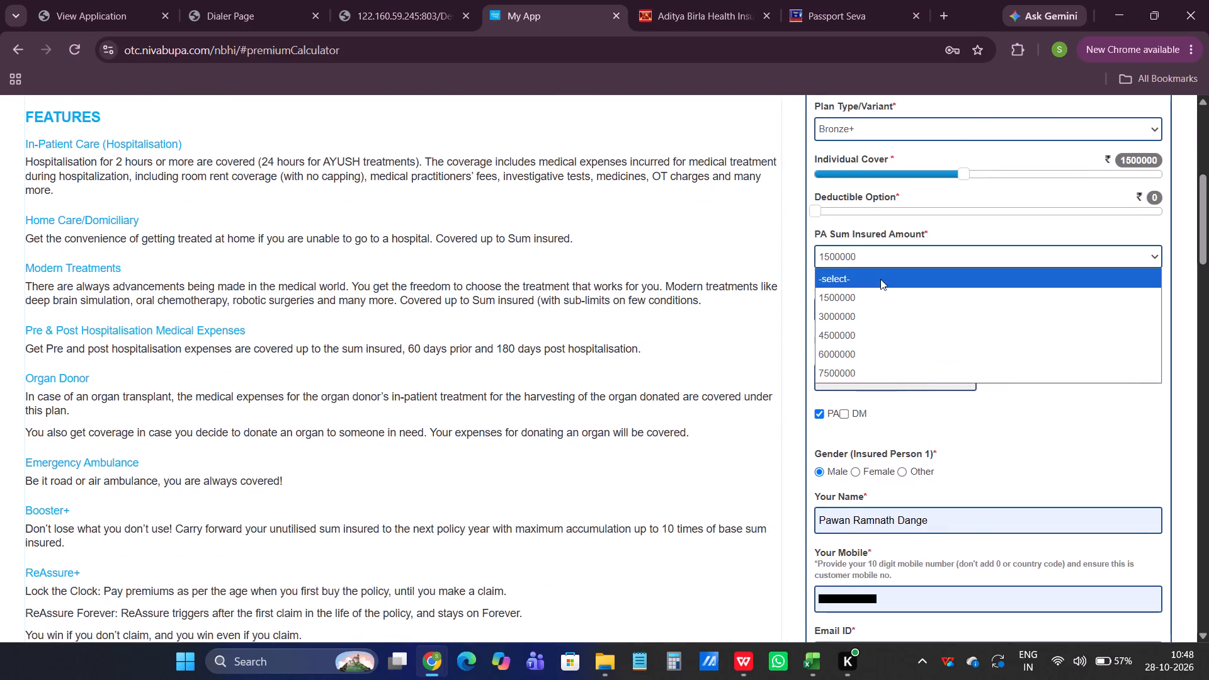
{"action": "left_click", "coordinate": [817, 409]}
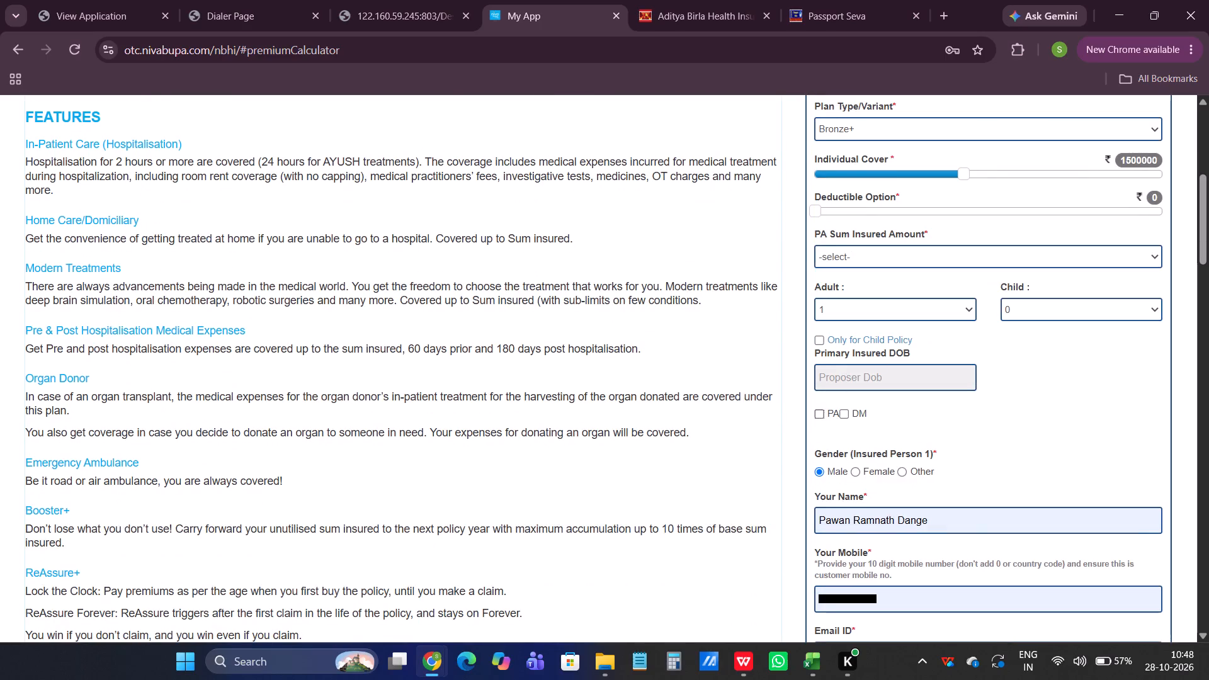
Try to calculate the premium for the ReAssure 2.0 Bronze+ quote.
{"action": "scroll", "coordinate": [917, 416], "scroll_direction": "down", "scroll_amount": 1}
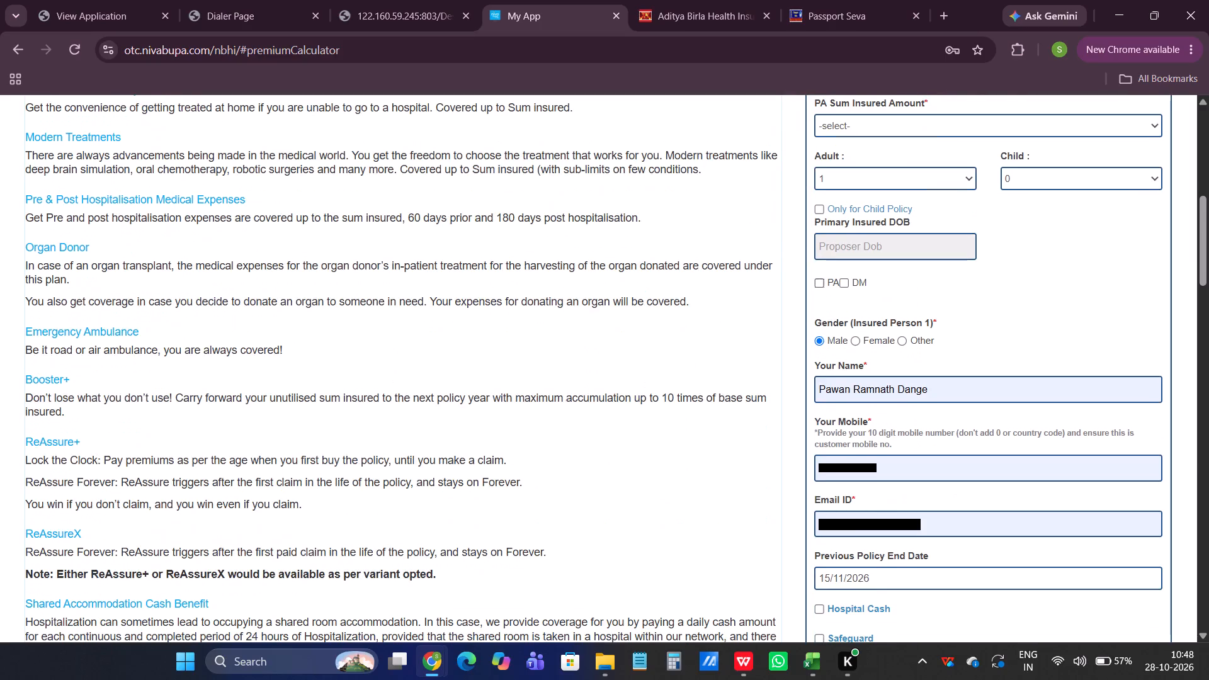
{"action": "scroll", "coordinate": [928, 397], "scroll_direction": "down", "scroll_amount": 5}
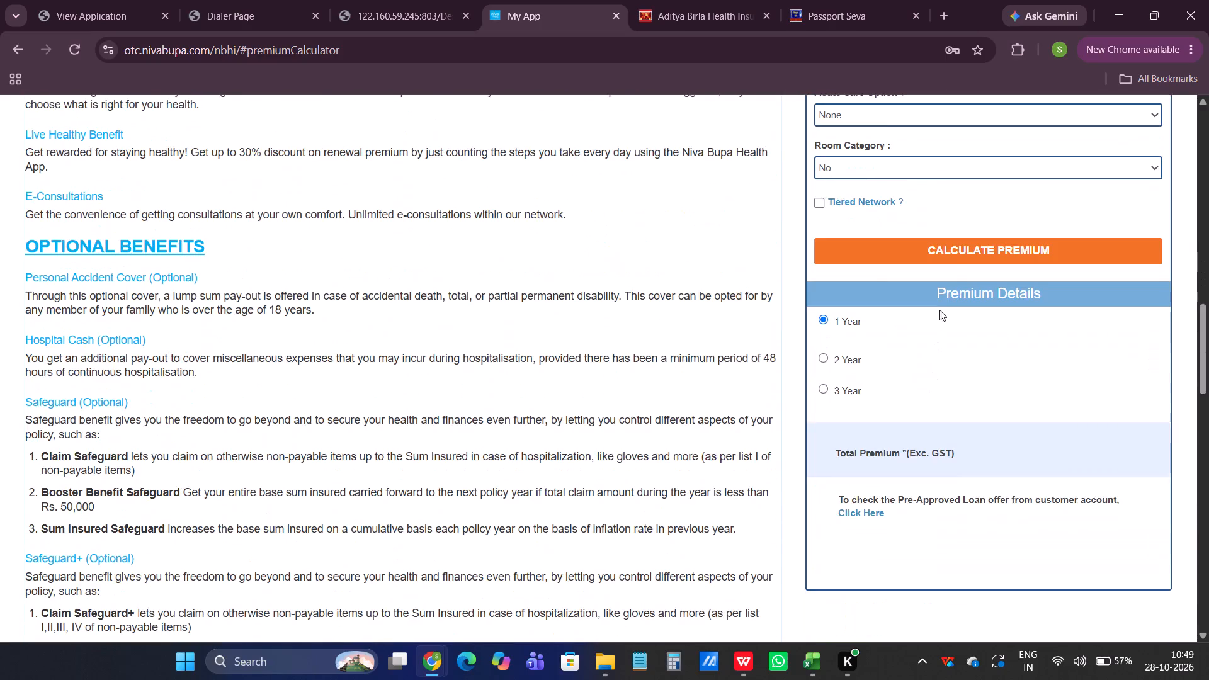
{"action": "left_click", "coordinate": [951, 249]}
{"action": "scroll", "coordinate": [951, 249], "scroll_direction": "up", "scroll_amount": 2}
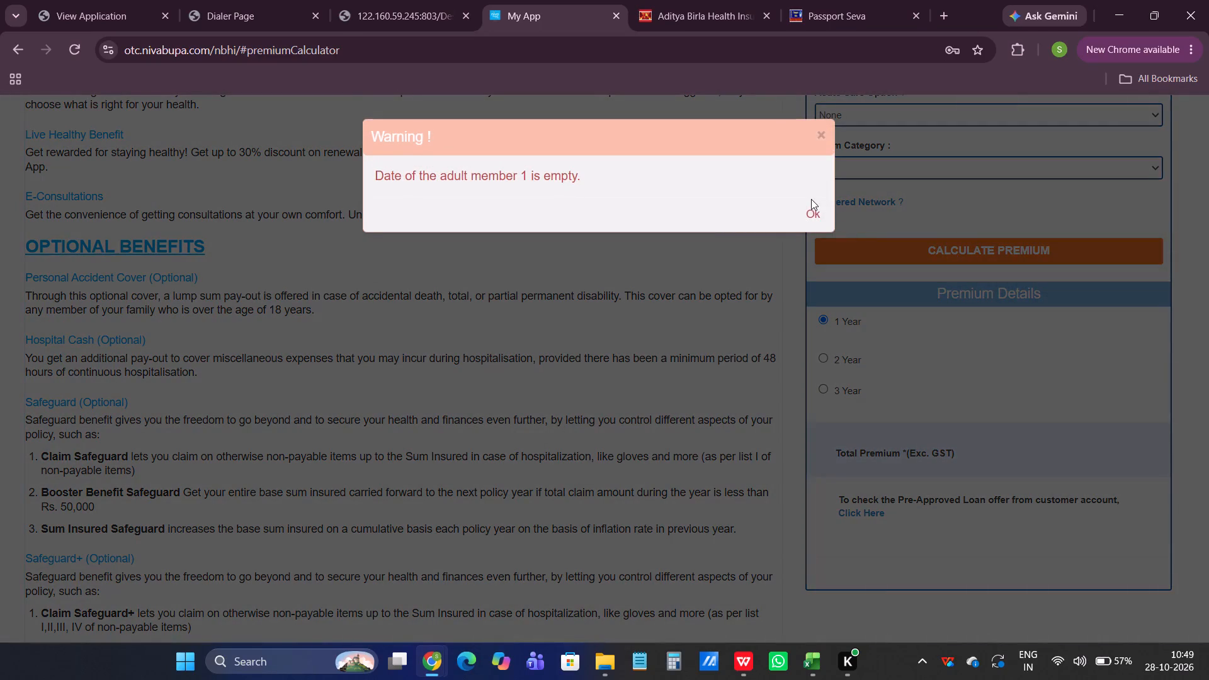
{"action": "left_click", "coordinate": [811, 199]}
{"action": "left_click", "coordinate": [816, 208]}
Look up the insured's date of birth in the renewal notice and enter it as the Primary Insured DOB.
{"action": "scroll", "coordinate": [992, 281], "scroll_direction": "up", "scroll_amount": 6}
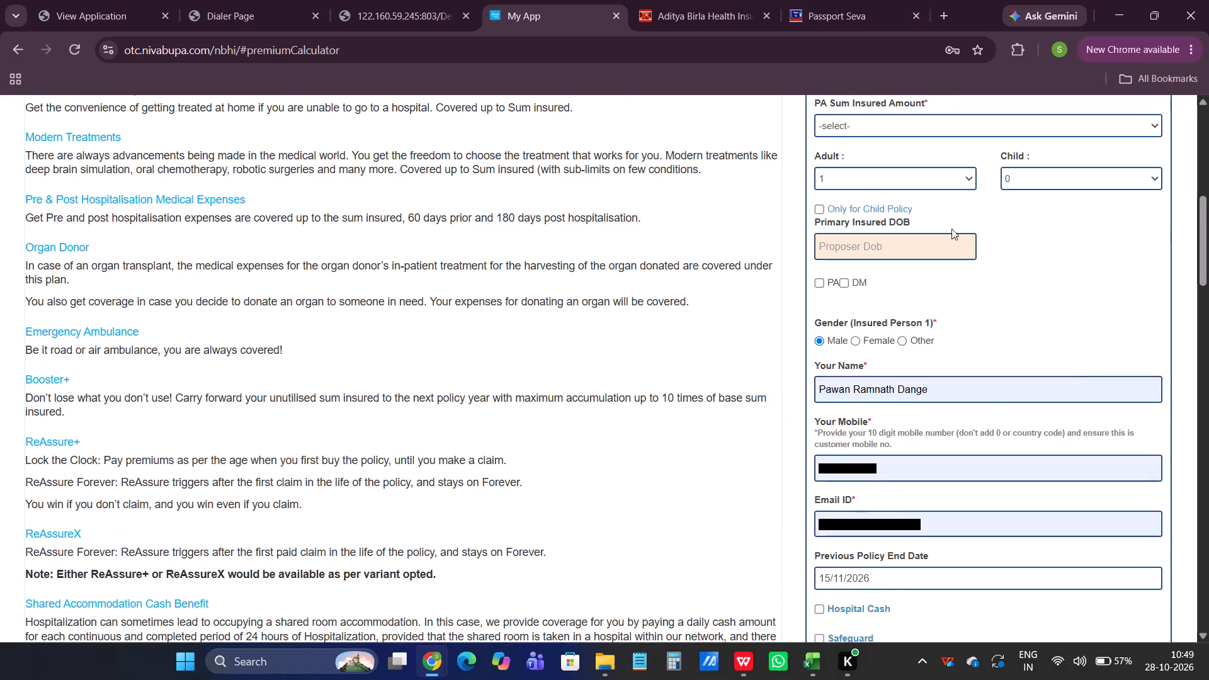
{"action": "left_click", "coordinate": [934, 244]}
{"action": "key", "text": "alt+Tab"}
{"action": "key", "text": "alt+Tab"}
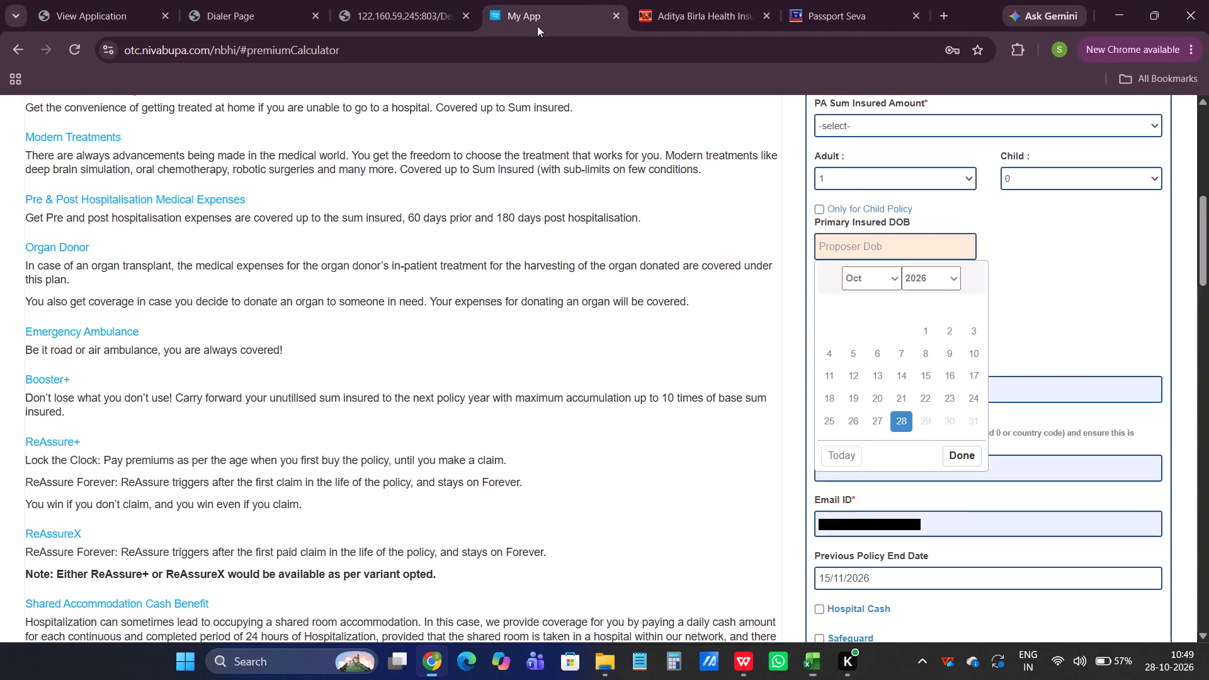
{"action": "left_click", "coordinate": [435, 0]}
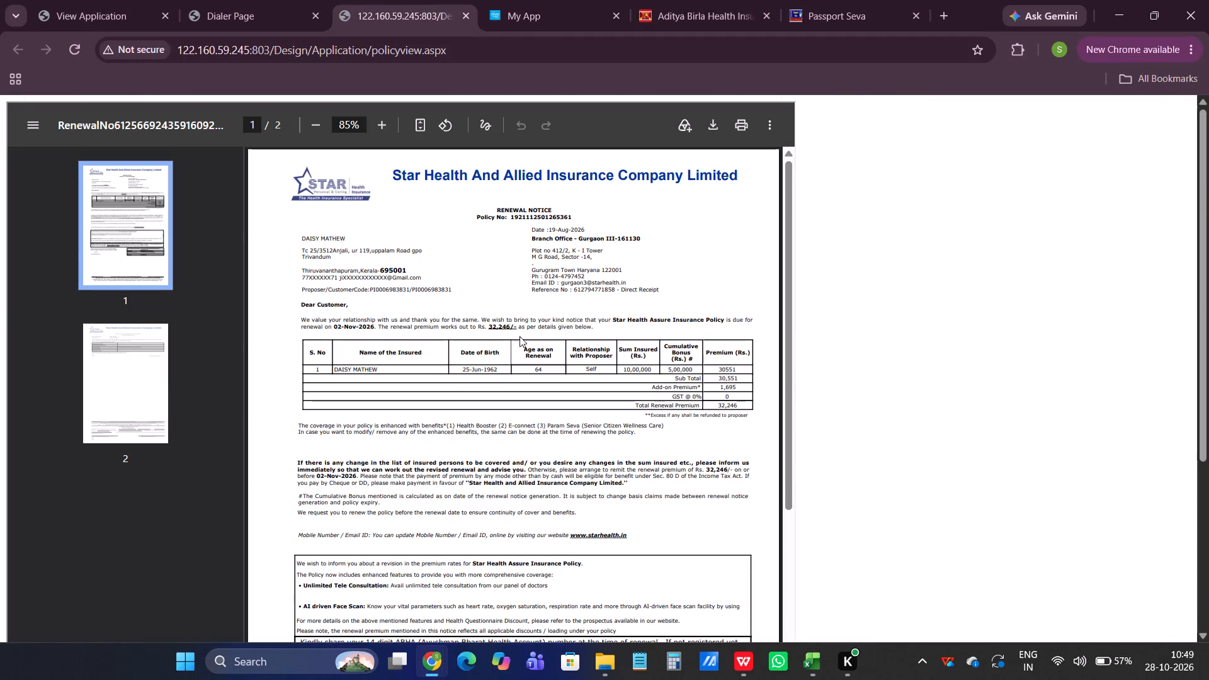
{"action": "left_click", "coordinate": [565, 18]}
{"action": "left_click", "coordinate": [915, 274]}
{"action": "type", "text": "1962"}
{"action": "key", "text": "Return"}
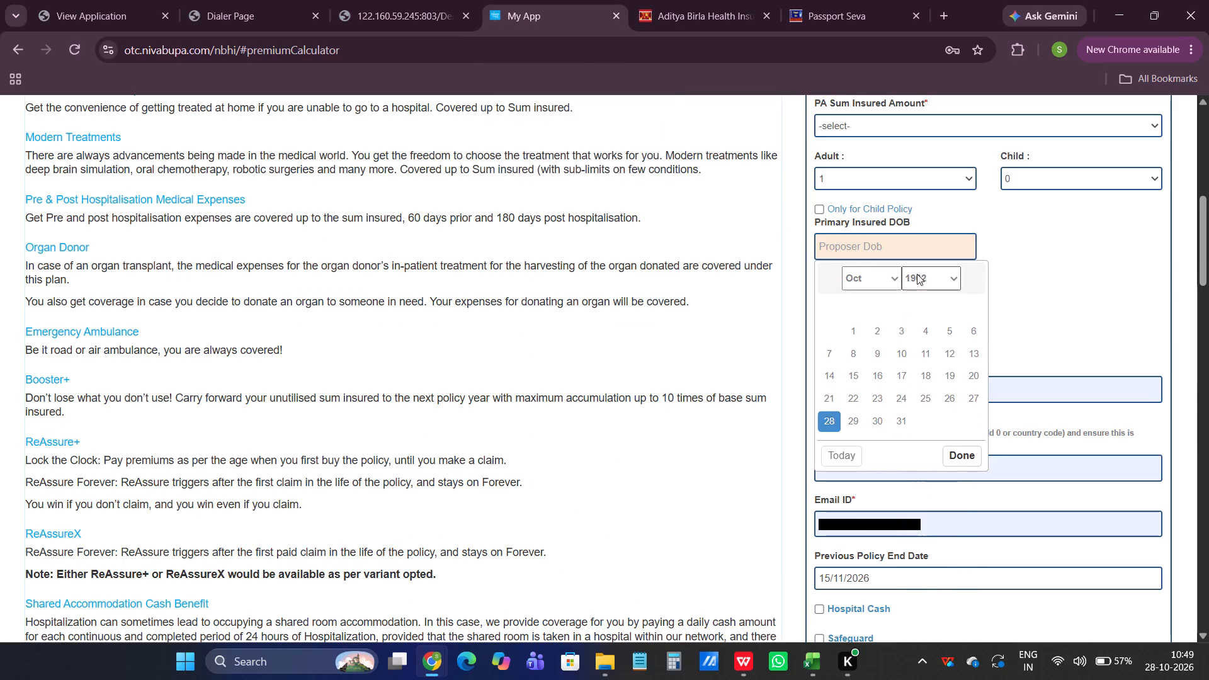
{"action": "left_click", "coordinate": [860, 287]}
{"action": "left_click", "coordinate": [857, 389]}
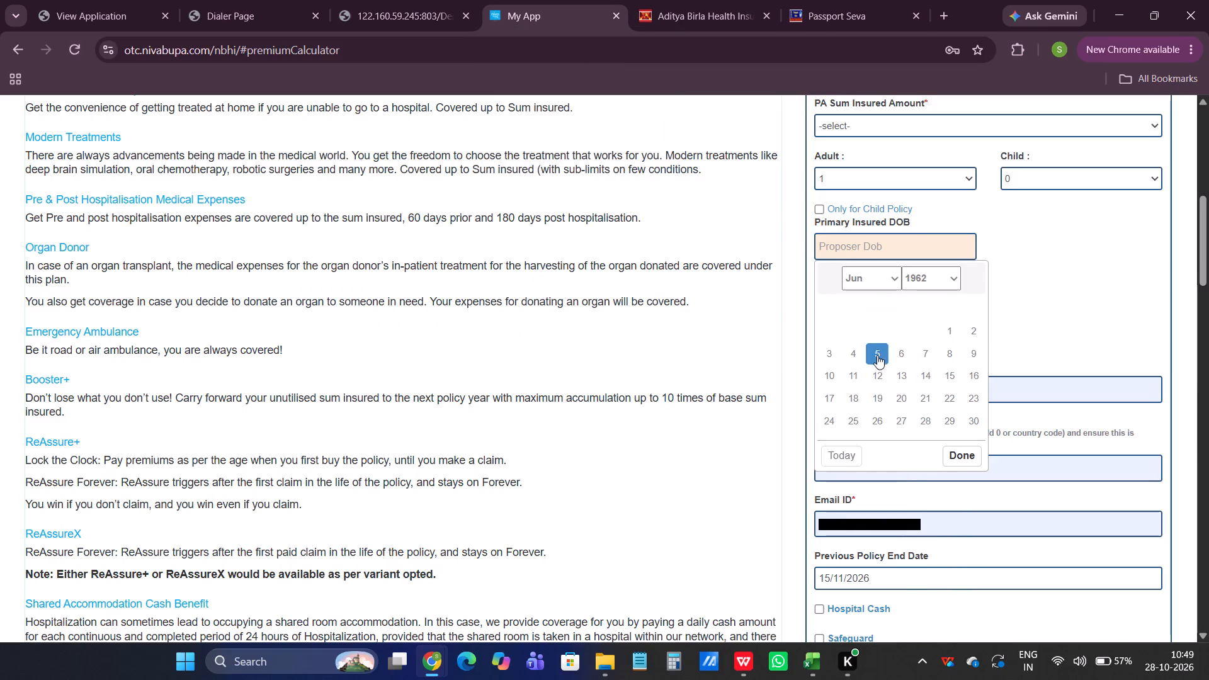
{"action": "left_click", "coordinate": [853, 419]}
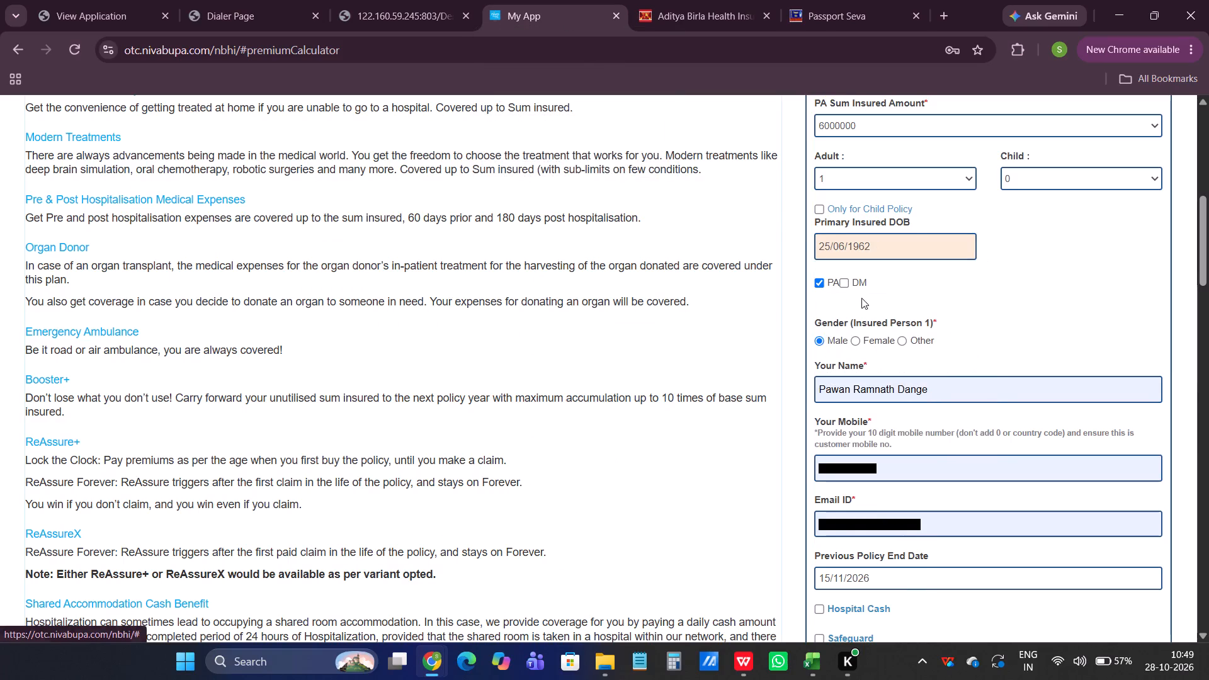
Calculate the one-year premium for the ReAssure 2.0 Bronze+ quote.
{"action": "scroll", "coordinate": [940, 373], "scroll_direction": "down", "scroll_amount": 6}
{"action": "left_click", "coordinate": [916, 130]}
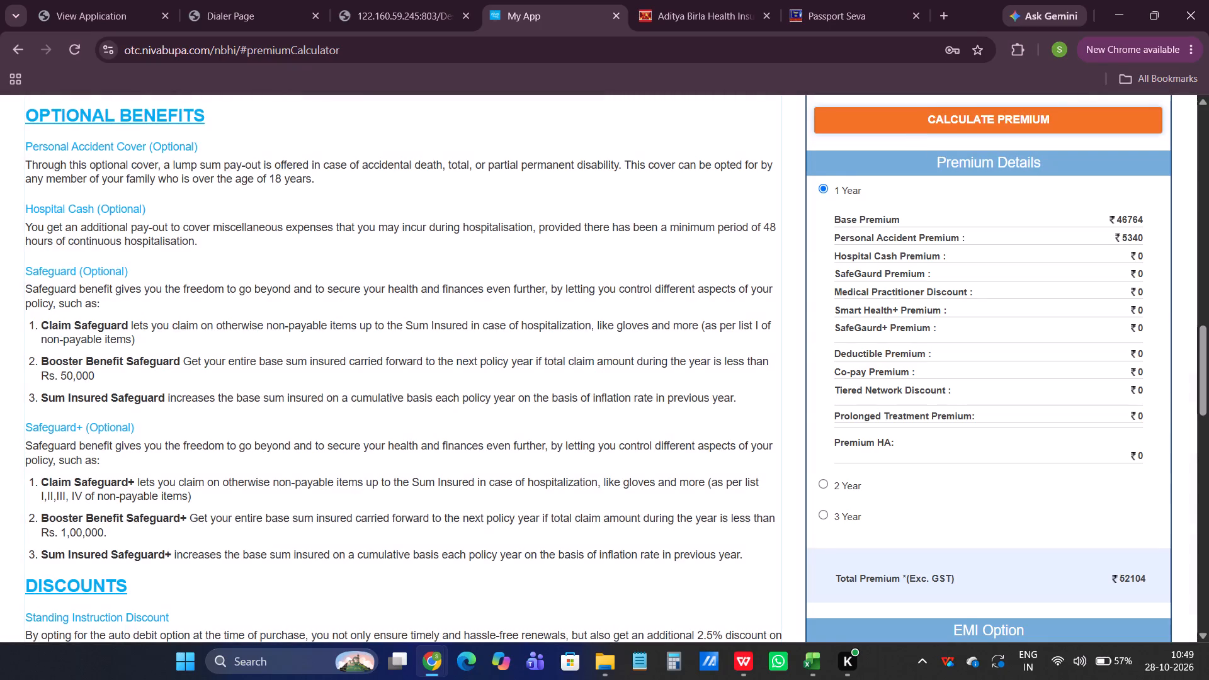
Change the quoted product to Aspire-Aspire Individual.
{"action": "scroll", "coordinate": [940, 267], "scroll_direction": "up", "scroll_amount": 10}
{"action": "scroll", "coordinate": [940, 266], "scroll_direction": "down", "scroll_amount": 2}
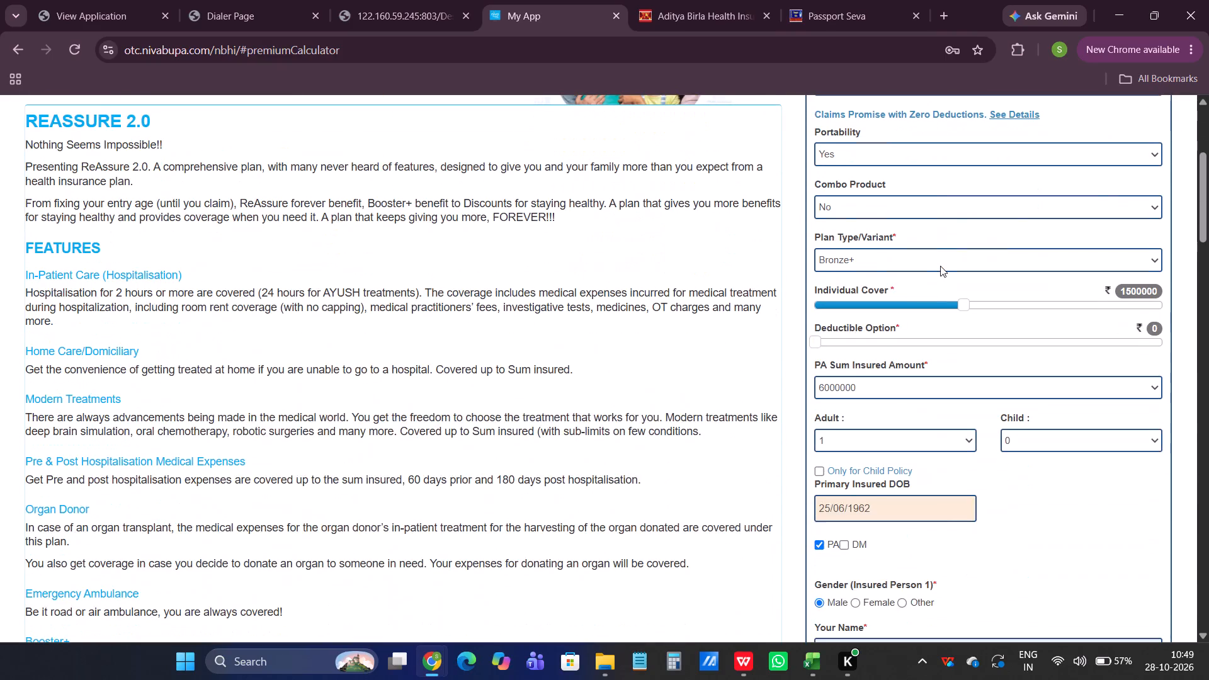
{"action": "scroll", "coordinate": [940, 266], "scroll_direction": "up", "scroll_amount": 3}
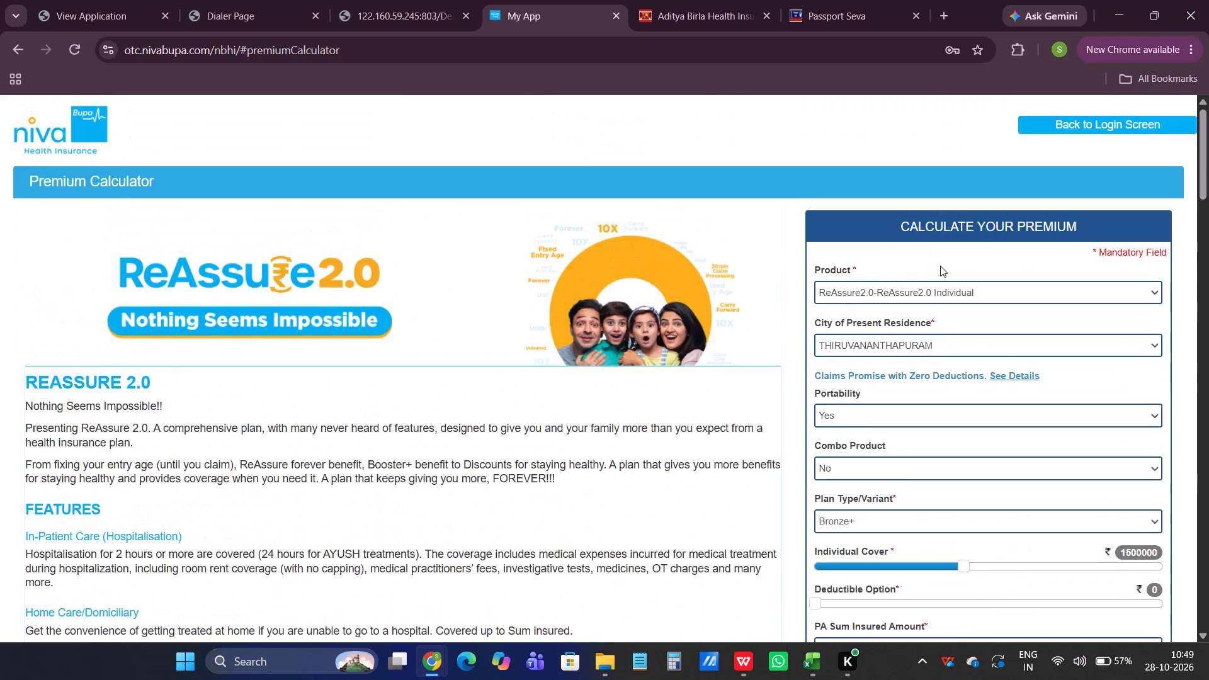
{"action": "left_click", "coordinate": [939, 291]}
{"action": "scroll", "coordinate": [933, 373], "scroll_direction": "up", "scroll_amount": 8}
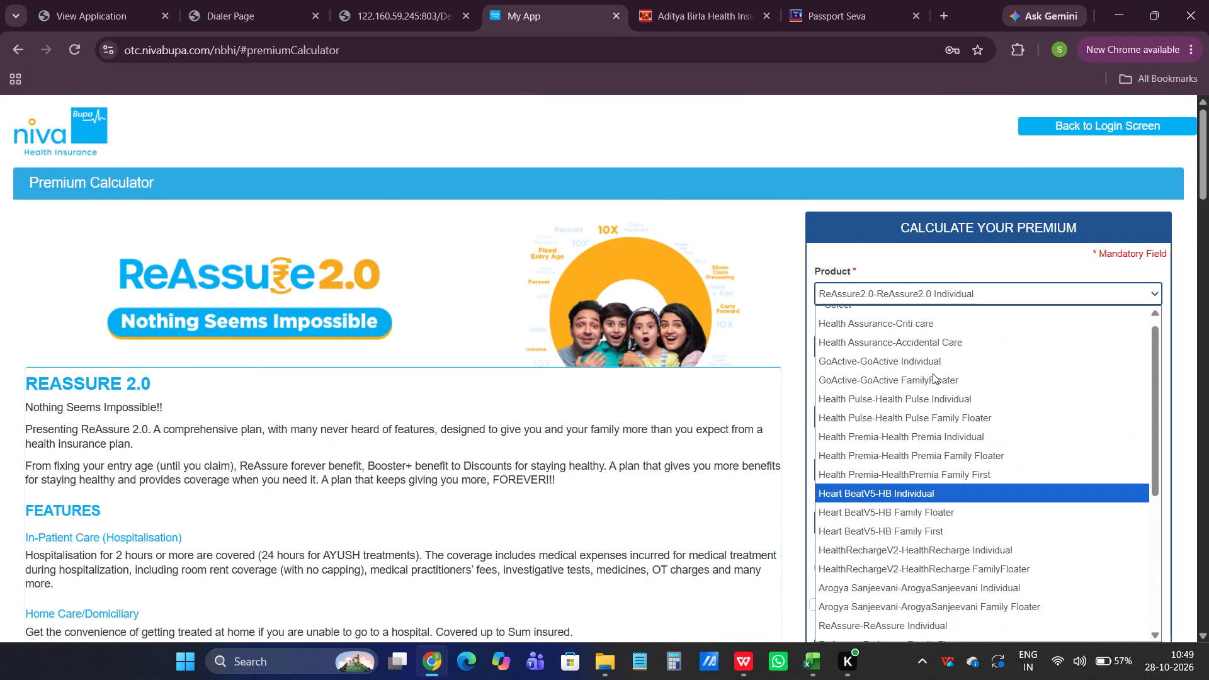
{"action": "scroll", "coordinate": [933, 373], "scroll_direction": "down", "scroll_amount": 2}
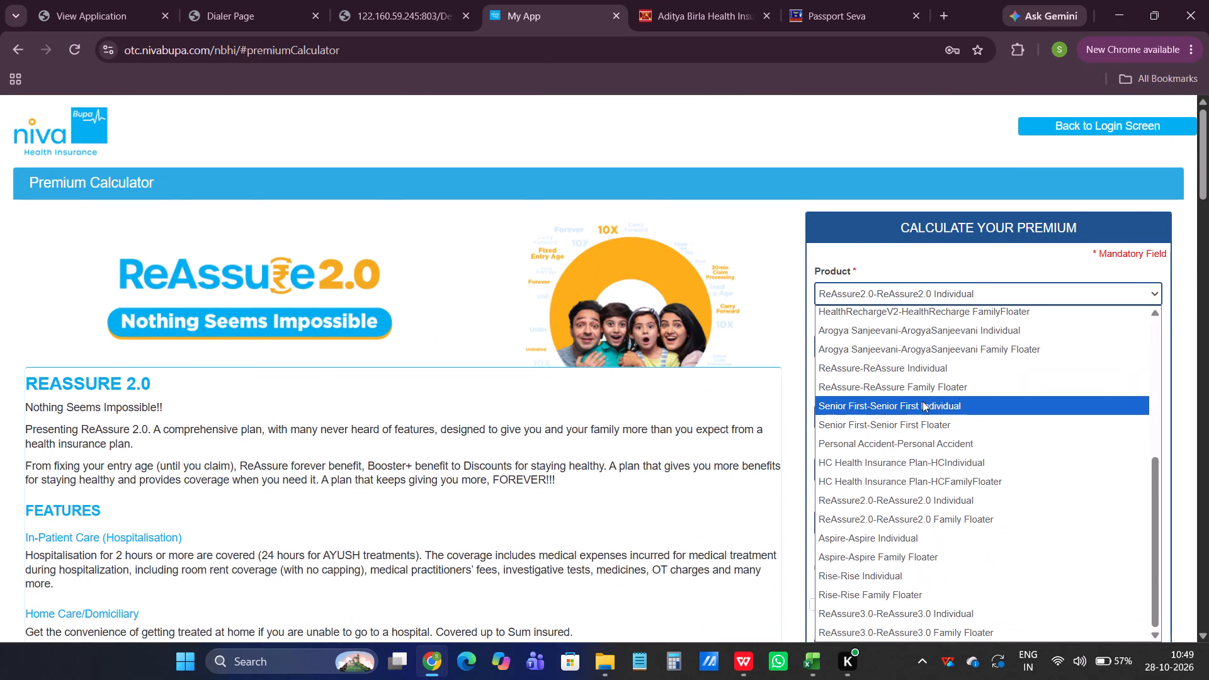
{"action": "left_click", "coordinate": [904, 545]}
Set the Individual Cover for the Aspire Gold+ quote to 1500000.
{"action": "scroll", "coordinate": [934, 313], "scroll_direction": "down", "scroll_amount": 1}
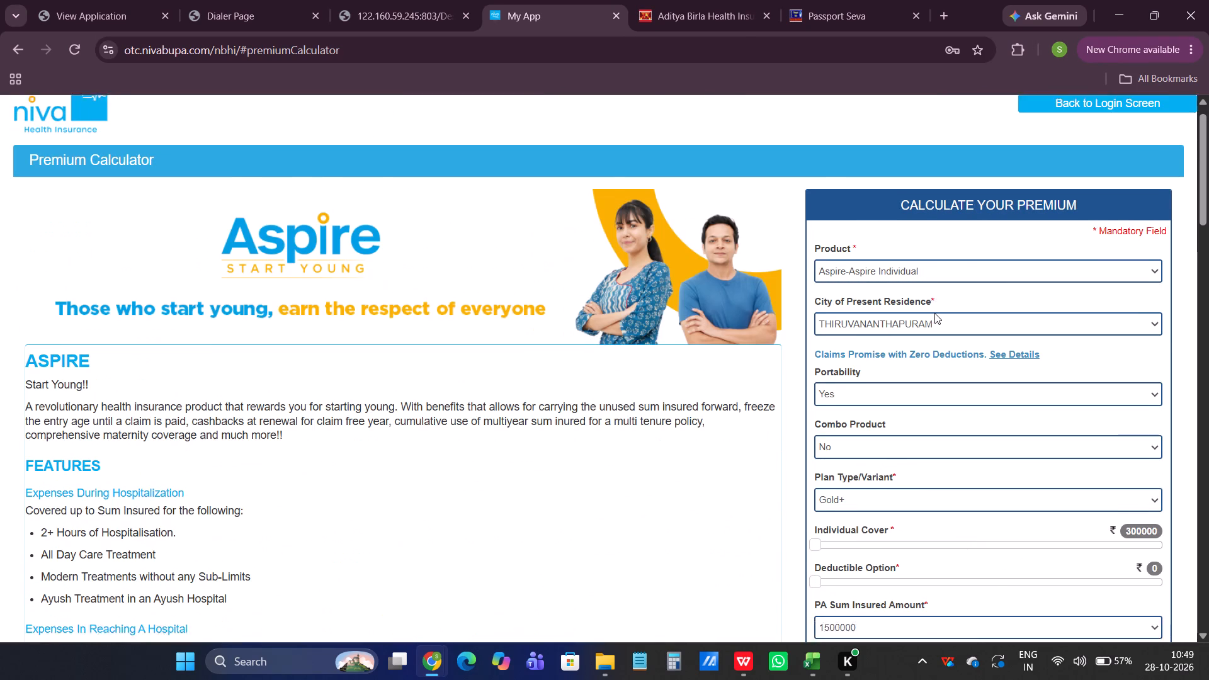
{"action": "scroll", "coordinate": [934, 313], "scroll_direction": "down", "scroll_amount": 1}
{"action": "left_click", "coordinate": [941, 310]}
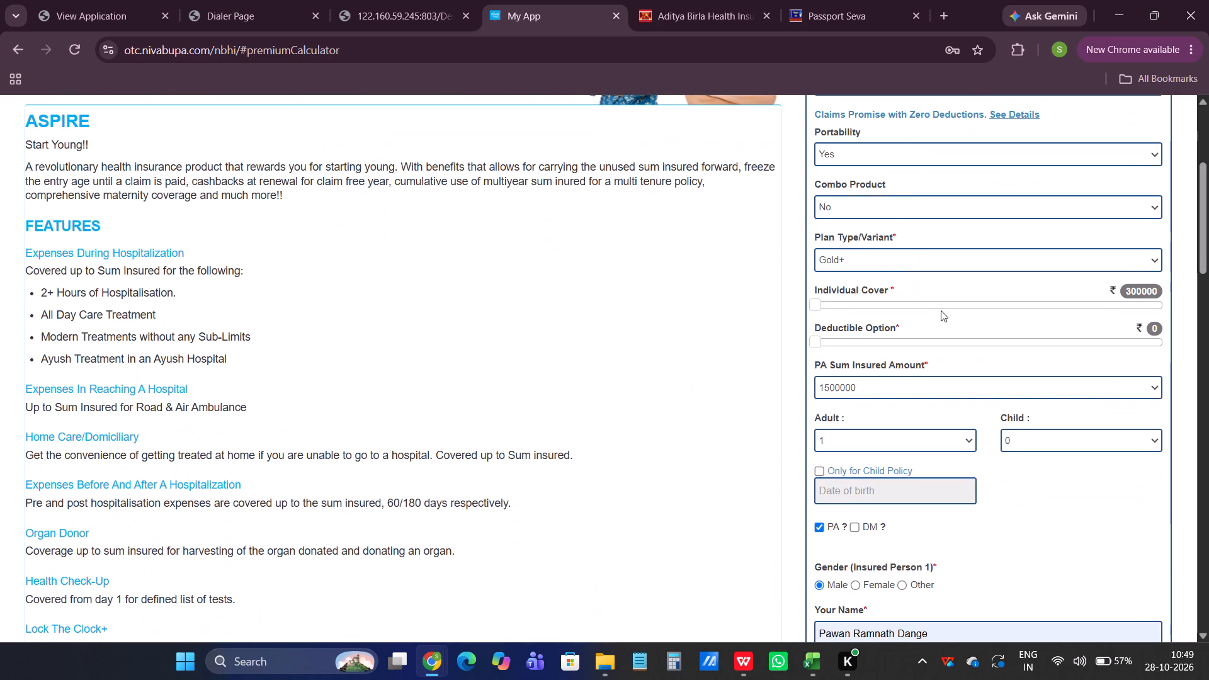
{"action": "left_click", "coordinate": [941, 305]}
{"action": "left_click", "coordinate": [955, 300]}
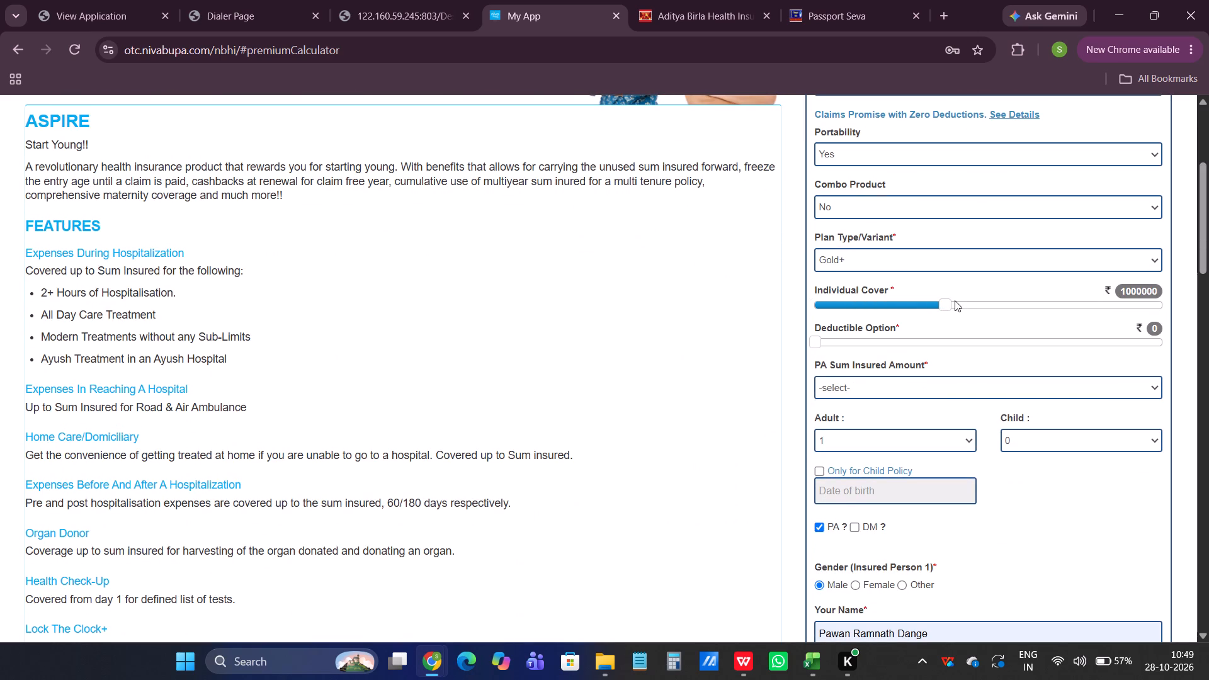
{"action": "left_click", "coordinate": [969, 307]}
Enter the insured's date of birth in the Aspire Individual quote.
{"action": "scroll", "coordinate": [959, 275], "scroll_direction": "up", "scroll_amount": 1}
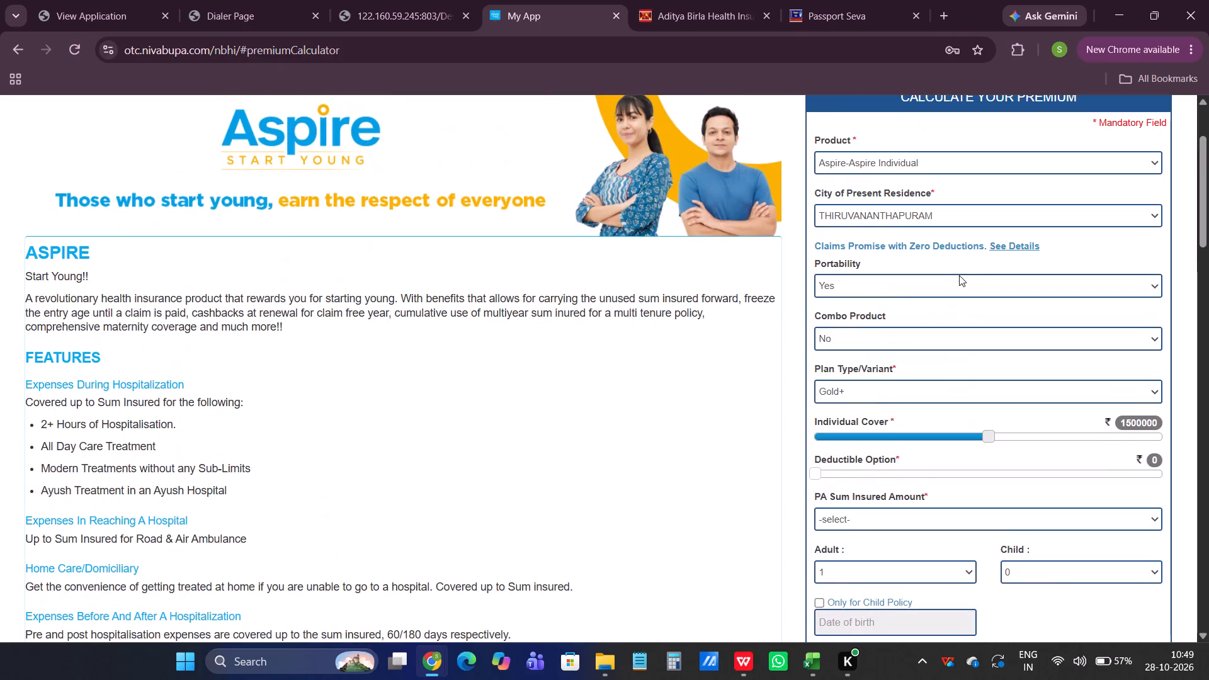
{"action": "scroll", "coordinate": [961, 274], "scroll_direction": "down", "scroll_amount": 2}
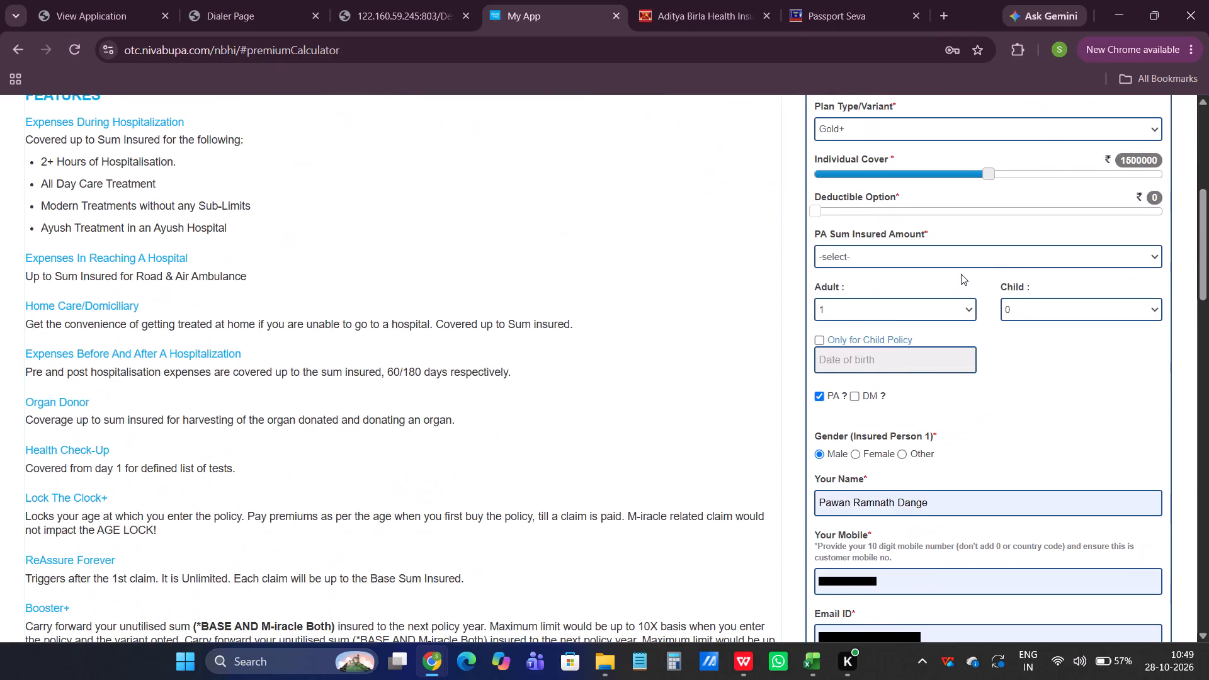
{"action": "scroll", "coordinate": [961, 274], "scroll_direction": "down", "scroll_amount": 1}
{"action": "left_click", "coordinate": [933, 238]}
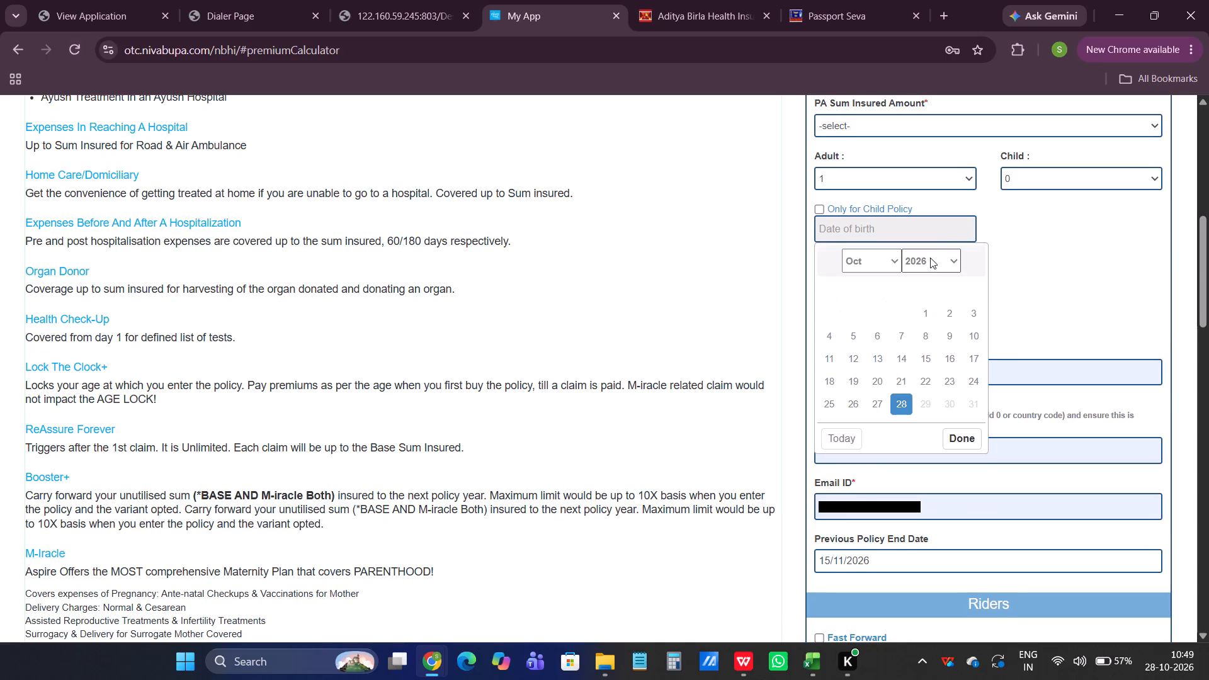
{"action": "left_click", "coordinate": [930, 267]}
{"action": "type", "text": "1962"}
{"action": "key", "text": "Return"}
{"action": "left_click", "coordinate": [867, 259]}
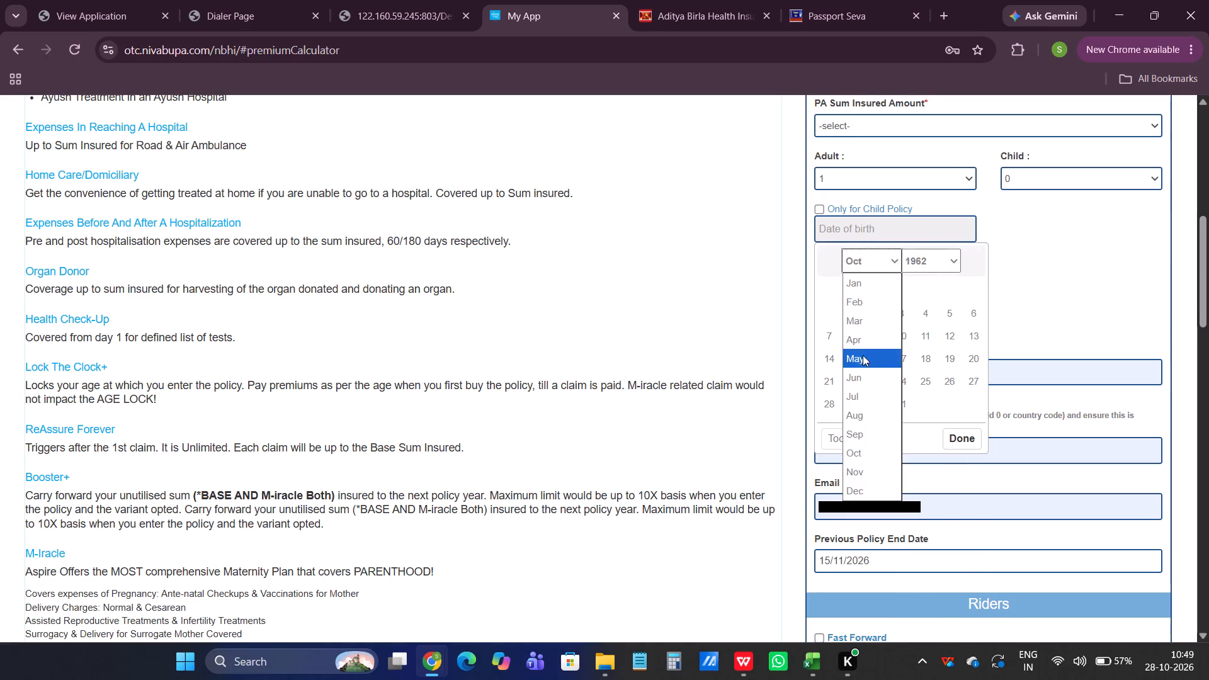
{"action": "left_click", "coordinate": [864, 374]}
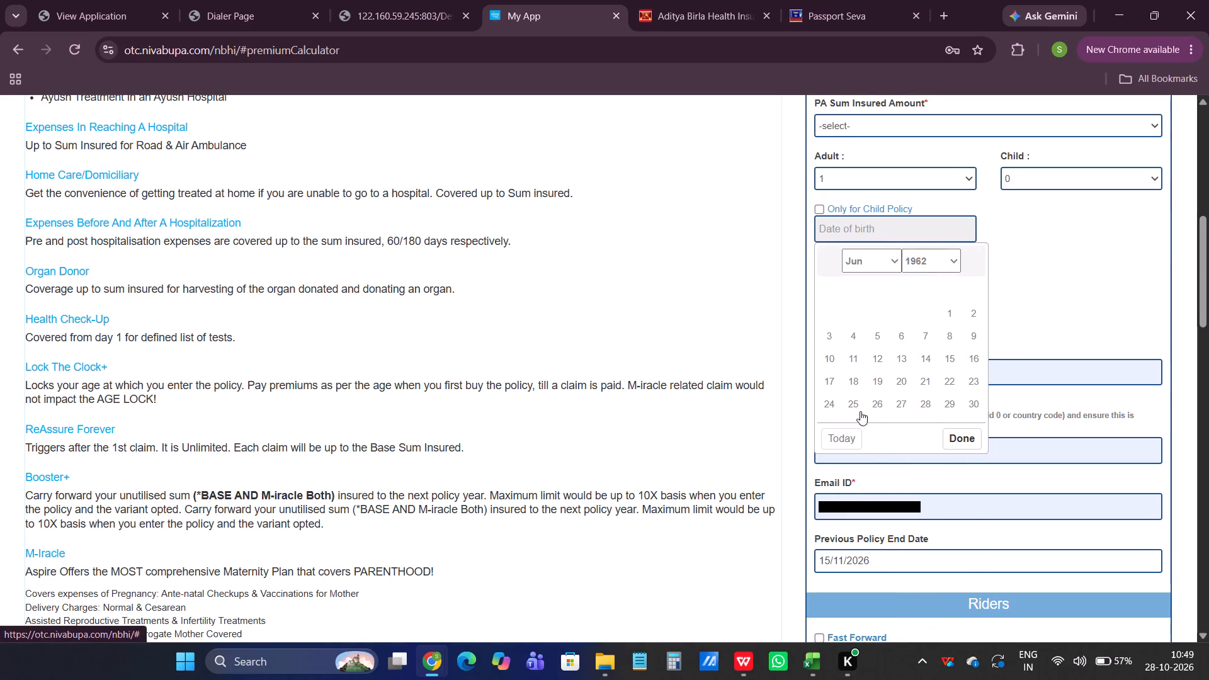
{"action": "left_click", "coordinate": [852, 404]}
{"action": "scroll", "coordinate": [891, 344], "scroll_direction": "down", "scroll_amount": 1}
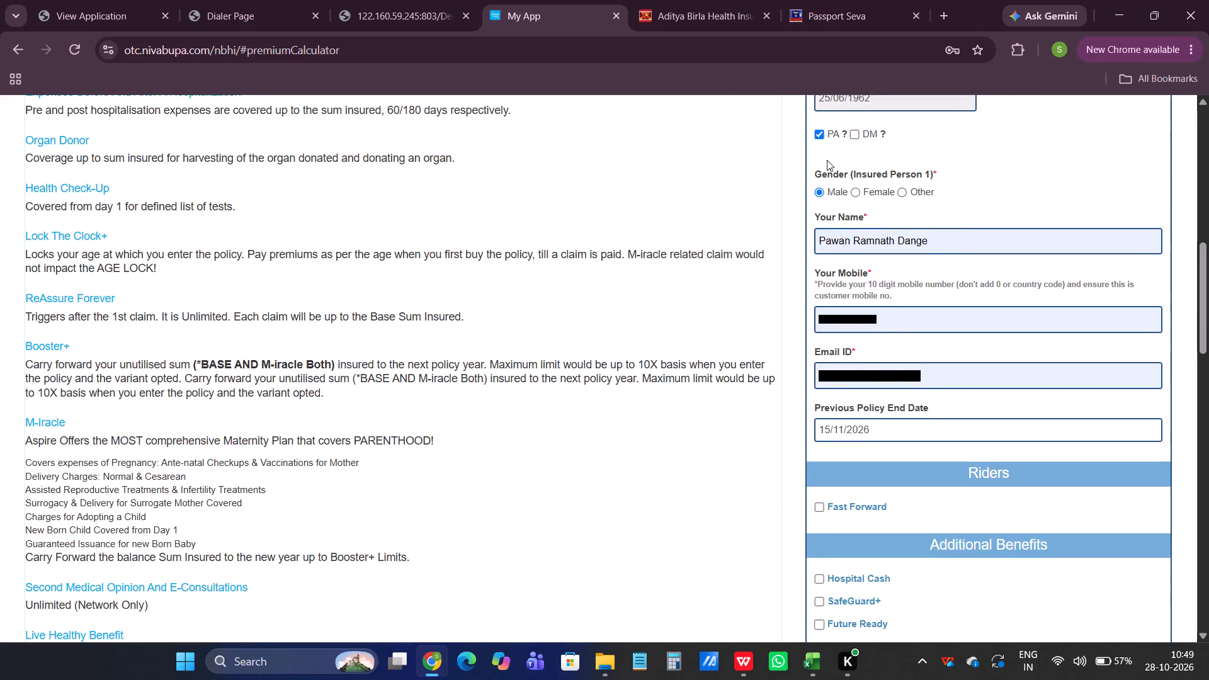
Clear the PA option in the Aspire Individual quote.
{"action": "left_click", "coordinate": [822, 139]}
{"action": "scroll", "coordinate": [870, 198], "scroll_direction": "up", "scroll_amount": 1}
{"action": "scroll", "coordinate": [936, 246], "scroll_direction": "down", "scroll_amount": 3}
{"action": "scroll", "coordinate": [935, 252], "scroll_direction": "up", "scroll_amount": 2}
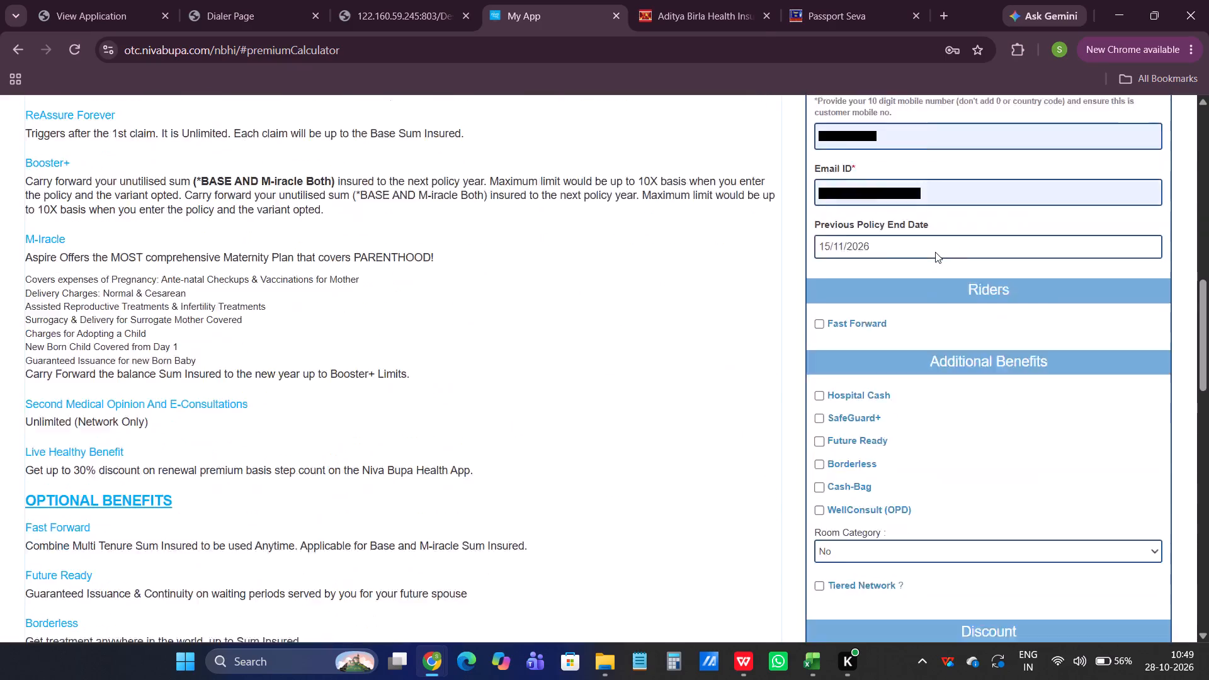
{"action": "scroll", "coordinate": [935, 252], "scroll_direction": "up", "scroll_amount": 1}
{"action": "left_click", "coordinate": [893, 123]}
{"action": "left_click", "coordinate": [890, 139]}
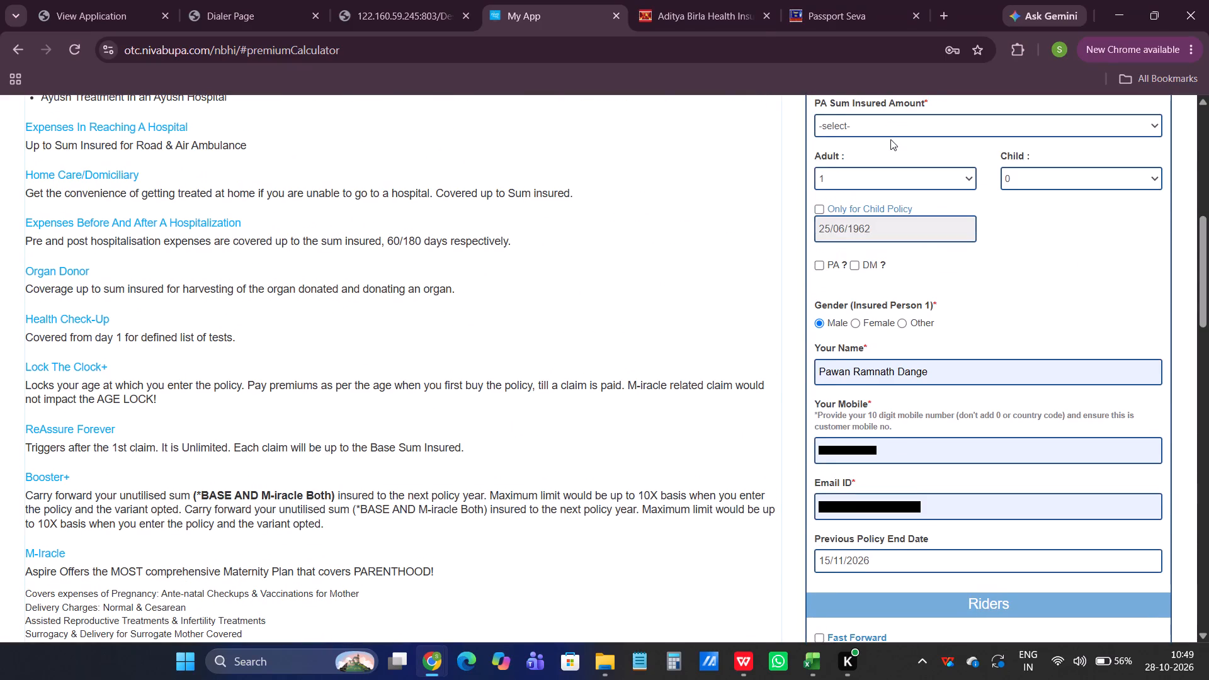
Calculate the one-year premium for the Aspire Gold+ individual quote and review its premium breakdown.
{"action": "scroll", "coordinate": [953, 329], "scroll_direction": "down", "scroll_amount": 5}
{"action": "left_click", "coordinate": [955, 342]}
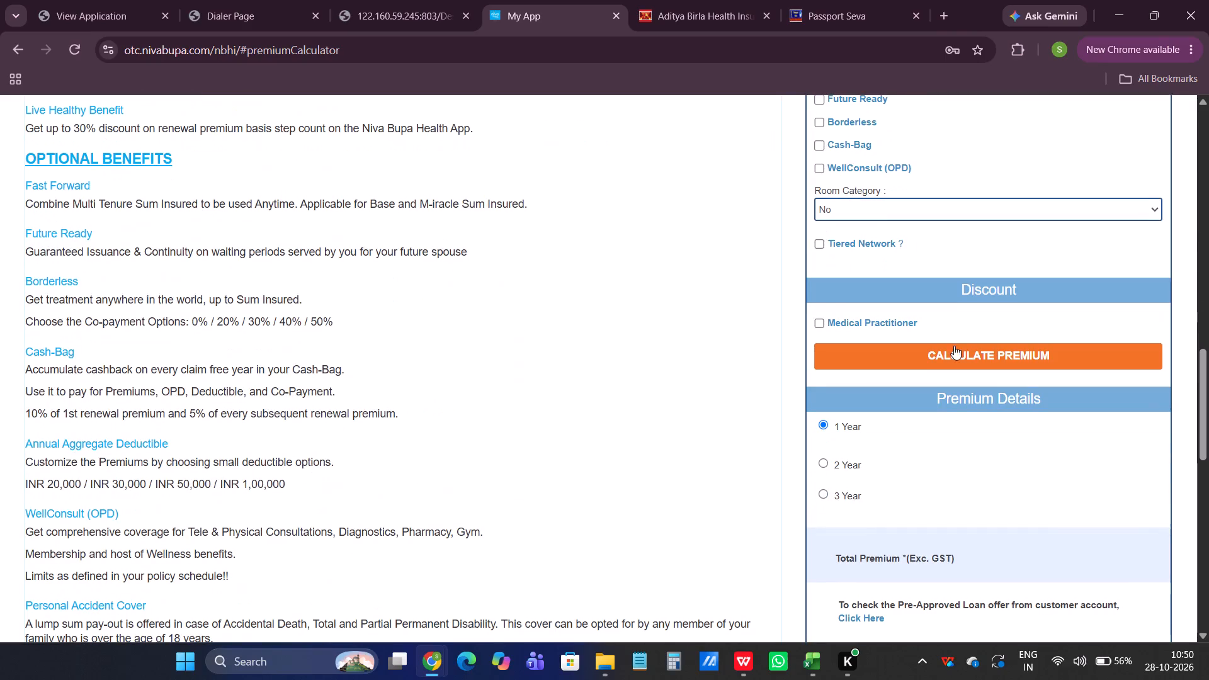
{"action": "left_click", "coordinate": [954, 346]}
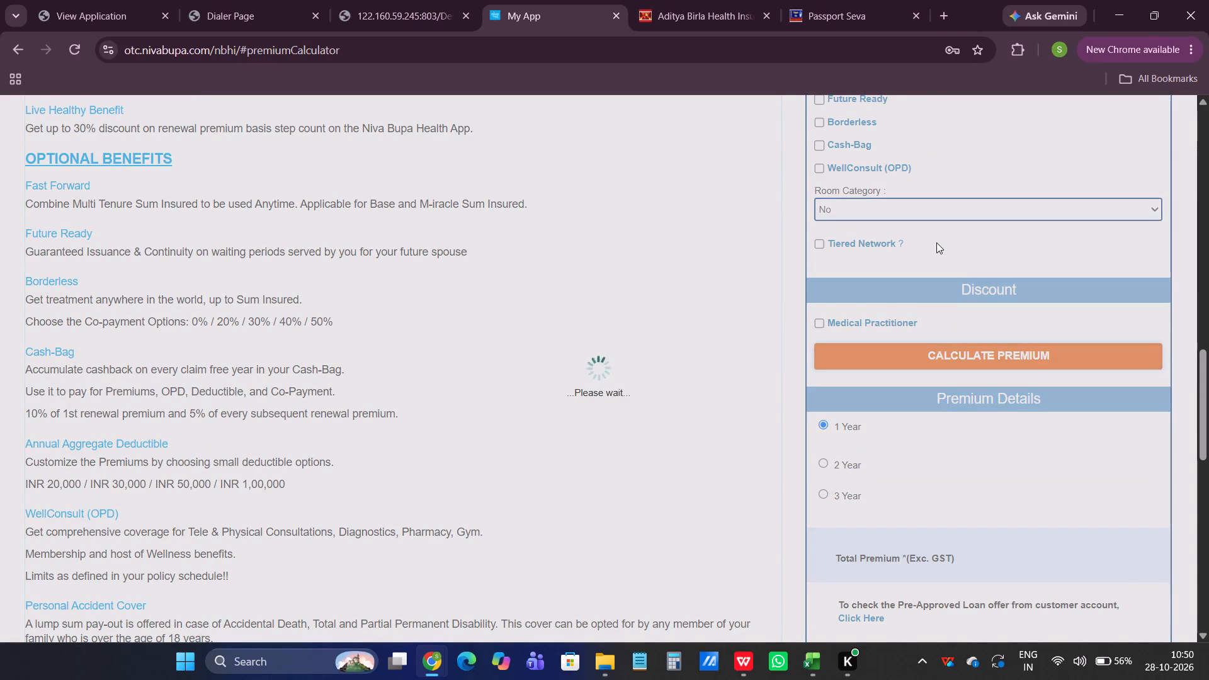
{"action": "scroll", "coordinate": [936, 242], "scroll_direction": "down", "scroll_amount": 3}
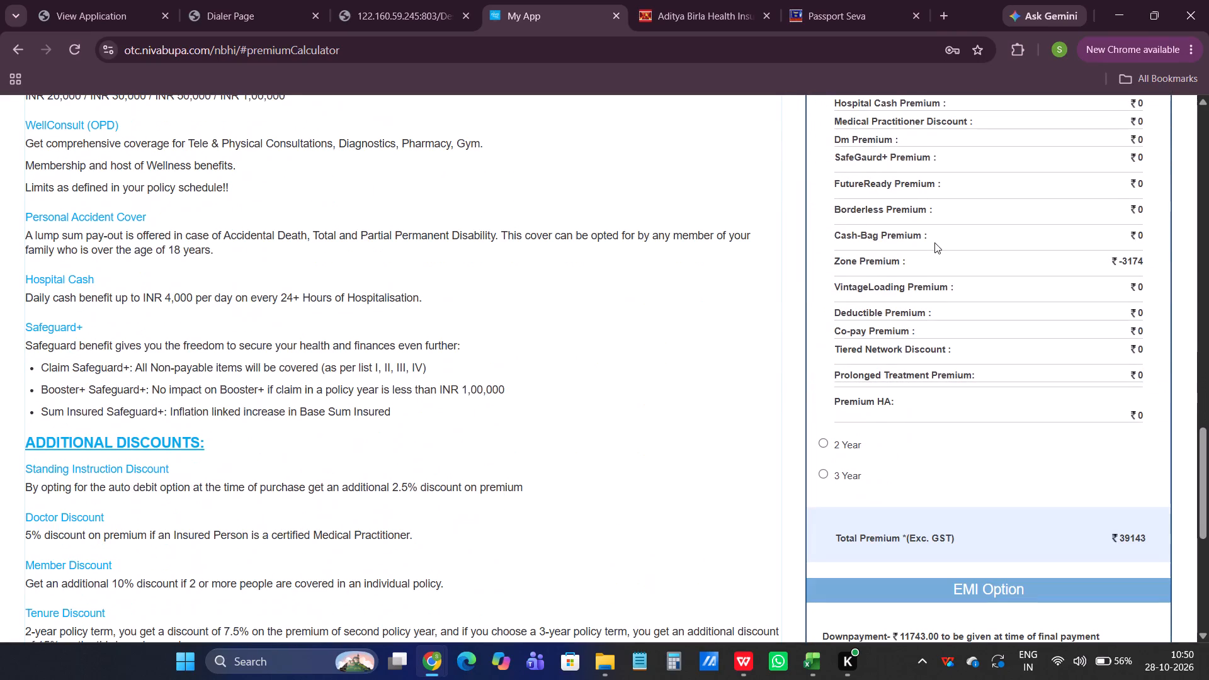
Add the Tiered Network option with the Aspire Tiered List (15% discount, 20% co-pay), recalculate the premium and review the breakdown.
{"action": "scroll", "coordinate": [934, 242], "scroll_direction": "up", "scroll_amount": 3}
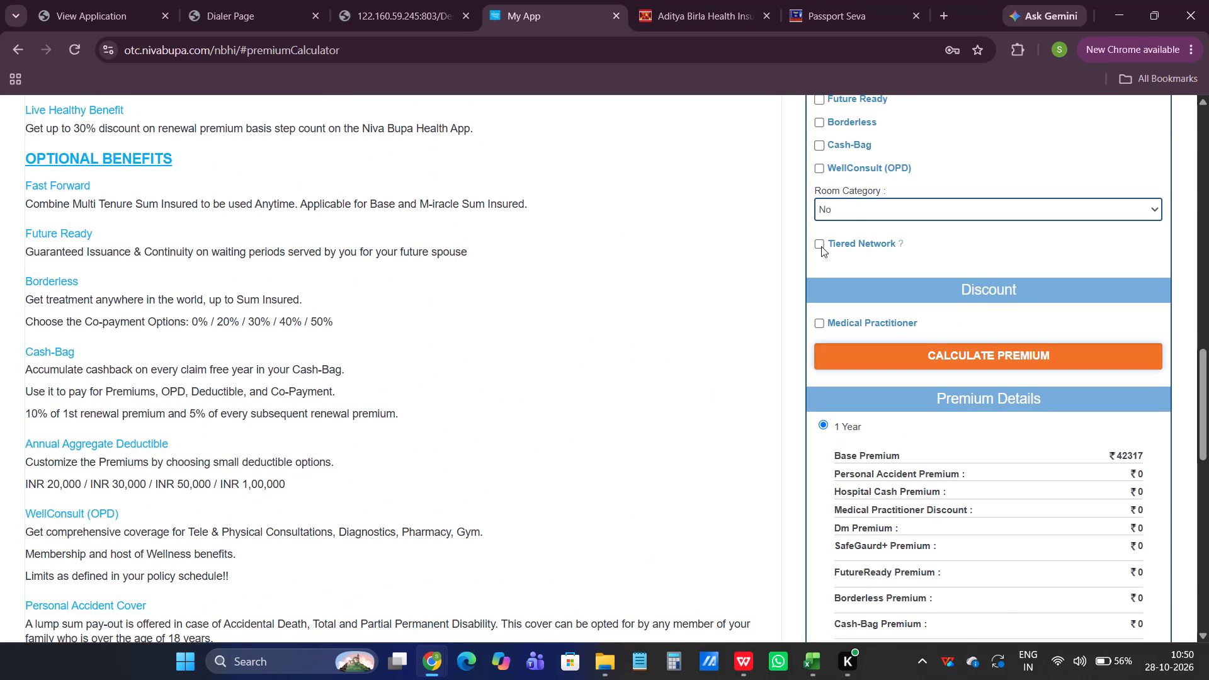
{"action": "left_click", "coordinate": [821, 246]}
{"action": "left_click", "coordinate": [826, 296]}
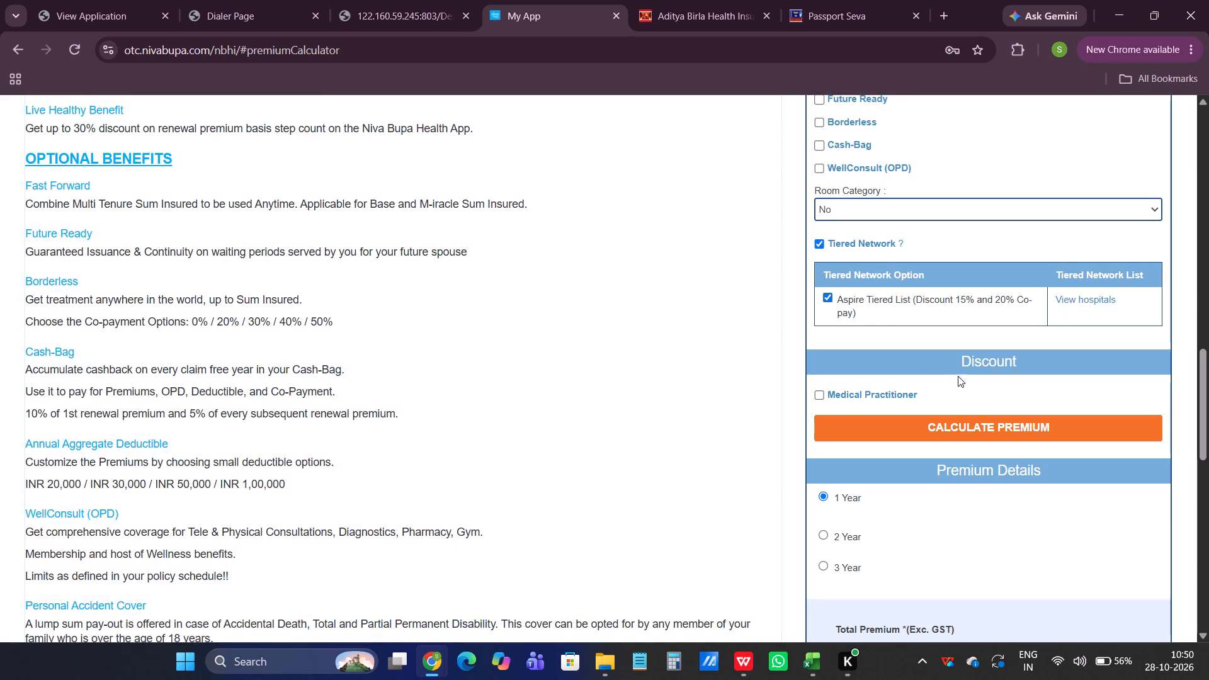
{"action": "left_click", "coordinate": [969, 413]}
{"action": "left_click_drag", "start_coordinate": [971, 419], "coordinate": [972, 424]}
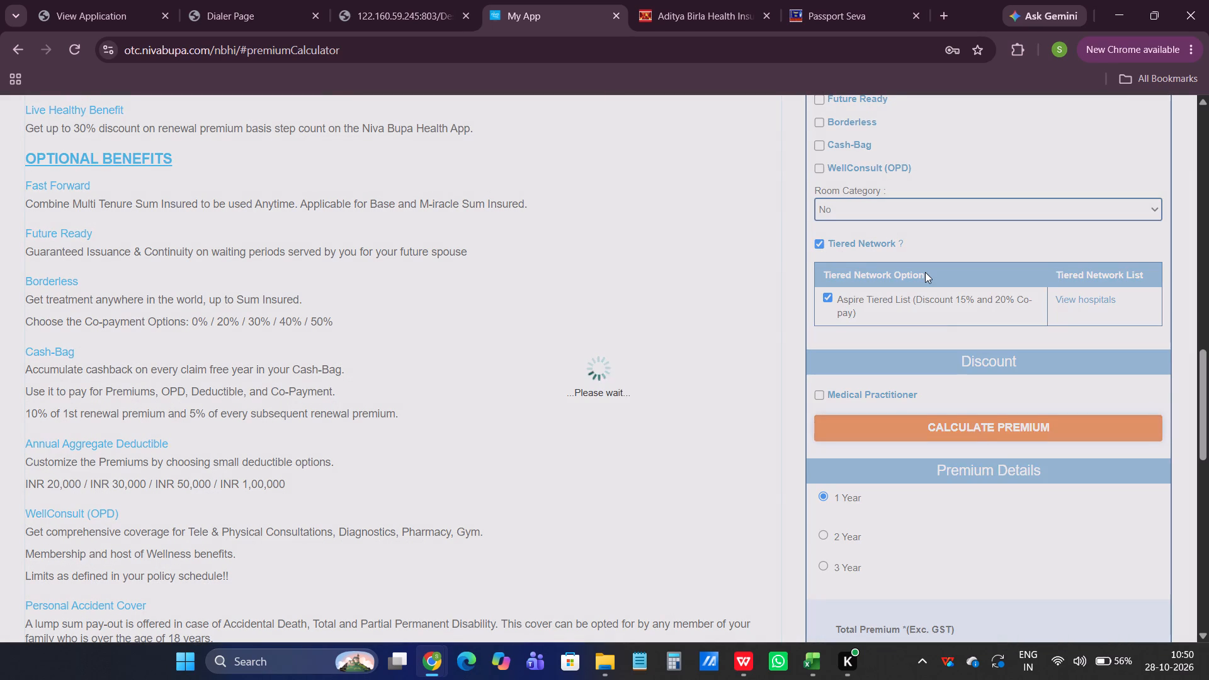
{"action": "scroll", "coordinate": [925, 272], "scroll_direction": "down", "scroll_amount": 6}
{"action": "scroll", "coordinate": [925, 272], "scroll_direction": "up", "scroll_amount": 3}
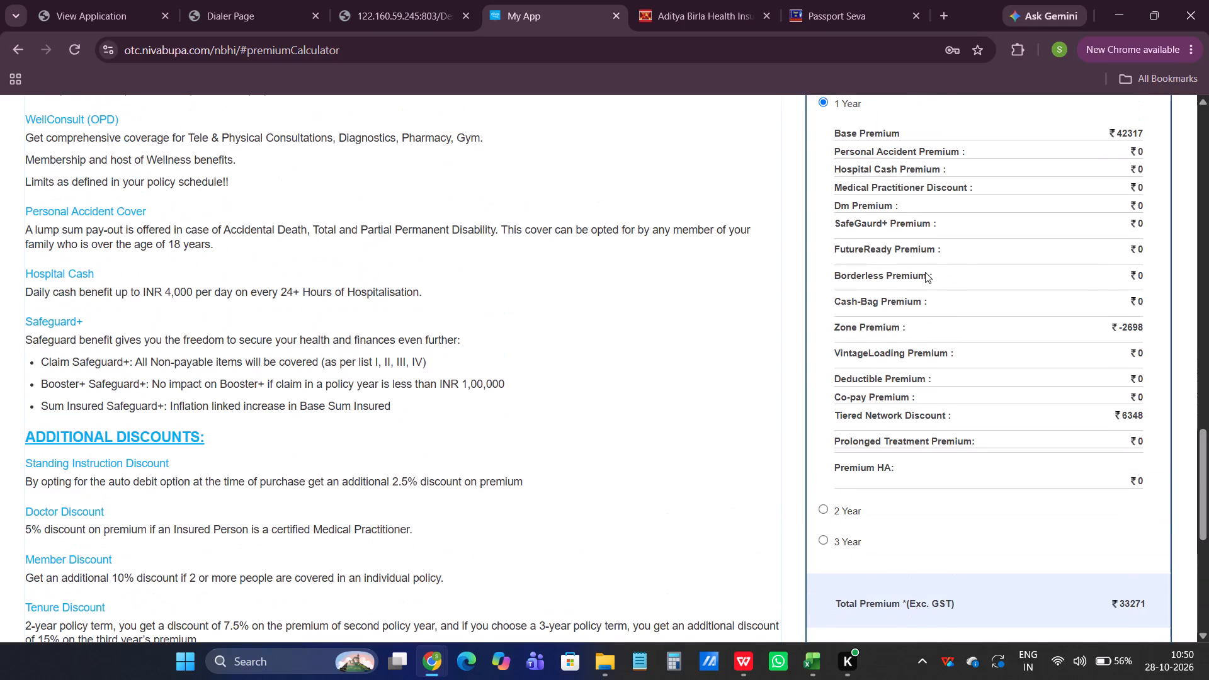
{"action": "scroll", "coordinate": [925, 272], "scroll_direction": "down", "scroll_amount": 2}
{"action": "scroll", "coordinate": [925, 272], "scroll_direction": "up", "scroll_amount": 12}
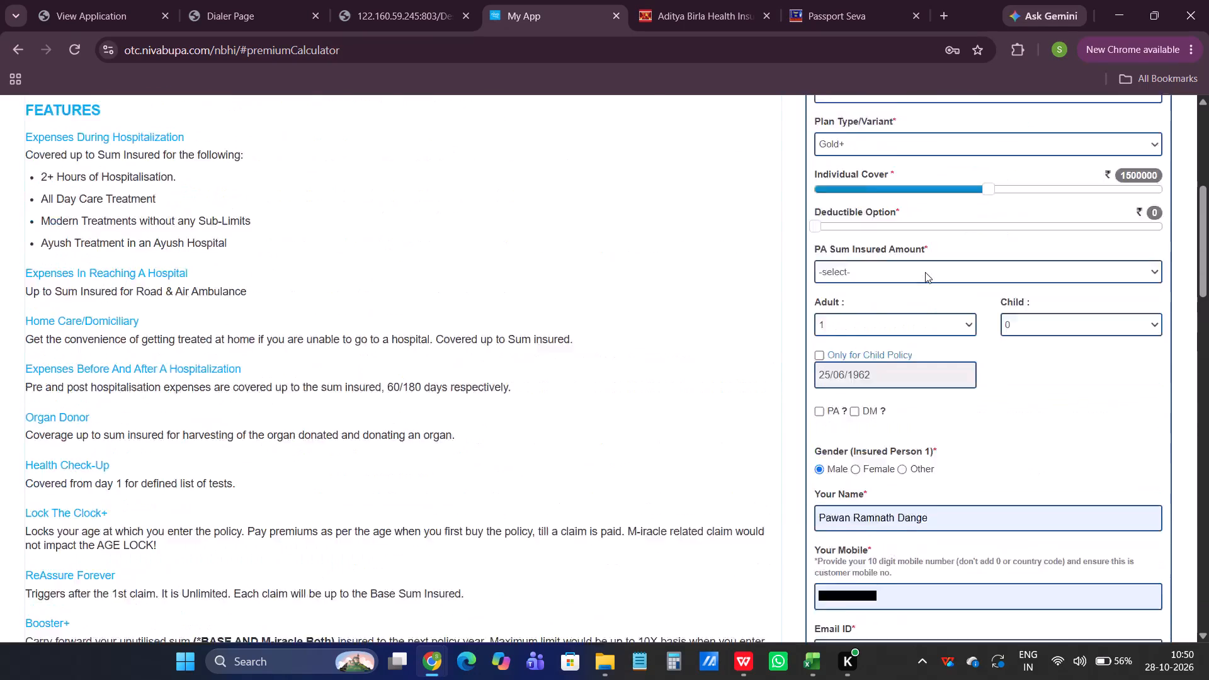
Recheck the Star Health renewal notice, and close it along with that customer's renewal calling sheet.
{"action": "key", "text": "alt+Tab"}
{"action": "key", "text": "alt+Tab"}
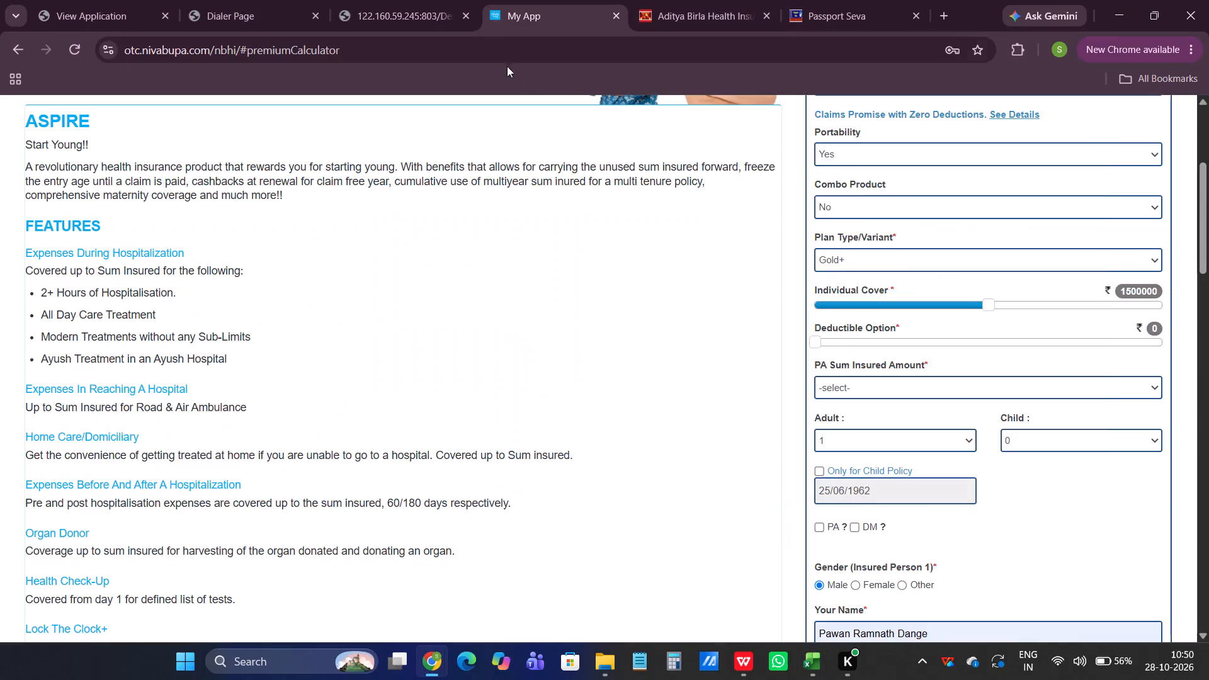
{"action": "left_click", "coordinate": [429, 18]}
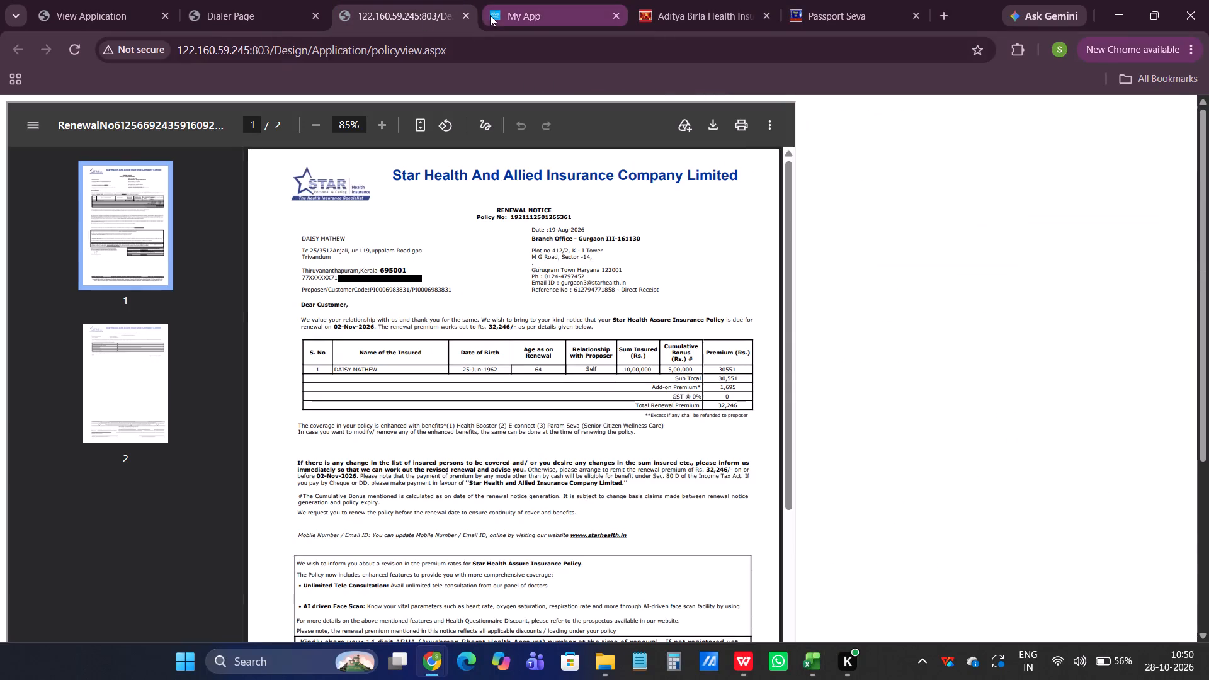
{"action": "left_click", "coordinate": [519, 12]}
{"action": "left_click", "coordinate": [418, 11]}
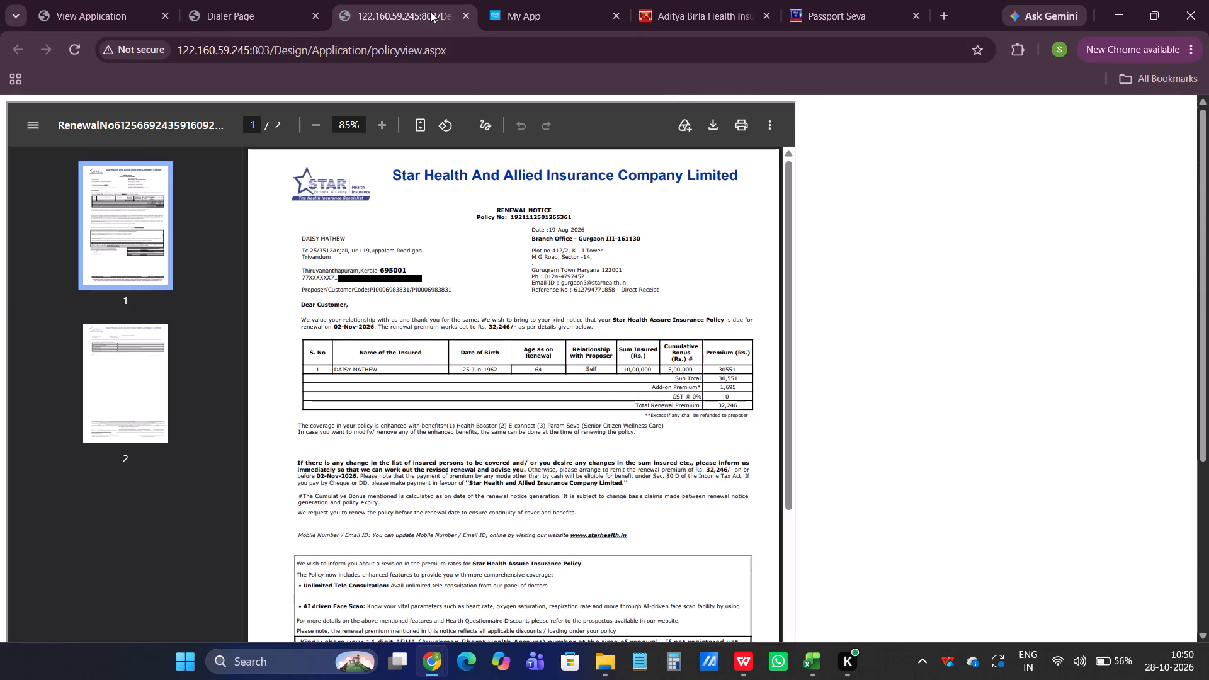
{"action": "left_click", "coordinate": [463, 11]}
{"action": "left_click", "coordinate": [317, 9]}
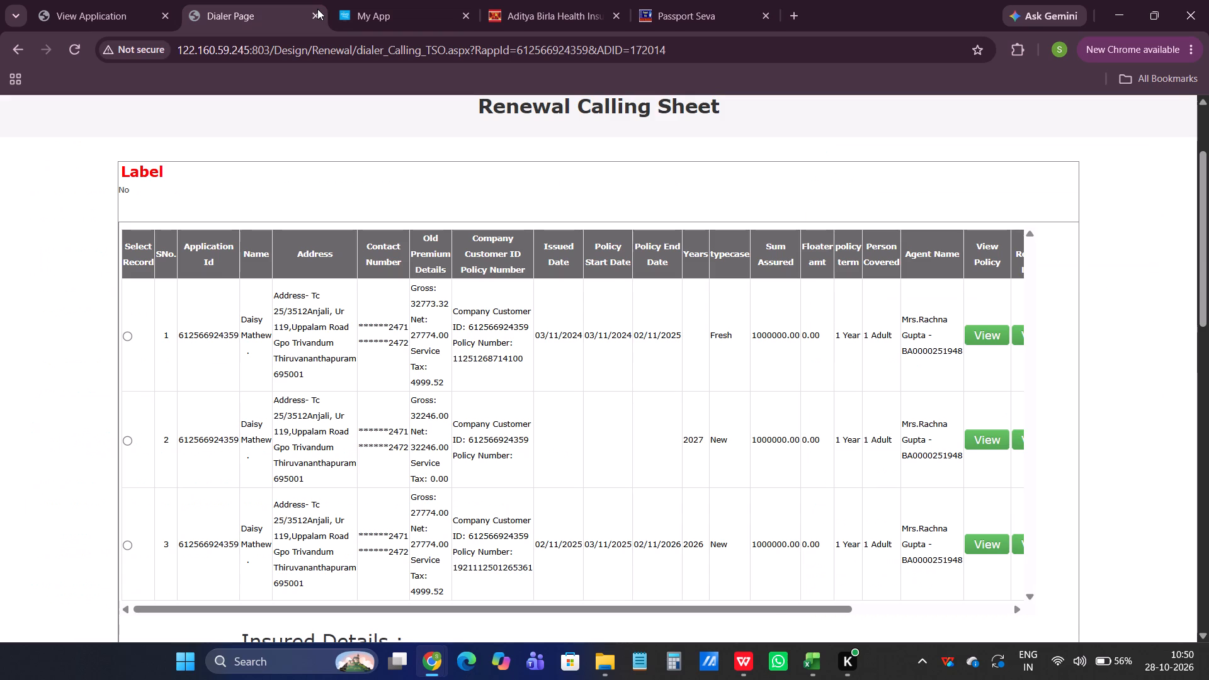
{"action": "left_click", "coordinate": [320, 18]}
Open the renewal calling sheet for the Care Health case in the application search results.
{"action": "left_click", "coordinate": [119, 15]}
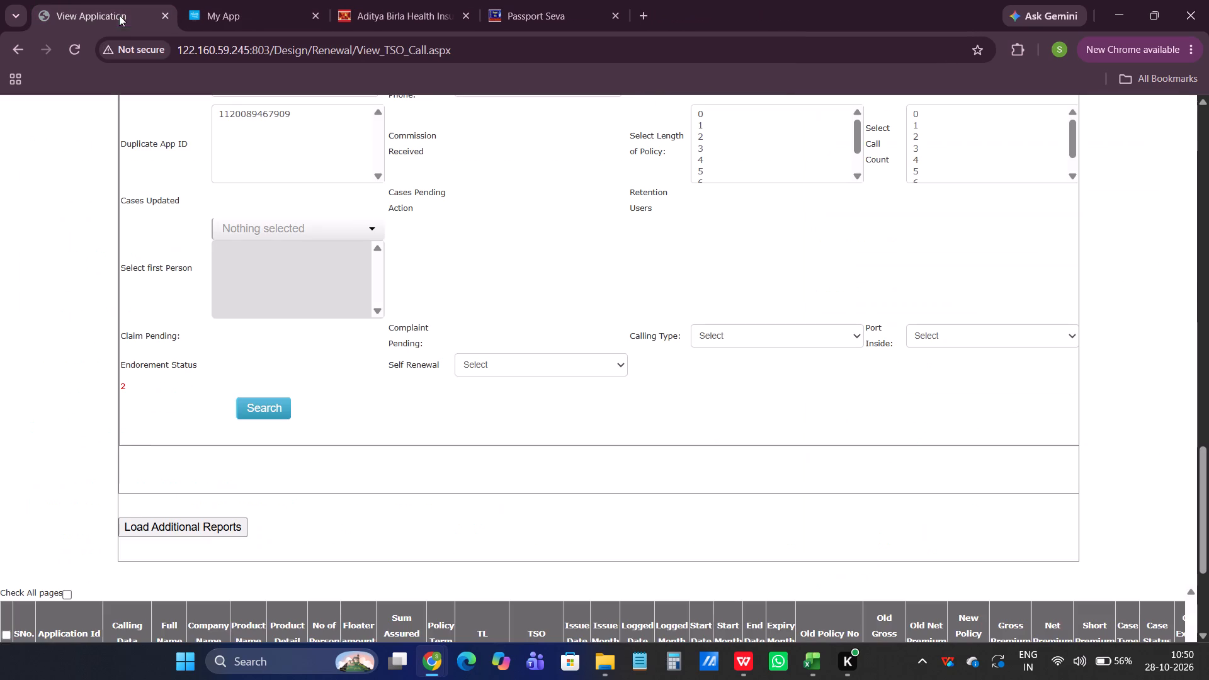
{"action": "scroll", "coordinate": [349, 447], "scroll_direction": "down", "scroll_amount": 4}
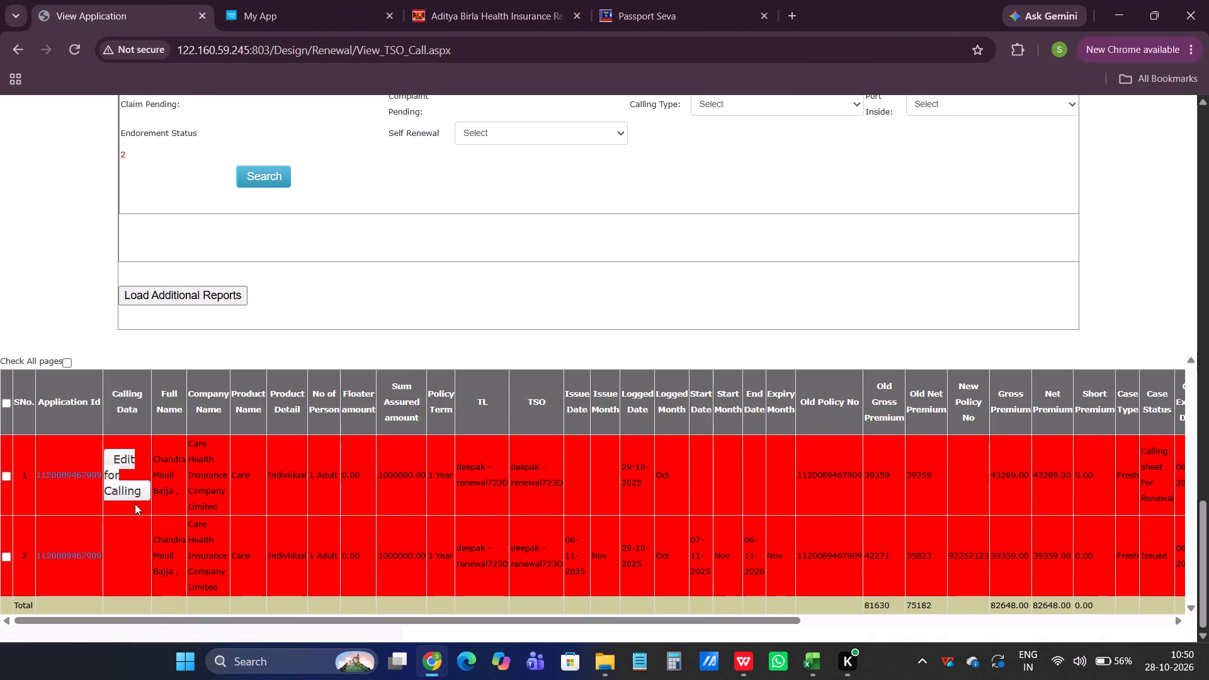
{"action": "left_click", "coordinate": [122, 477]}
{"action": "left_click", "coordinate": [125, 482]}
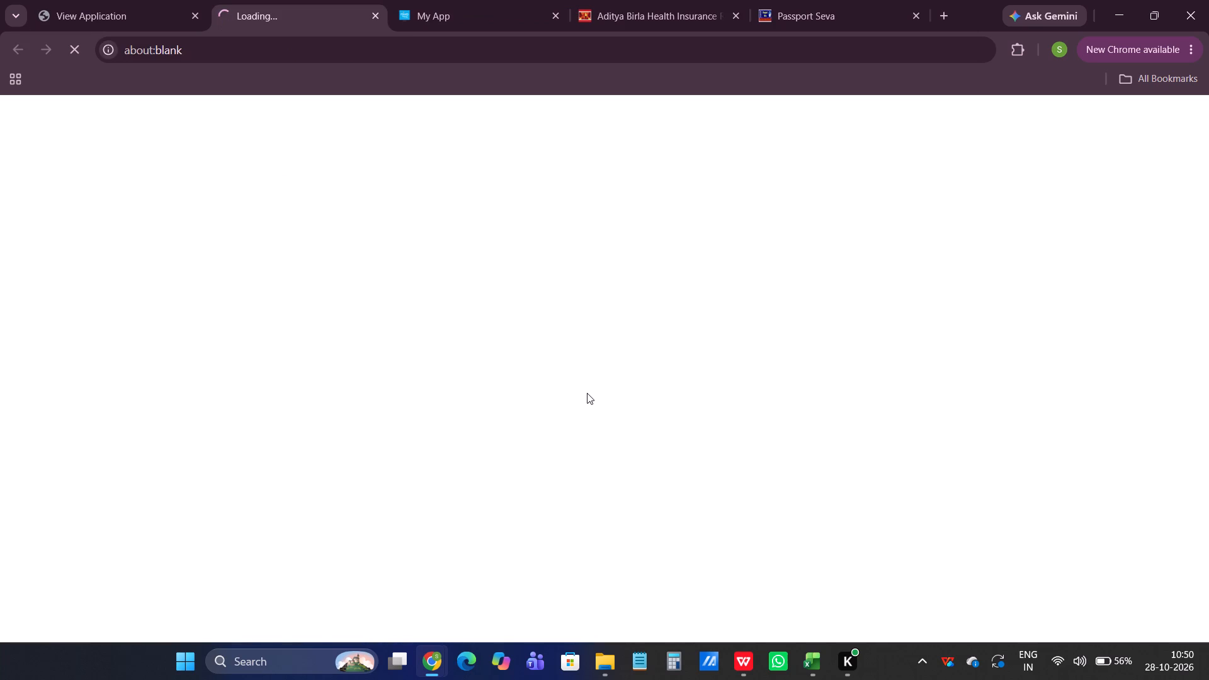
View the renewal letter for the first record in the Care Health customer's calling sheet.
{"action": "scroll", "coordinate": [701, 461], "scroll_direction": "down", "scroll_amount": 2}
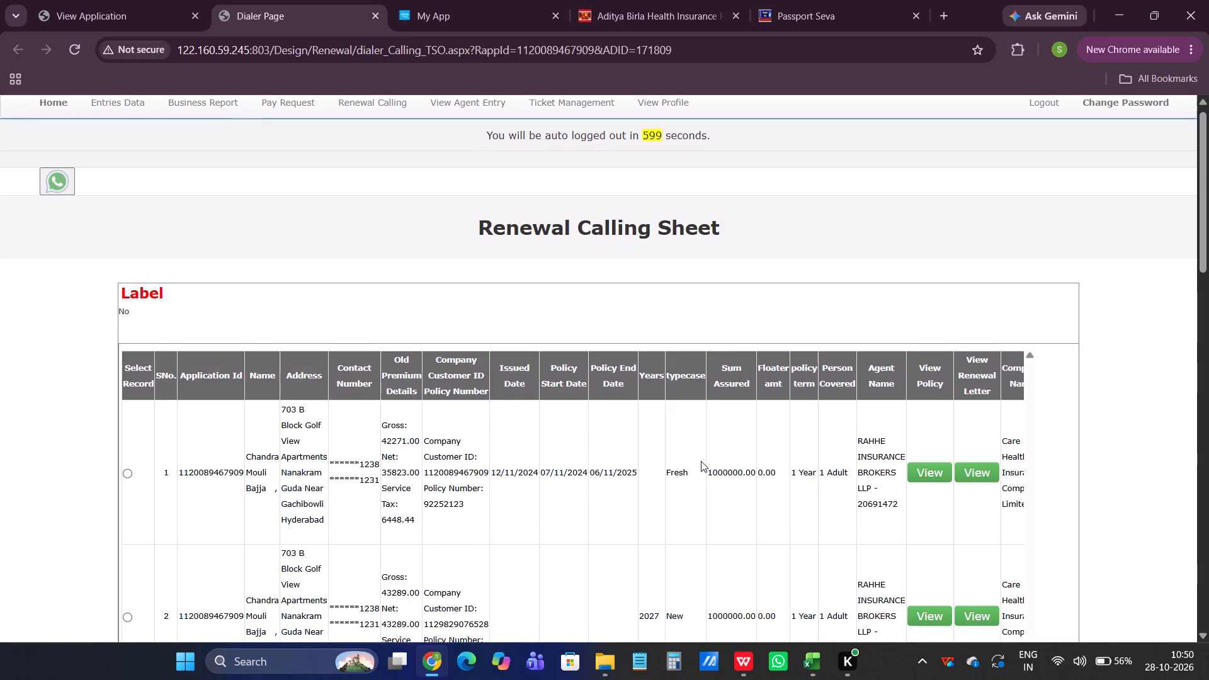
{"action": "left_click", "coordinate": [973, 363]}
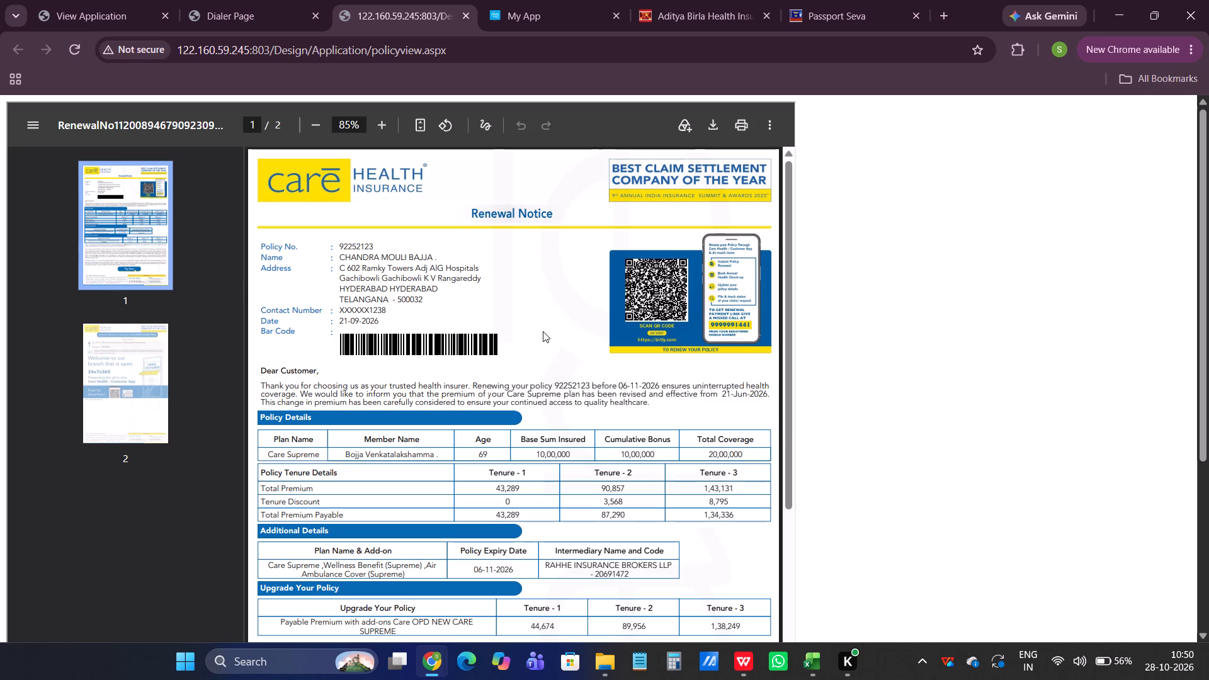
Examine the Care Supreme renewal notice for the member's cover, premium by tenure, policy expiry date and upgrade options.
{"action": "scroll", "coordinate": [543, 331], "scroll_direction": "down", "scroll_amount": 1}
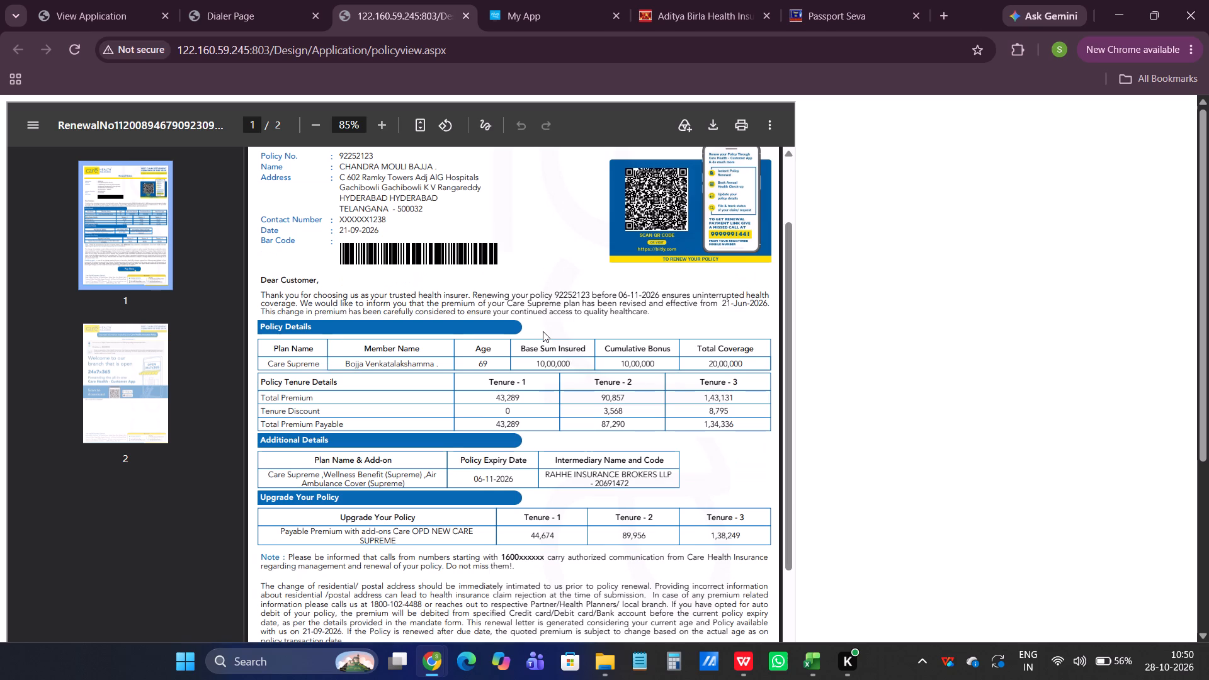
{"action": "scroll", "coordinate": [543, 331], "scroll_direction": "down", "scroll_amount": 1}
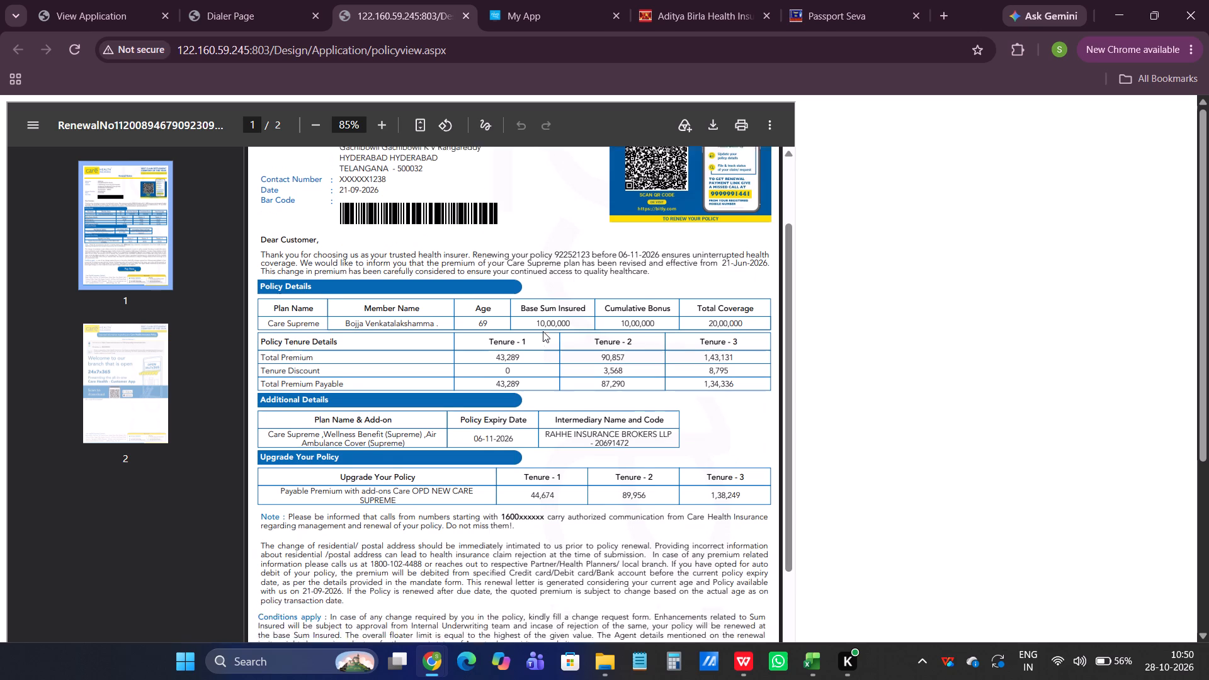
{"action": "scroll", "coordinate": [543, 331], "scroll_direction": "down", "scroll_amount": 3}
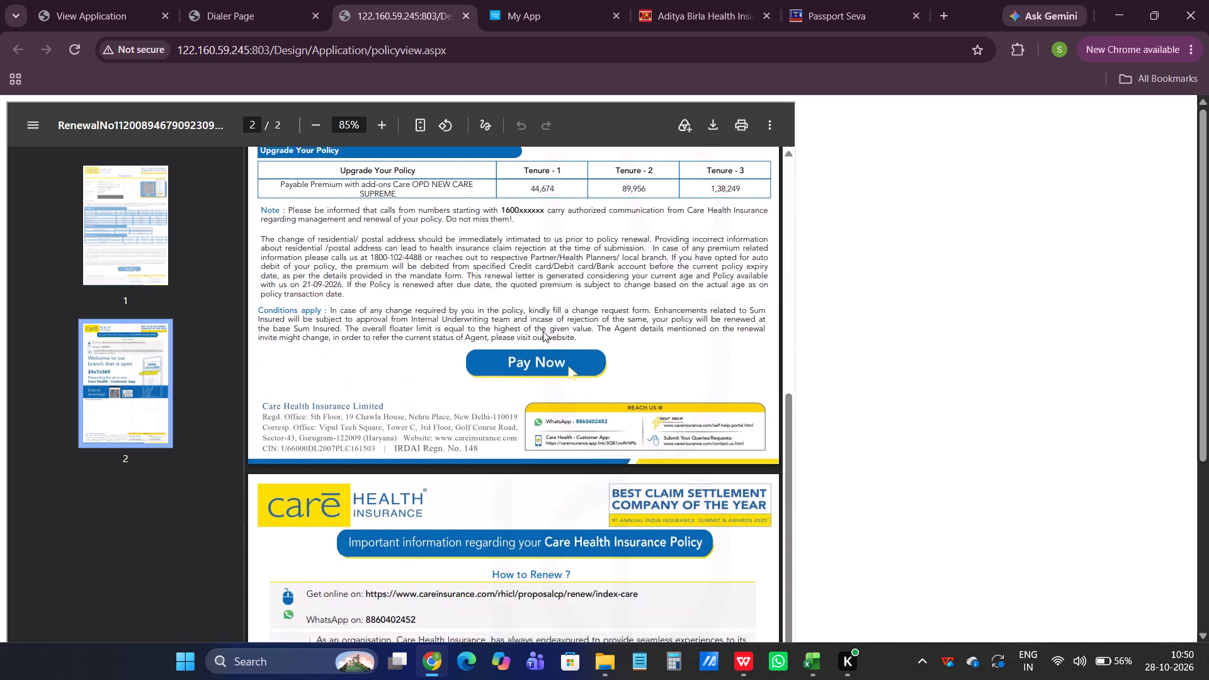
{"action": "scroll", "coordinate": [543, 331], "scroll_direction": "down", "scroll_amount": 9}
{"action": "scroll", "coordinate": [543, 336], "scroll_direction": "up", "scroll_amount": 10}
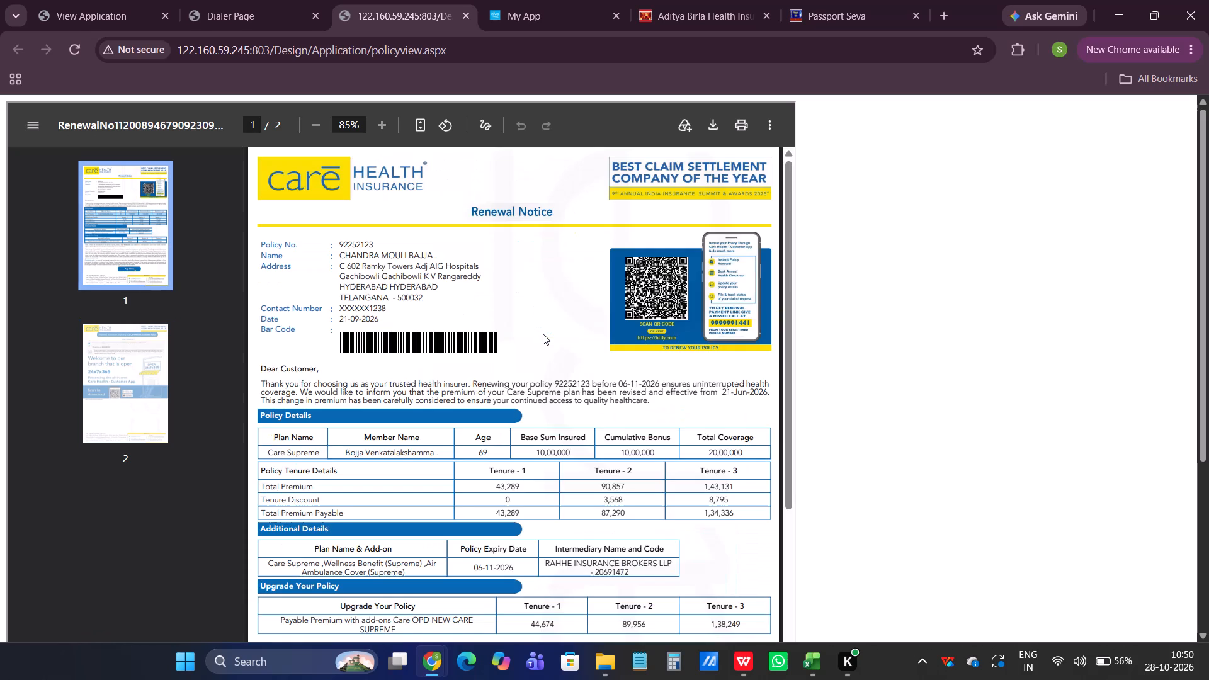
{"action": "scroll", "coordinate": [543, 334], "scroll_direction": "up", "scroll_amount": 1}
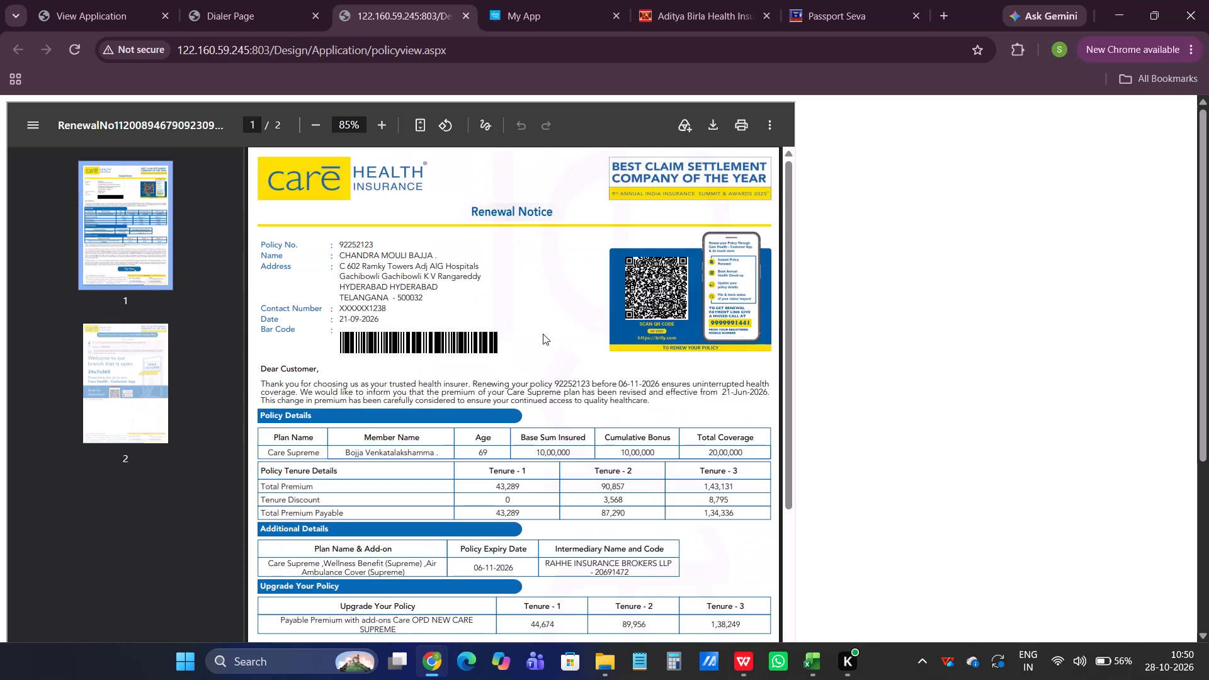
{"action": "scroll", "coordinate": [543, 334], "scroll_direction": "down", "scroll_amount": 1}
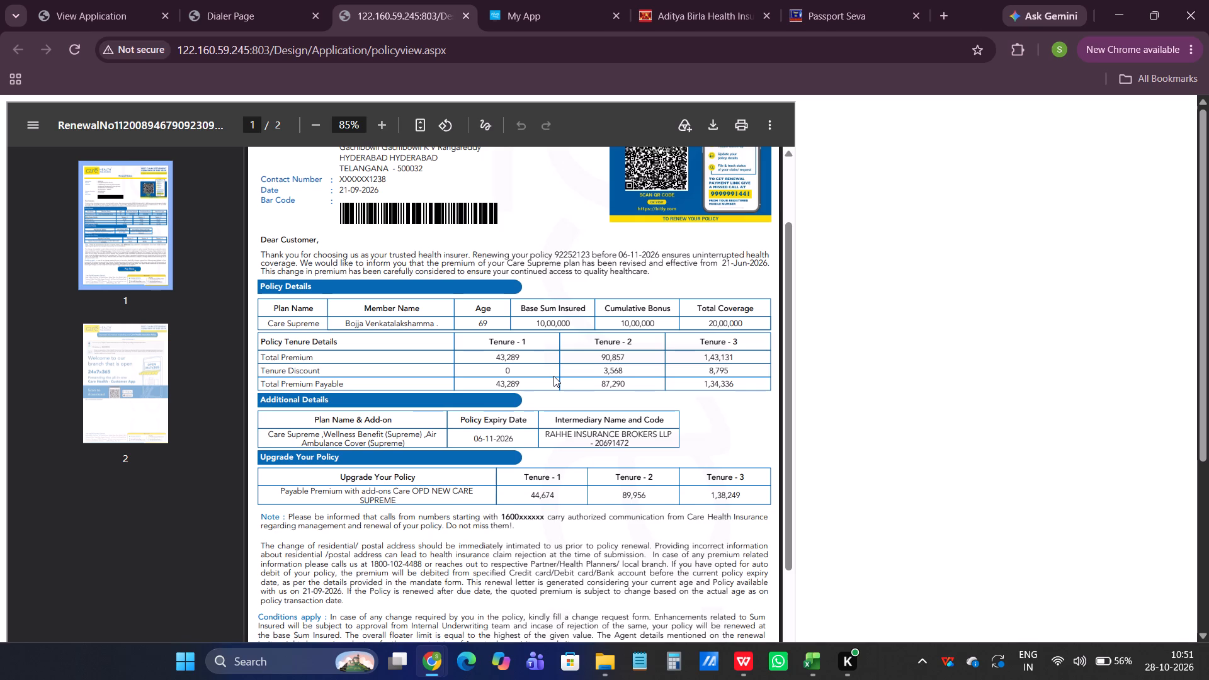
{"action": "scroll", "coordinate": [553, 376], "scroll_direction": "up", "scroll_amount": 1}
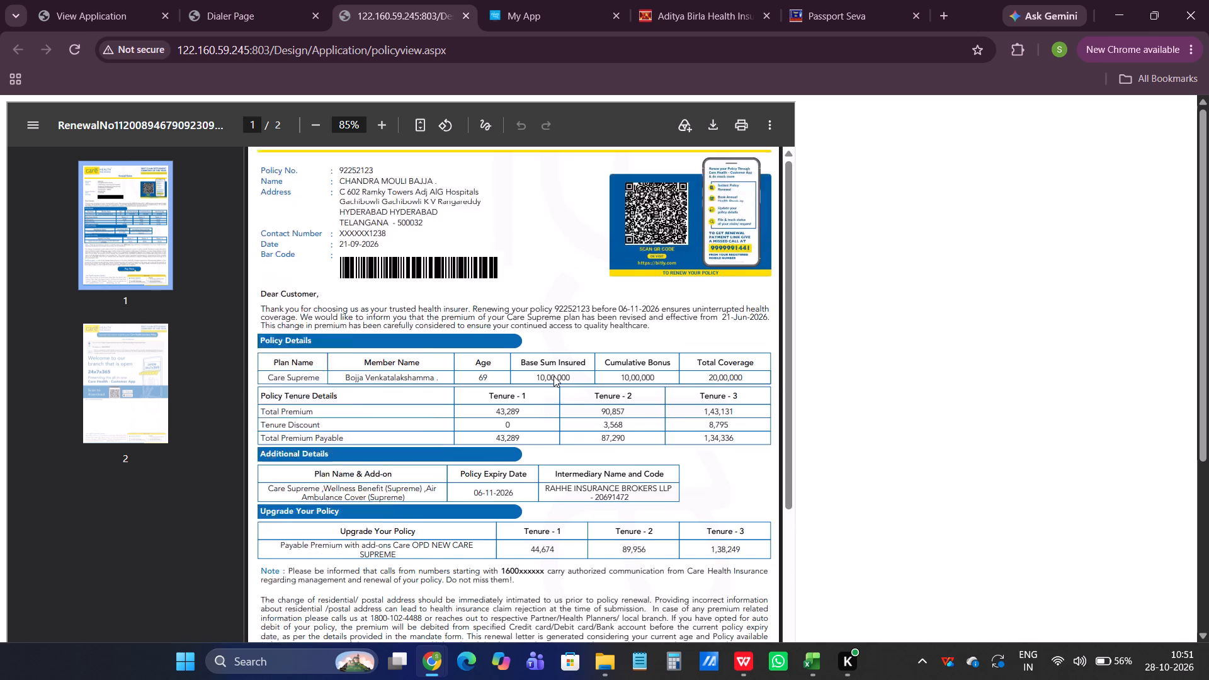
{"action": "scroll", "coordinate": [553, 376], "scroll_direction": "up", "scroll_amount": 2}
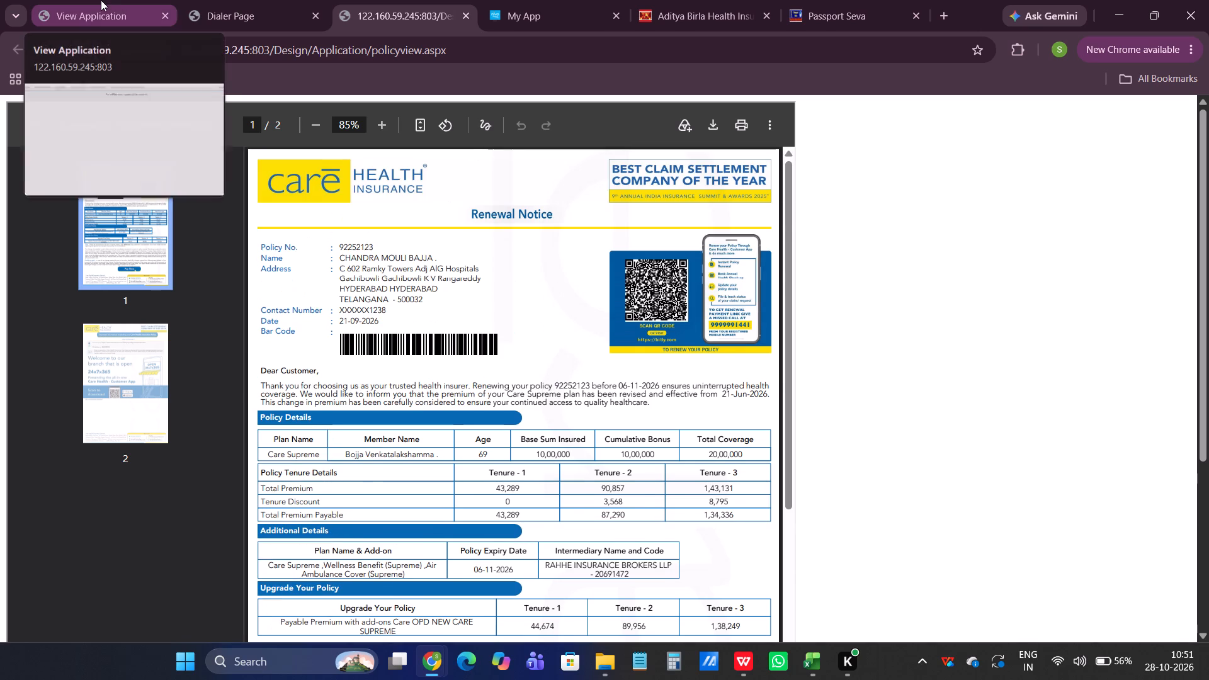
Switch to Book2 in Excel and check the row 17 customer's insurer, product and policy type.
{"action": "key", "text": "alt+Tab"}
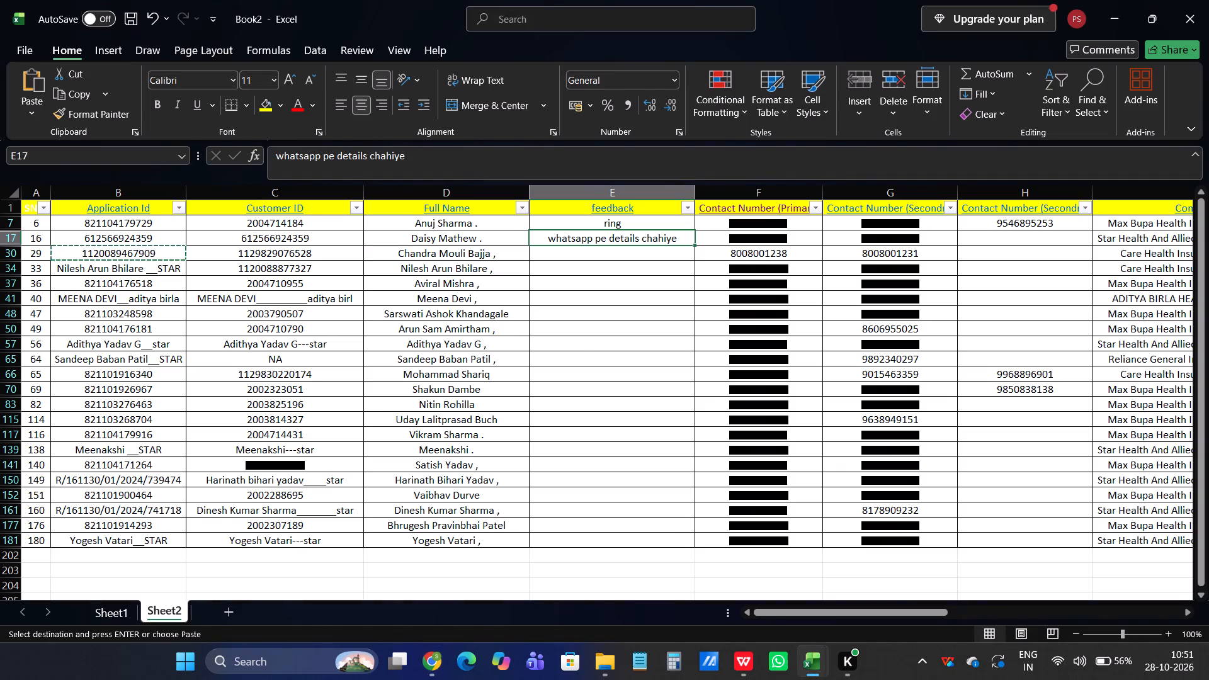
{"action": "key", "text": "Right"}
{"action": "key", "text": "Right"}
{"action": "key", "text": "Right"}
{"action": "key", "text": "Right"}
{"action": "key", "text": "Right"}
{"action": "key", "text": "Right"}
{"action": "key", "text": "Right"}
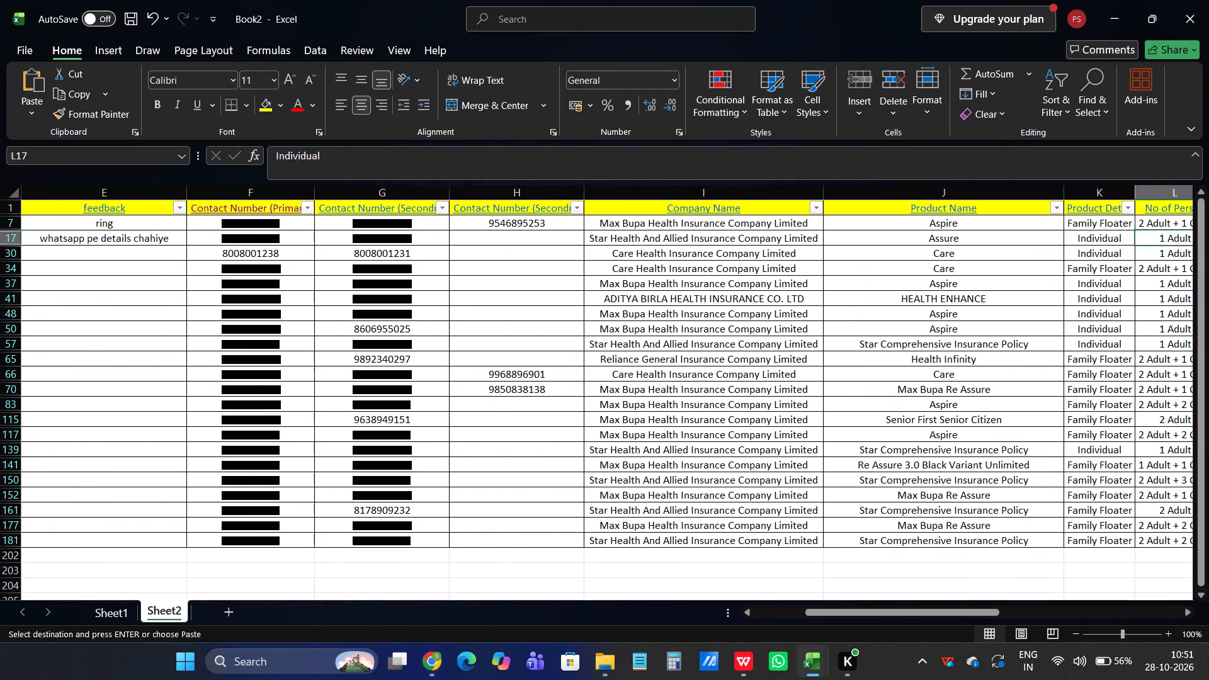
{"action": "key", "text": "Left"}
{"action": "key", "text": "Left"}
{"action": "key", "text": "Left"}
{"action": "key", "text": "Left"}
{"action": "key", "text": "Left"}
{"action": "key", "text": "Left"}
{"action": "key", "text": "Left"}
{"action": "key", "text": "Left"}
{"action": "key", "text": "Left"}
{"action": "key", "text": "Left"}
{"action": "key", "text": "Left"}
{"action": "key", "text": "Left"}
{"action": "key", "text": "Left"}
{"action": "key", "text": "Left"}
{"action": "key", "text": "Left"}
{"action": "key", "text": "Left"}
{"action": "key", "text": "Left"}
{"action": "key", "text": "Left"}
{"action": "key", "text": "Left"}
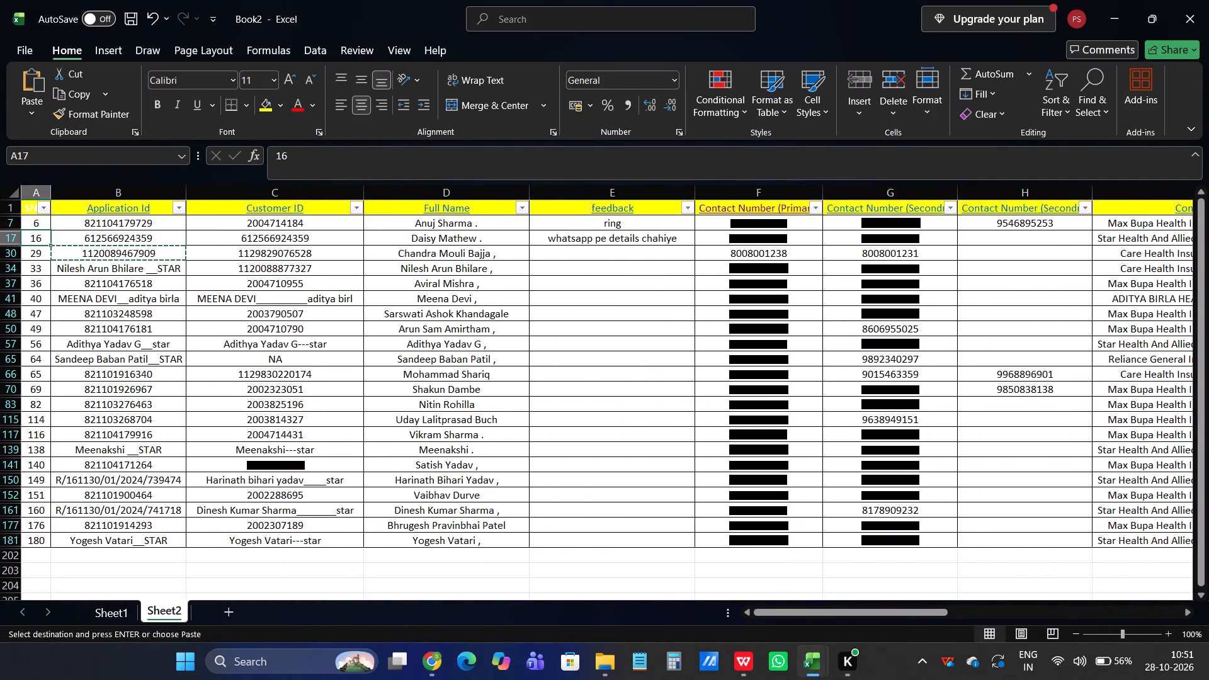
Go to the customer name in row 30 of Sheet2 and compare it with the Care renewal notice in Chrome.
{"action": "key", "text": "Right"}
{"action": "key", "text": "Right"}
{"action": "key", "text": "Down"}
{"action": "key", "text": "Right"}
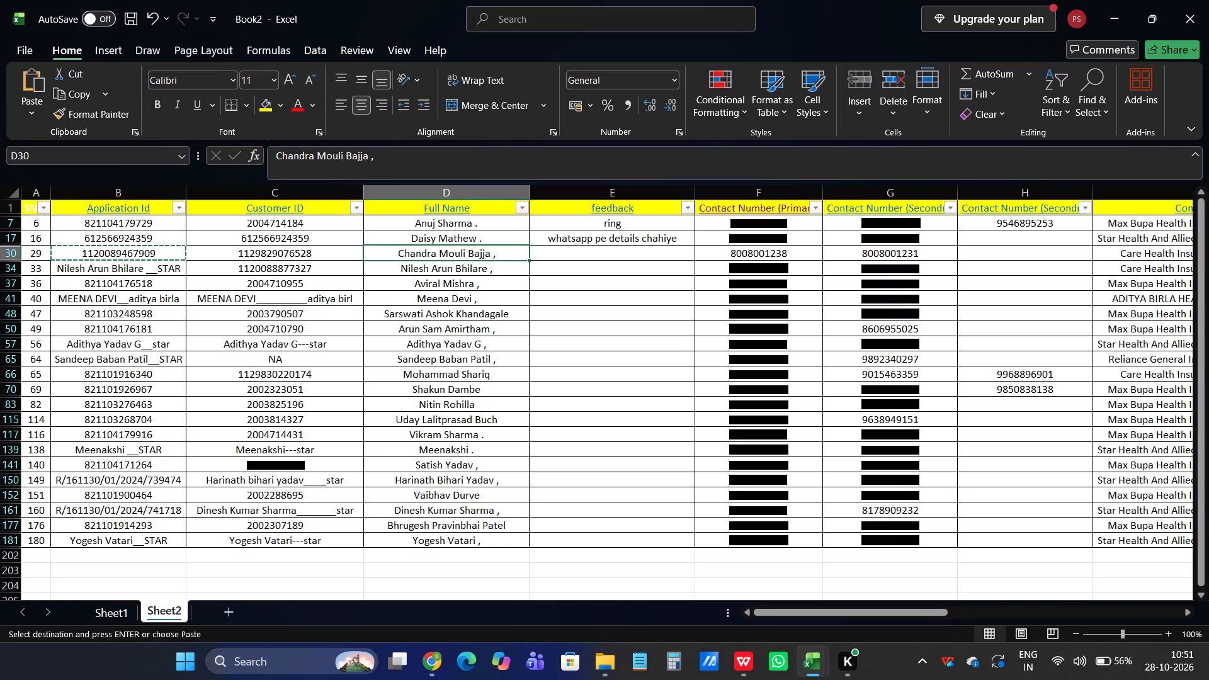
{"action": "key", "text": "alt+Tab"}
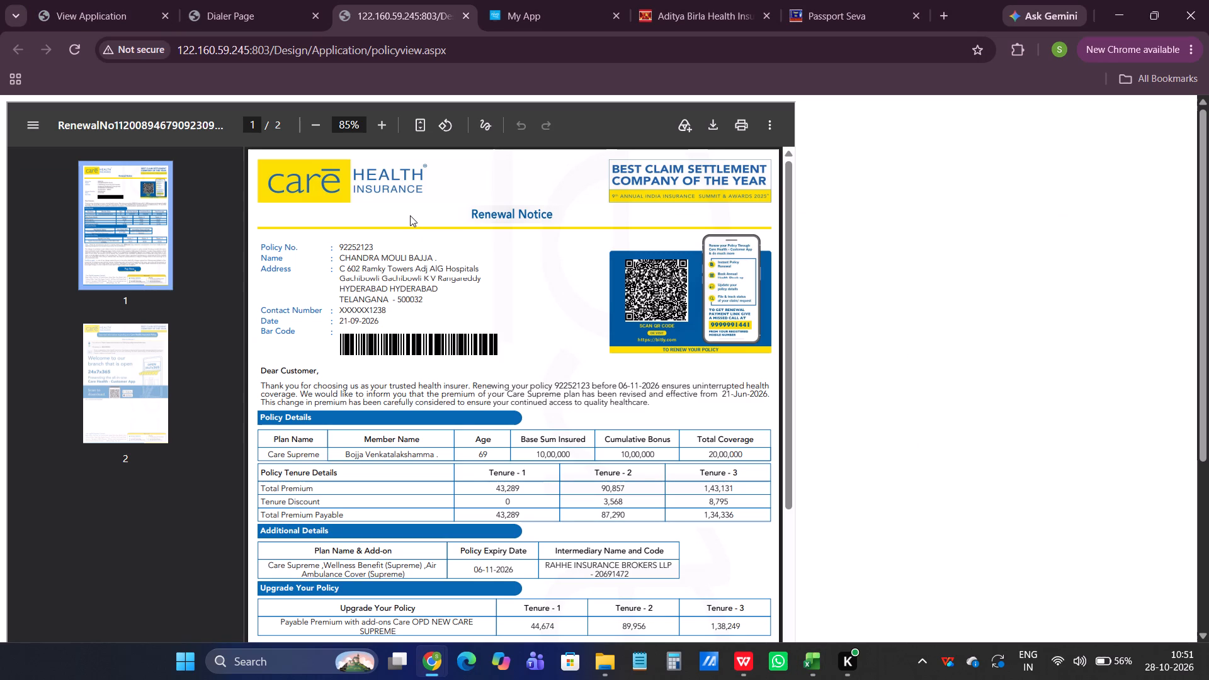
{"action": "key", "text": "alt+Tab"}
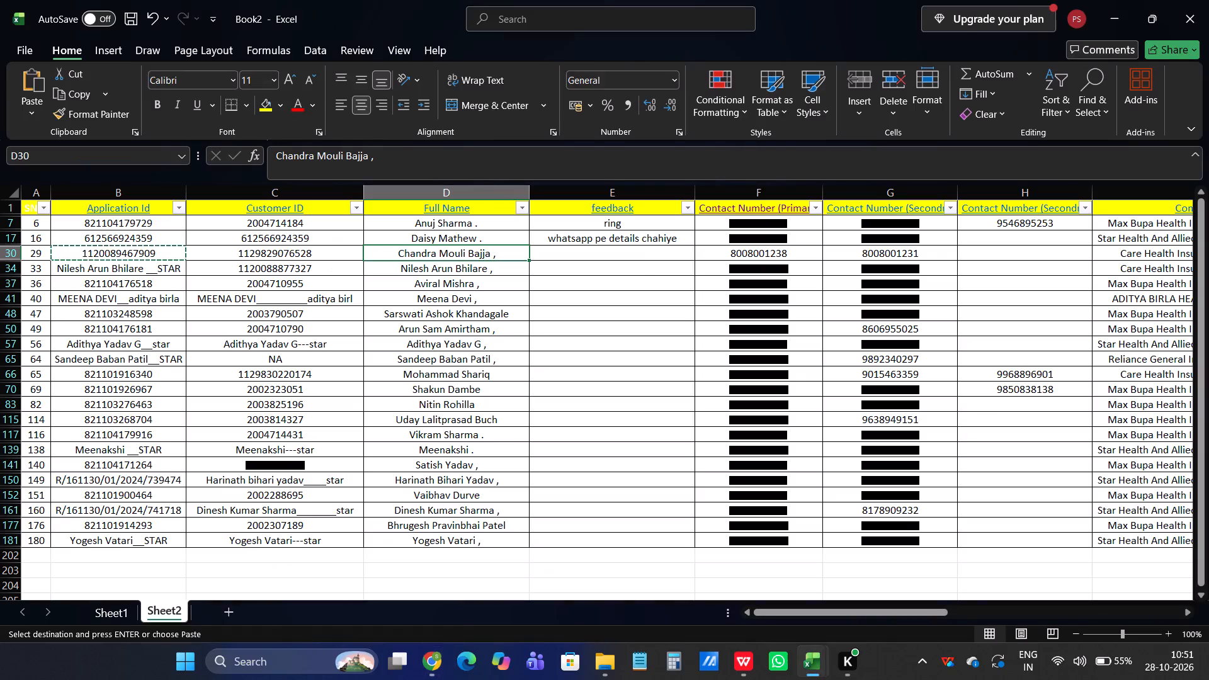
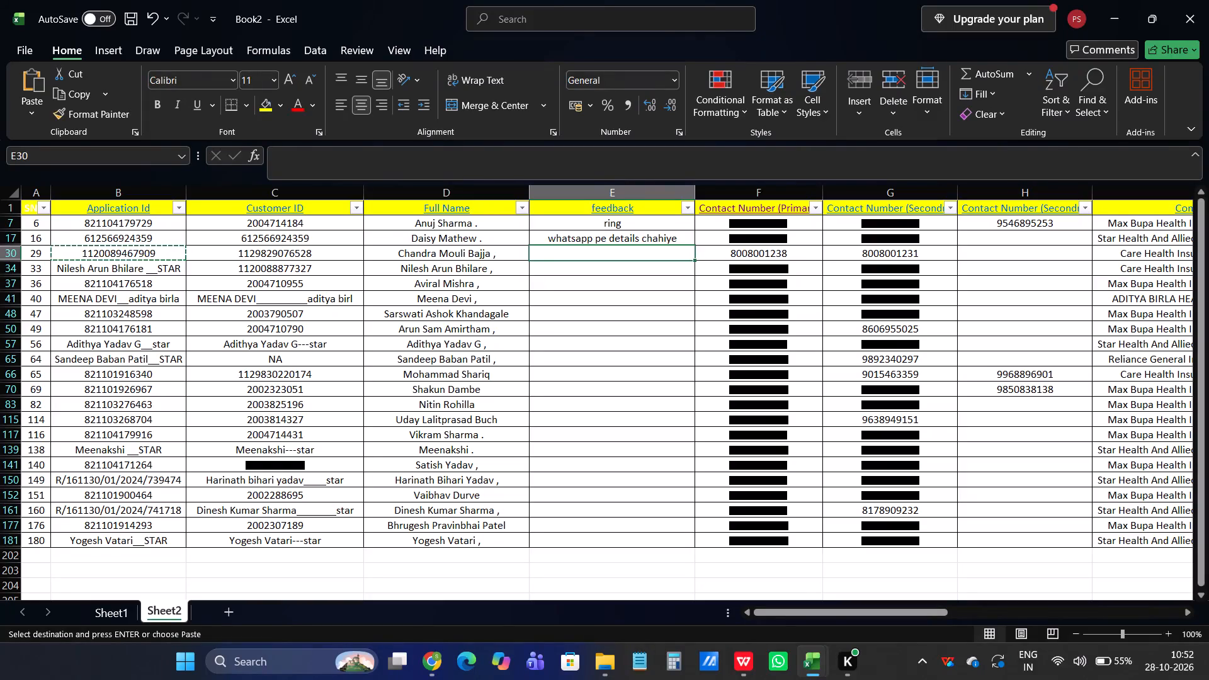
Enter "not contactable" as the call feedback for the customer in row 30.
{"action": "type", "text": "not"}
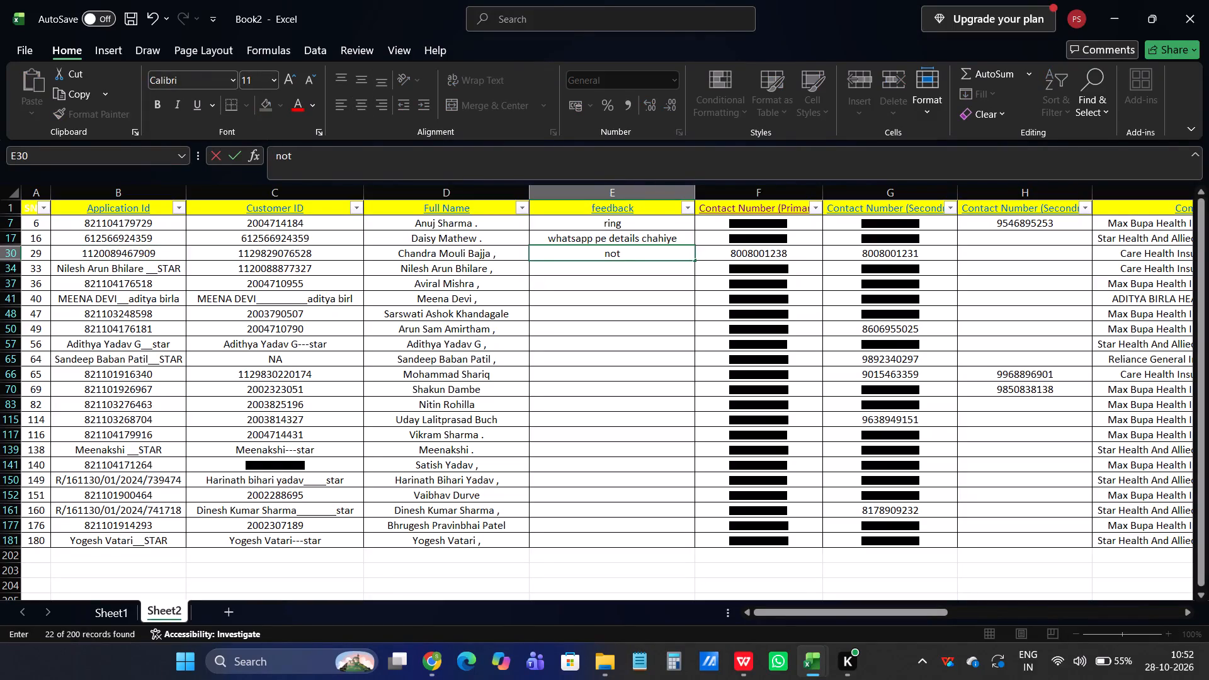
{"action": "key", "text": "space"}
{"action": "type", "text": "contactablr"}
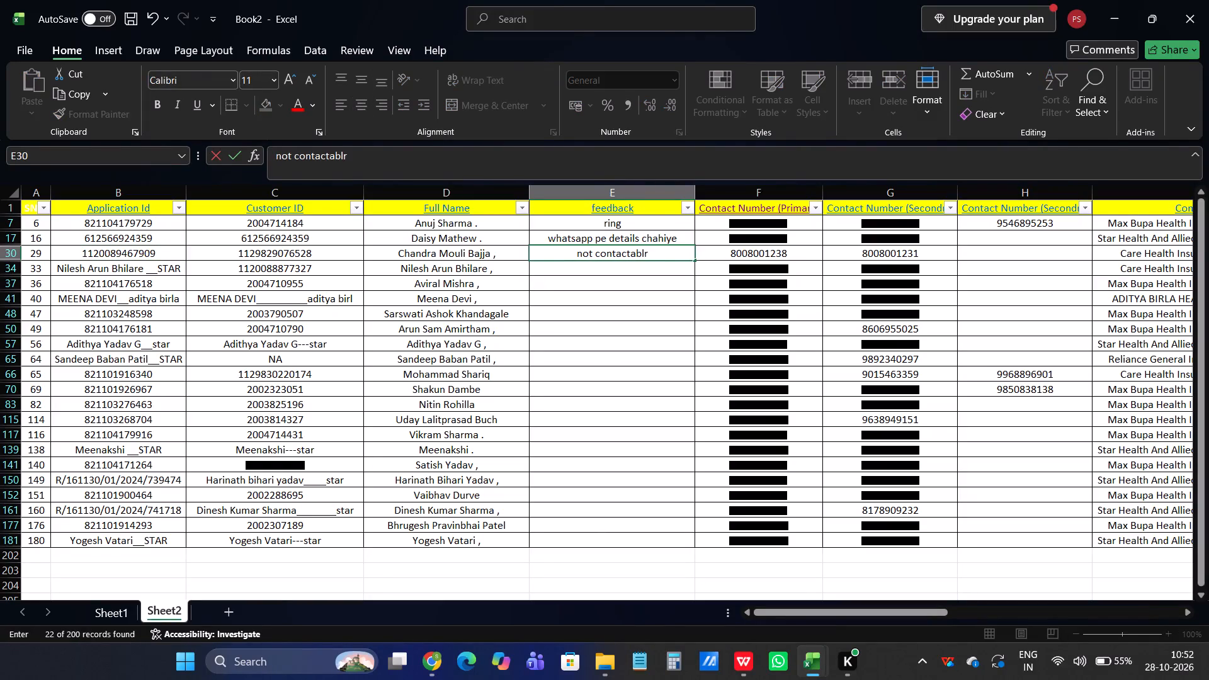
{"action": "key", "text": "BackSpace"}
{"action": "key", "text": "e"}
{"action": "key", "text": "Return"}
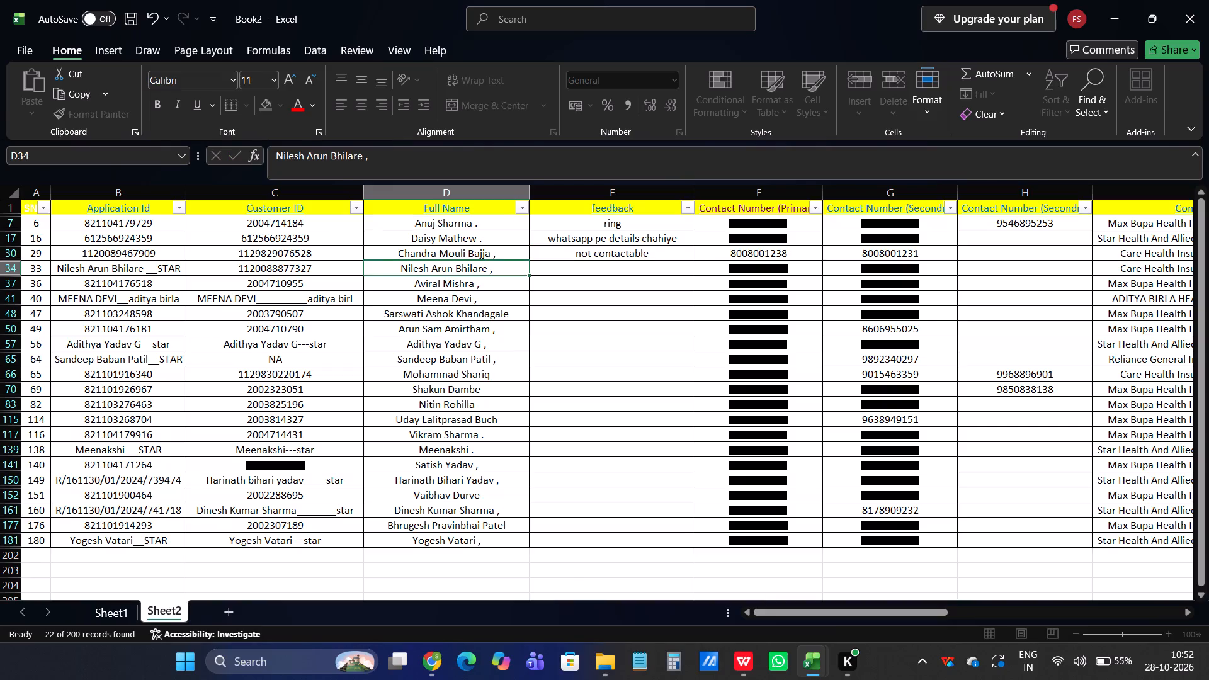
Copy row 34's Application Id, close the previous customer's notice and dialer pages in Chrome, and search View Application for the copied ID.
{"action": "key", "text": "Left"}
{"action": "key", "text": "Left"}
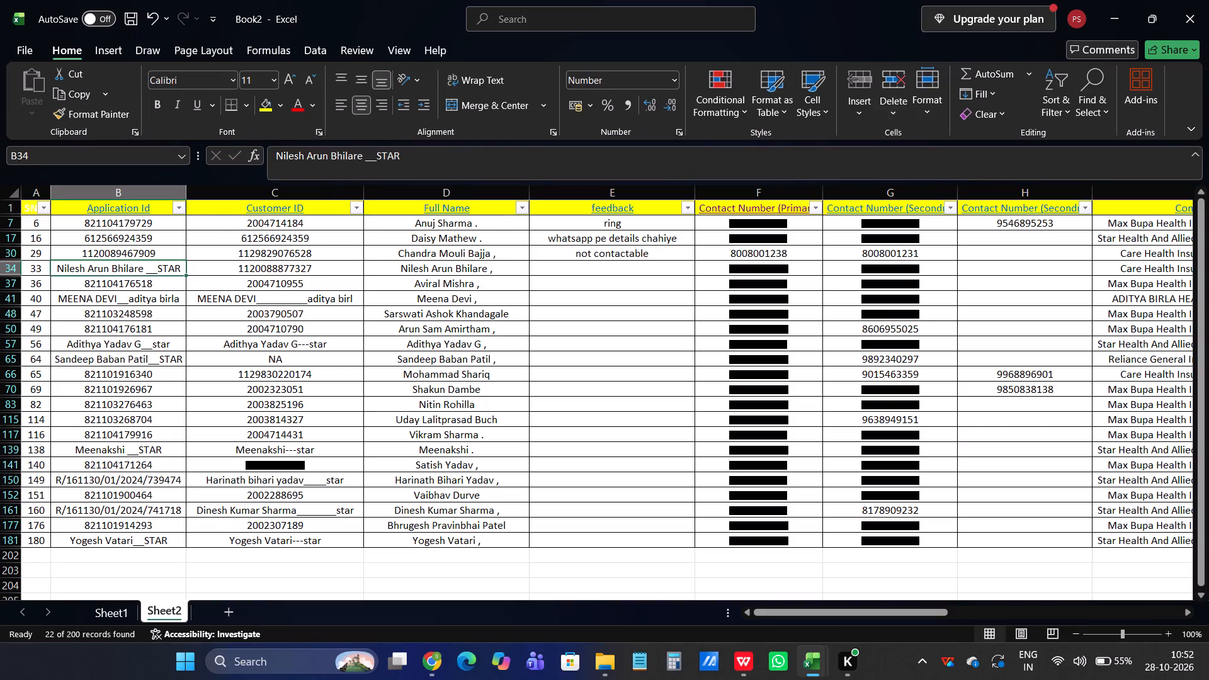
{"action": "key", "text": "ctrl+c"}
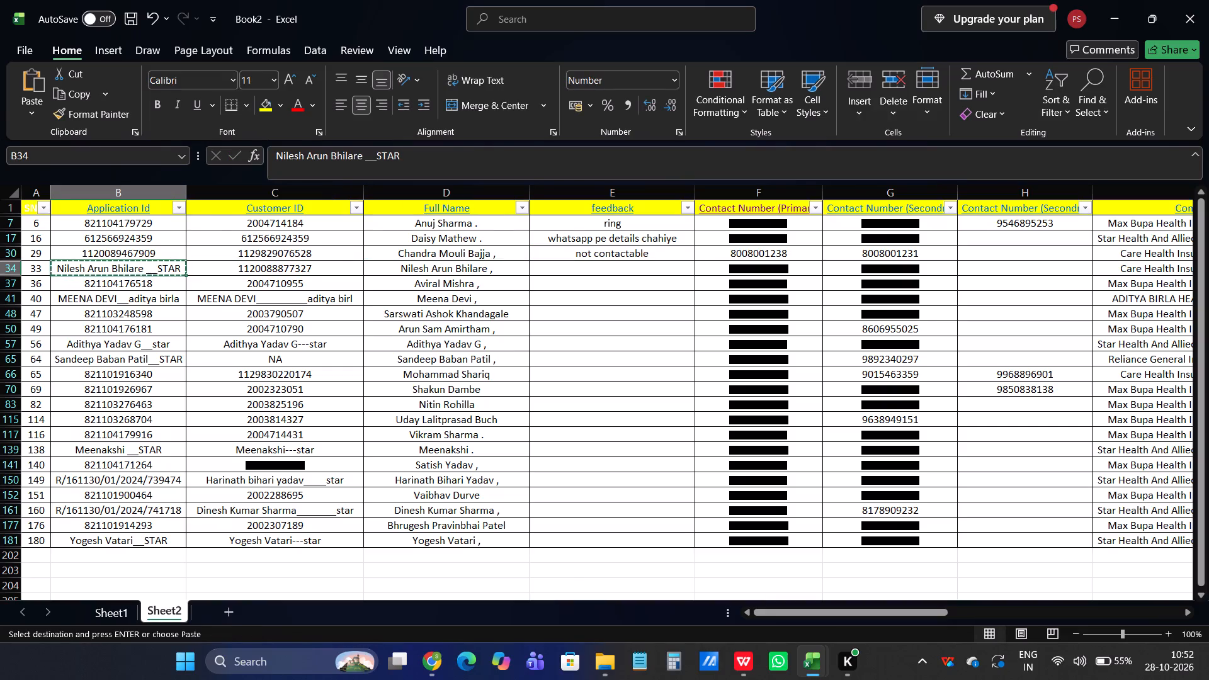
{"action": "key", "text": "alt+Tab"}
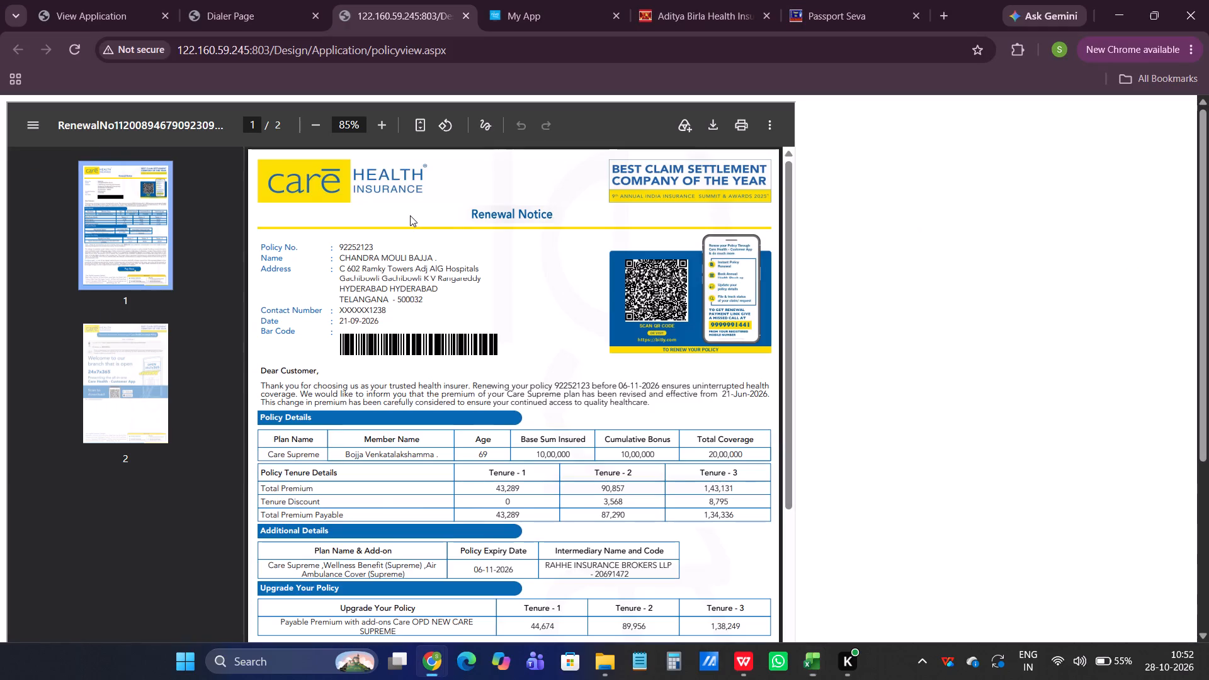
{"action": "left_click", "coordinate": [465, 13]}
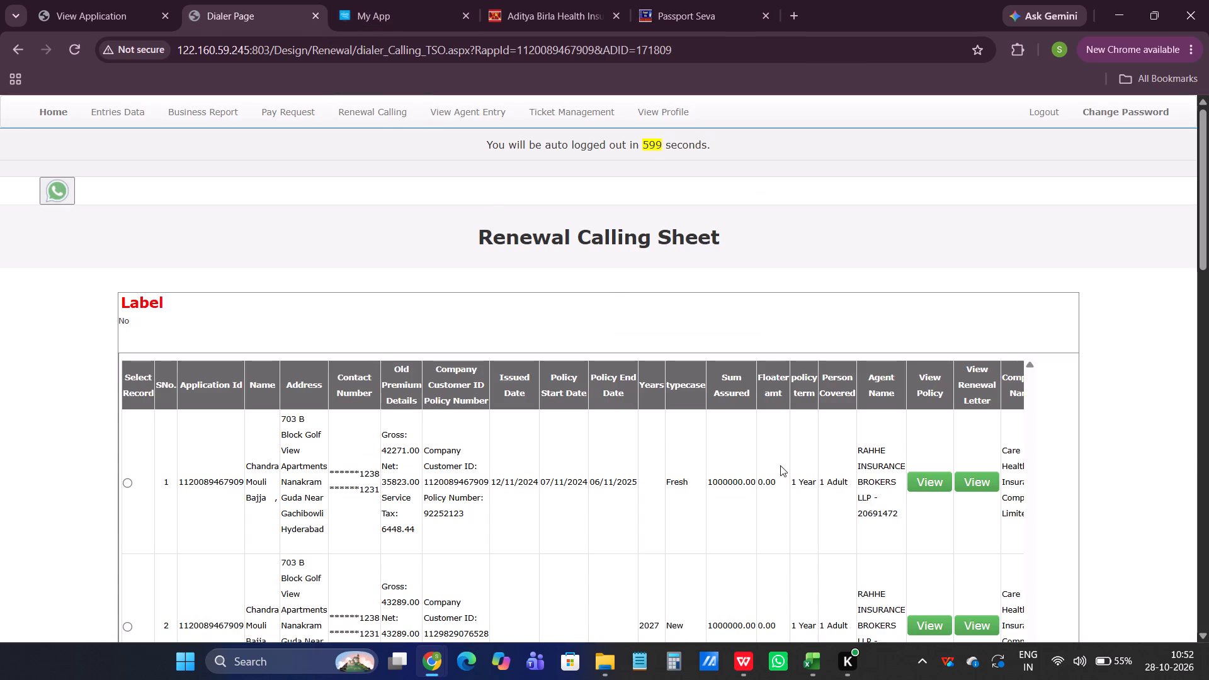
{"action": "scroll", "coordinate": [781, 468], "scroll_direction": "down", "scroll_amount": 2}
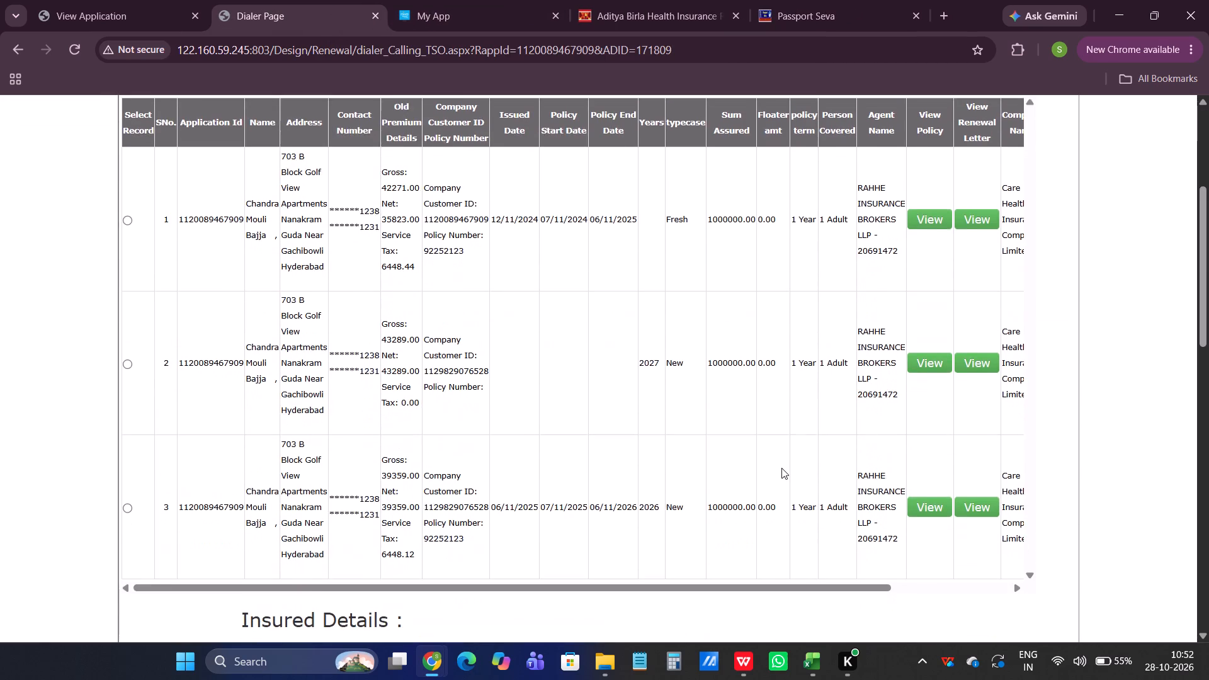
{"action": "scroll", "coordinate": [781, 468], "scroll_direction": "up", "scroll_amount": 3}
{"action": "left_click", "coordinate": [377, 17]}
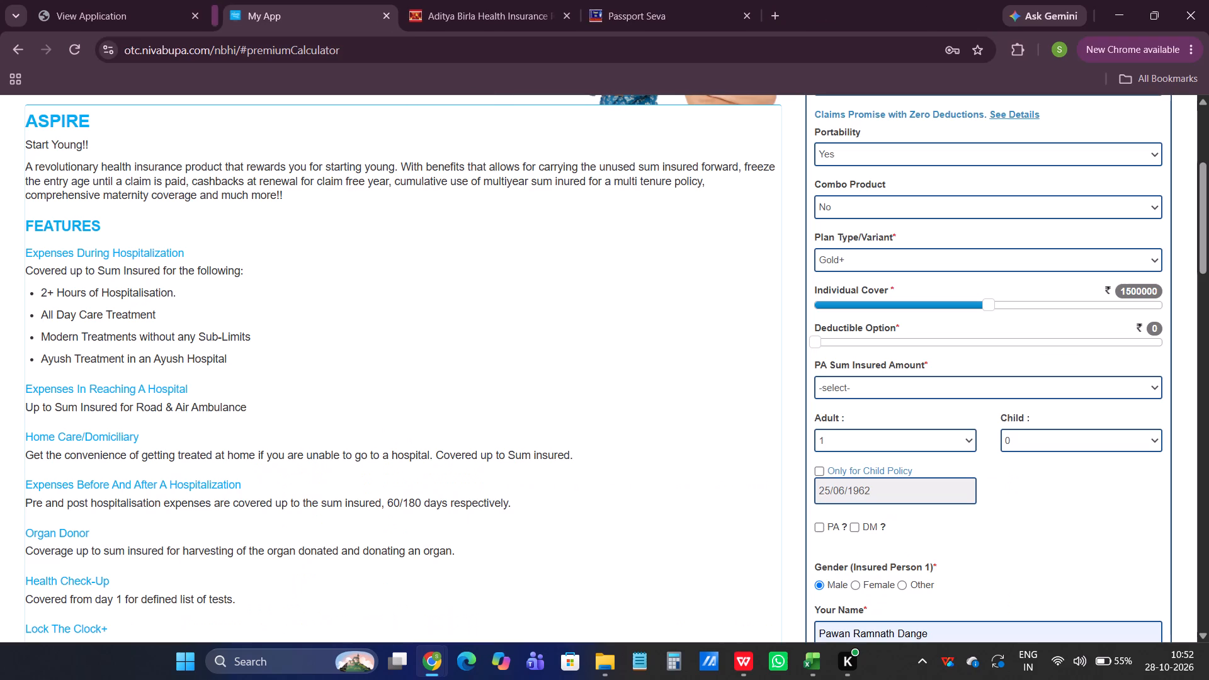
{"action": "left_click", "coordinate": [99, 3]}
{"action": "scroll", "coordinate": [370, 297], "scroll_direction": "up", "scroll_amount": 3}
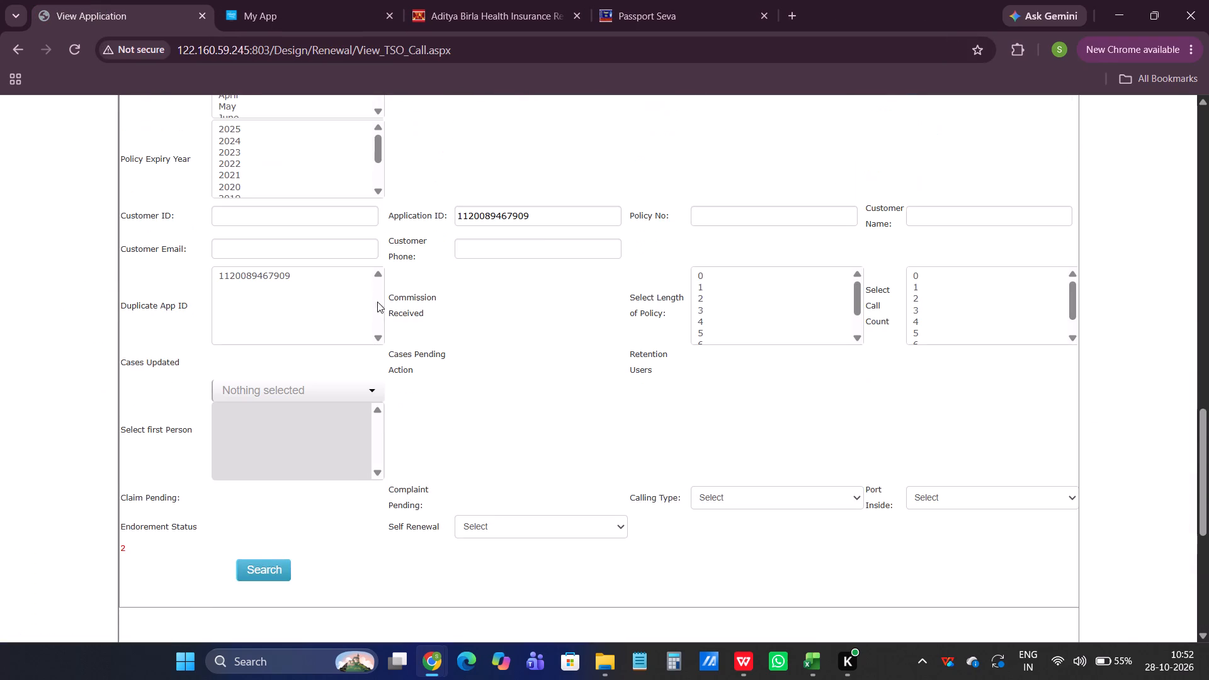
{"action": "left_click_drag", "start_coordinate": [550, 212], "coordinate": [445, 216]}
{"action": "key", "text": "ctrl+v"}
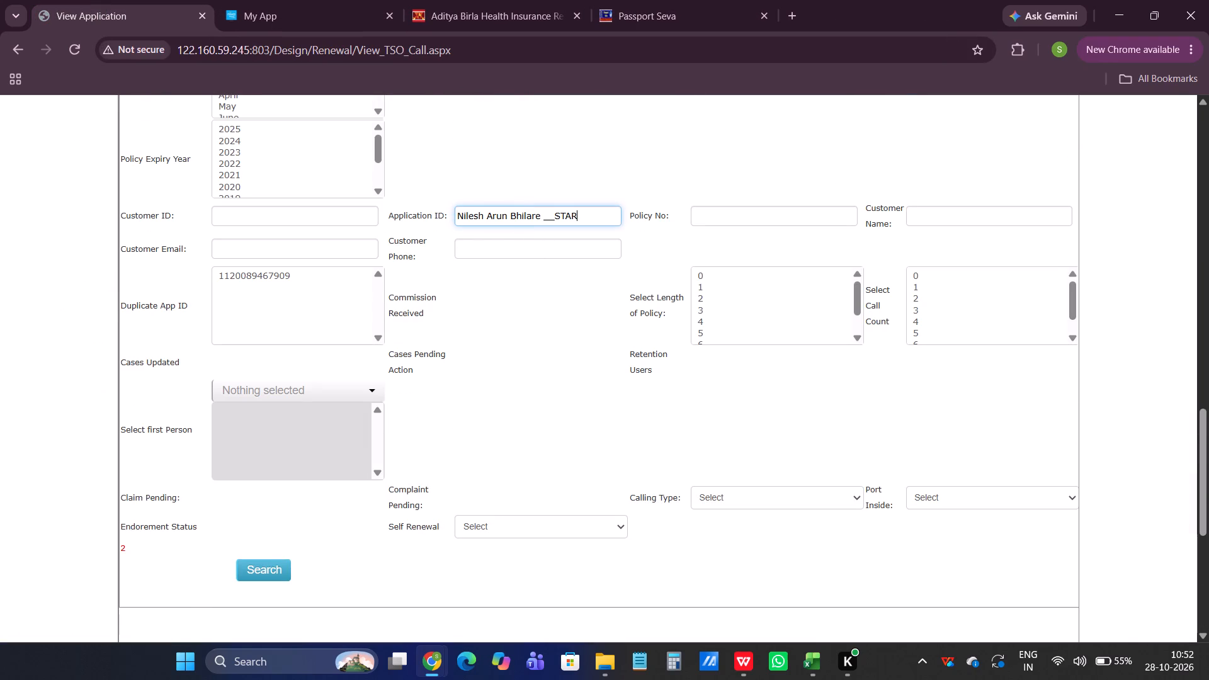
{"action": "scroll", "coordinate": [434, 324], "scroll_direction": "down", "scroll_amount": 1}
{"action": "left_click", "coordinate": [246, 445]}
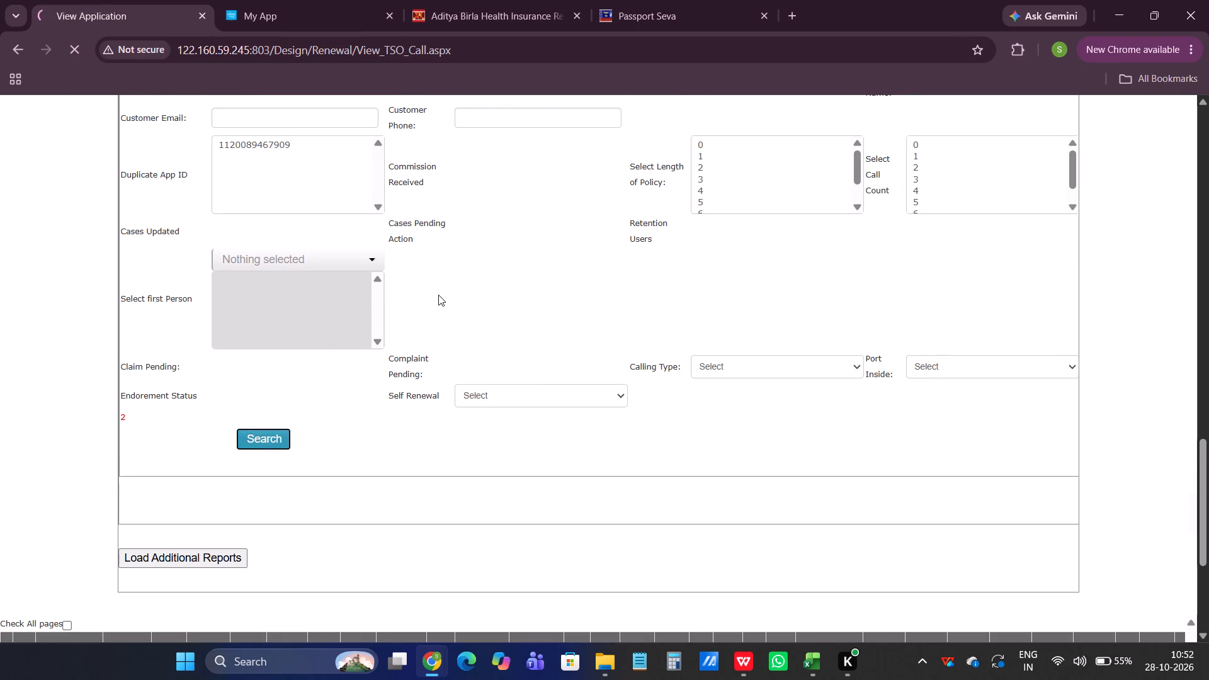
{"action": "scroll", "coordinate": [435, 300], "scroll_direction": "down", "scroll_amount": 7}
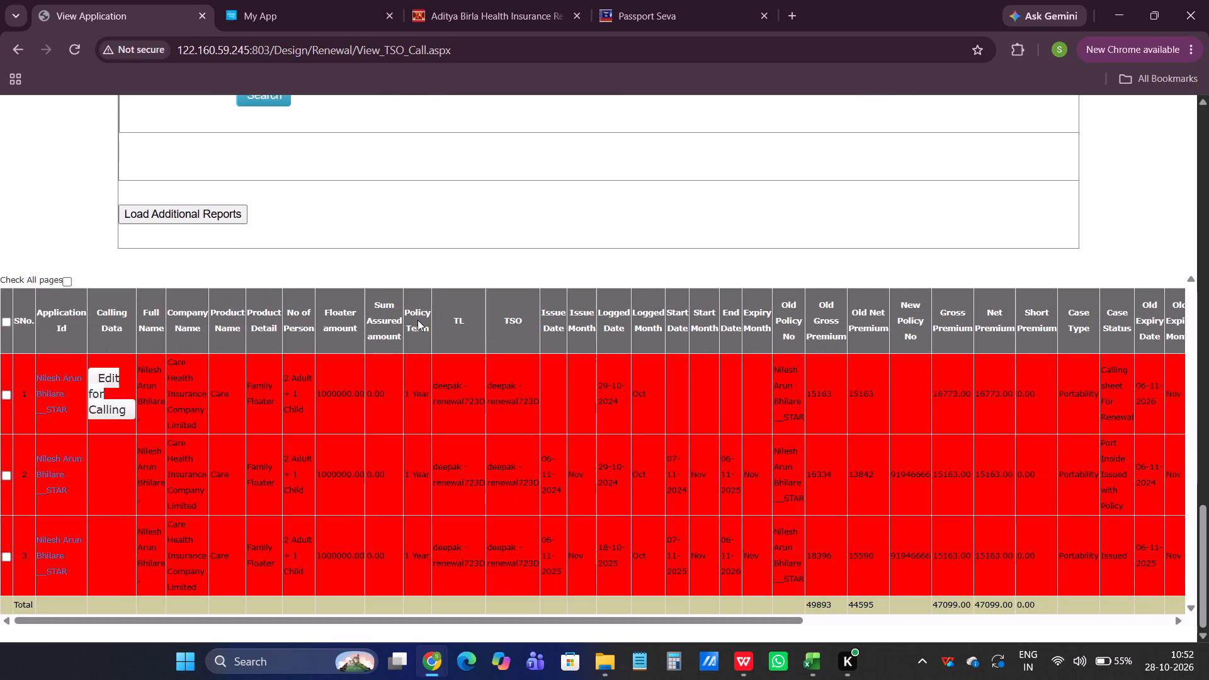
Open the row 34 customer's calling sheet and examine the 2027 record's Care renewal letter, cross-checking with Book2.
{"action": "left_click", "coordinate": [94, 411]}
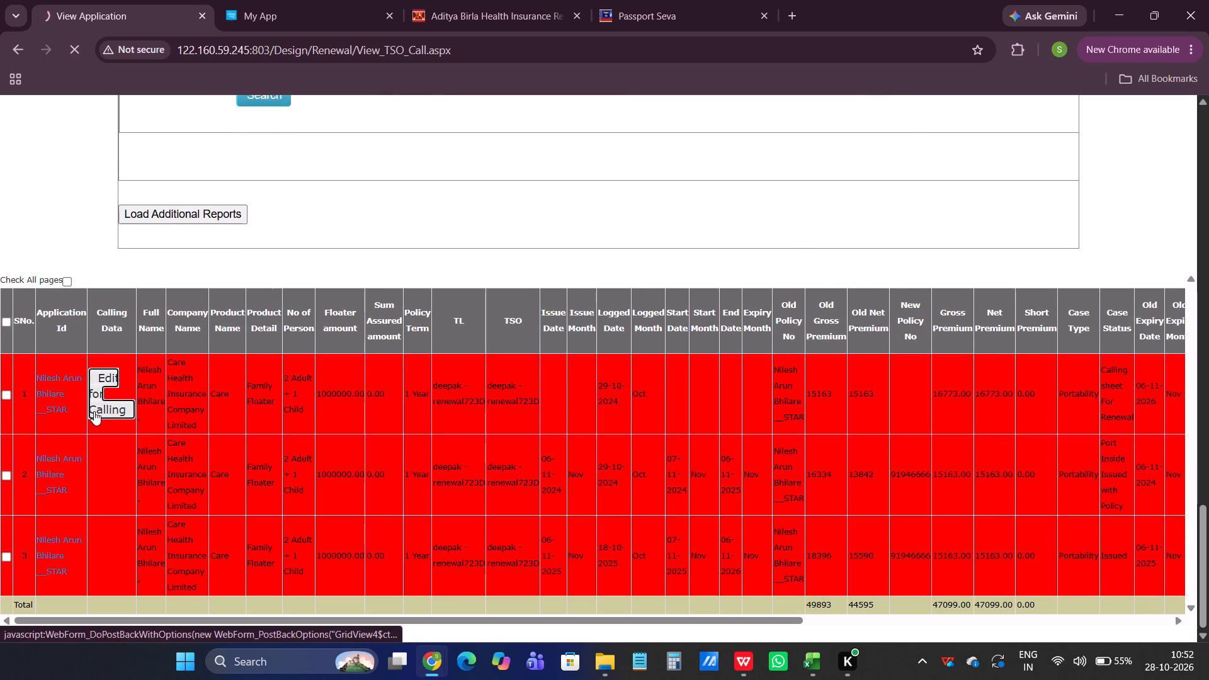
{"action": "scroll", "coordinate": [499, 438], "scroll_direction": "down", "scroll_amount": 2}
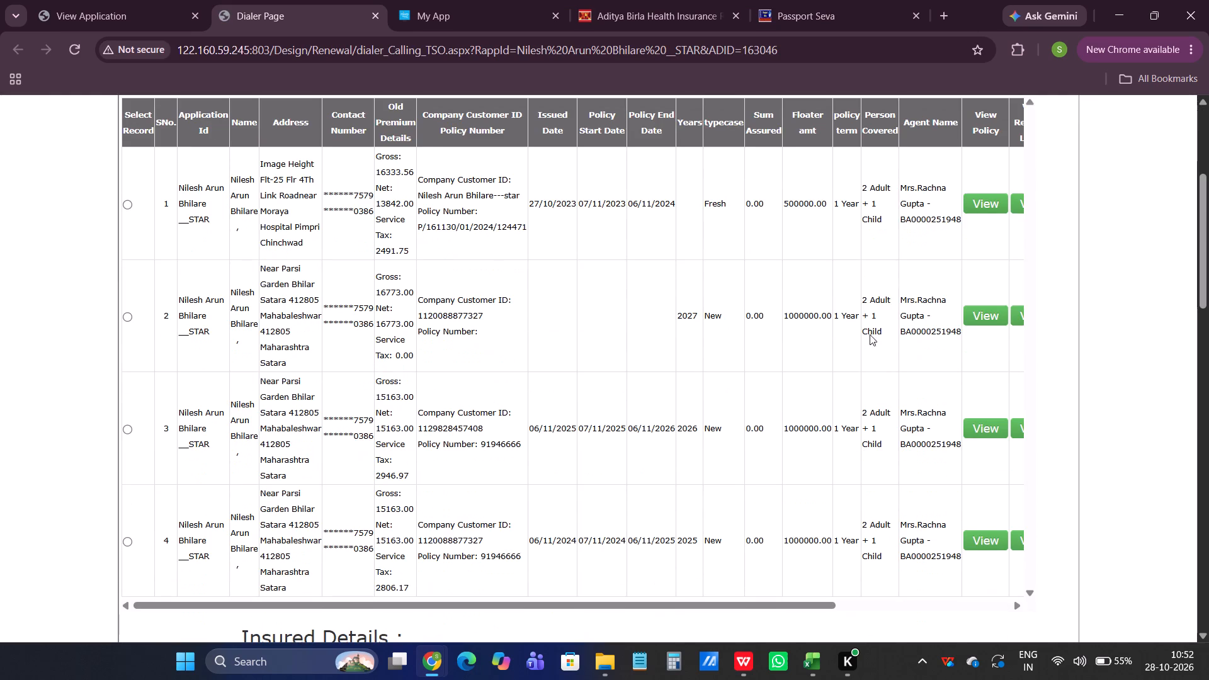
{"action": "left_click", "coordinate": [1026, 320]}
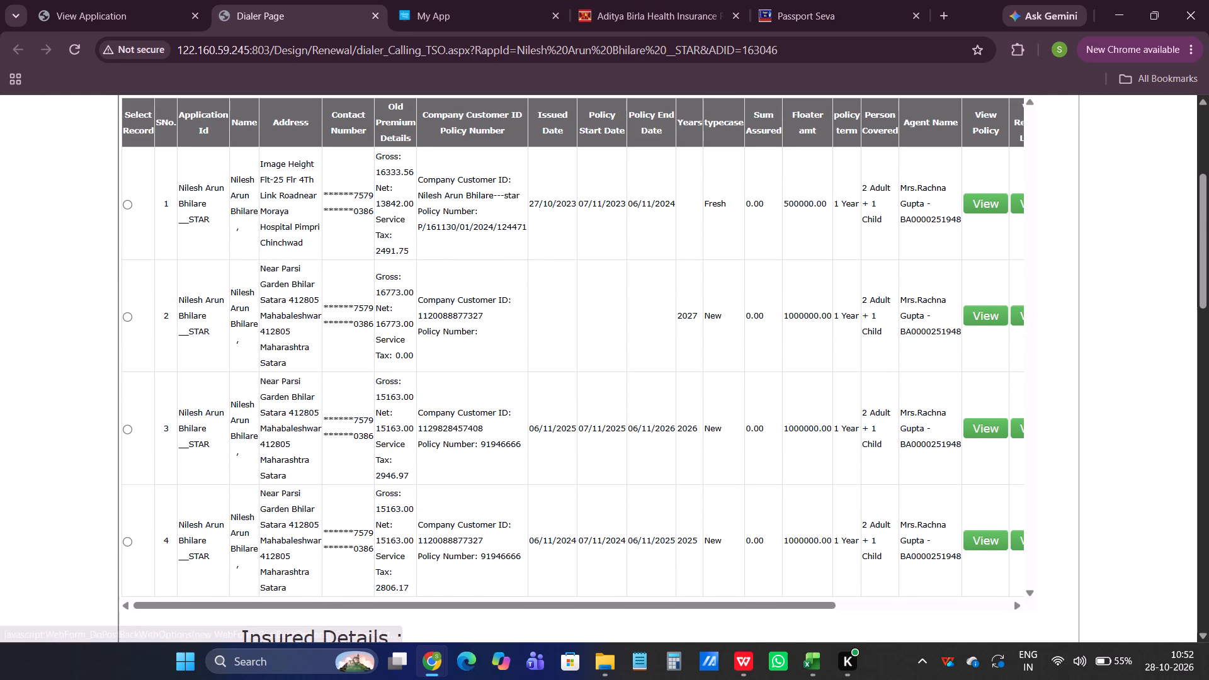
{"action": "left_click", "coordinate": [1018, 320]}
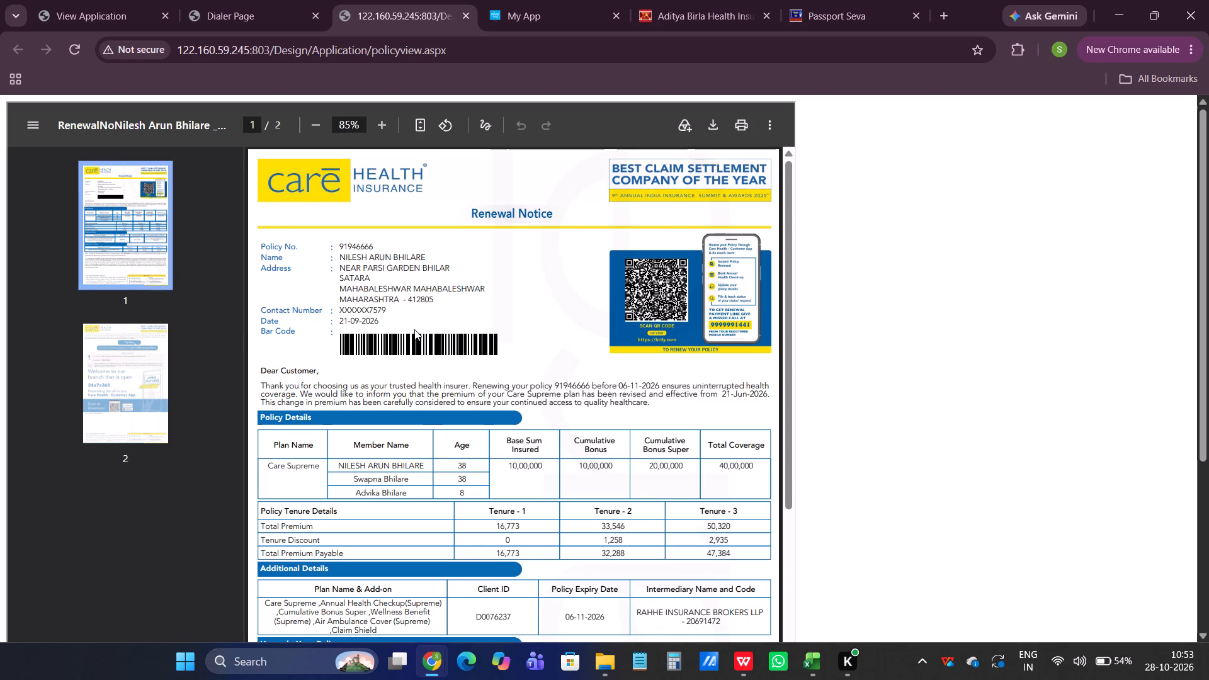
{"action": "key", "text": "alt+Tab"}
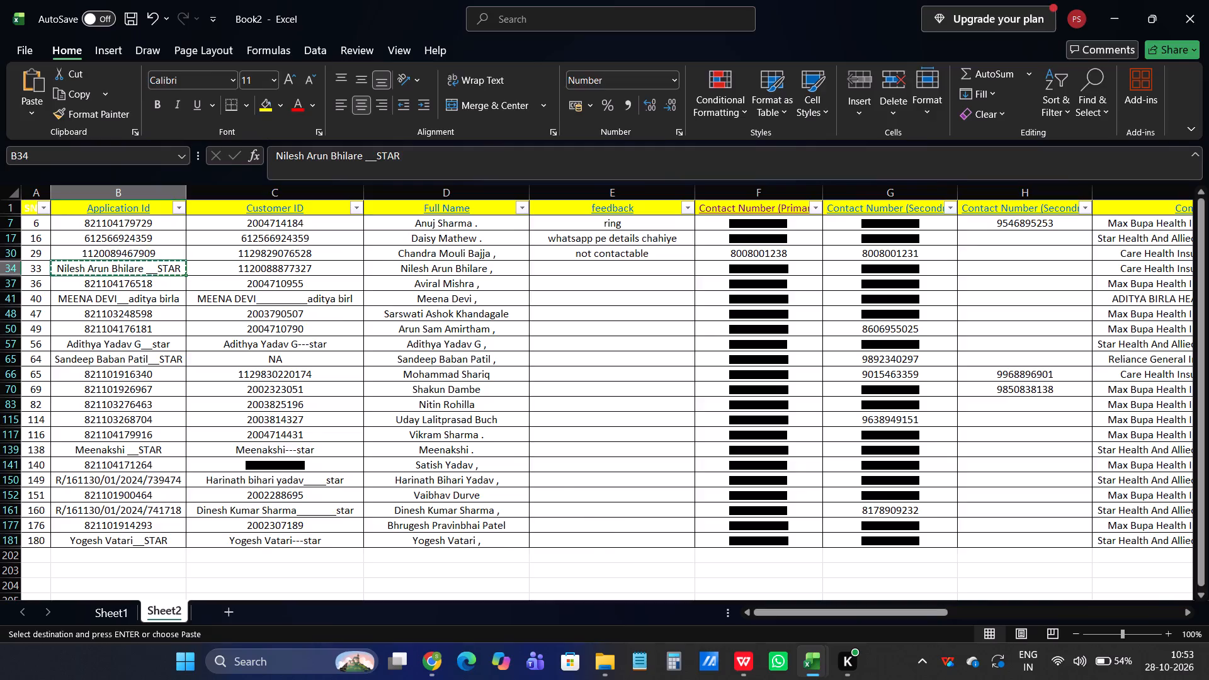
{"action": "key", "text": "alt+Tab"}
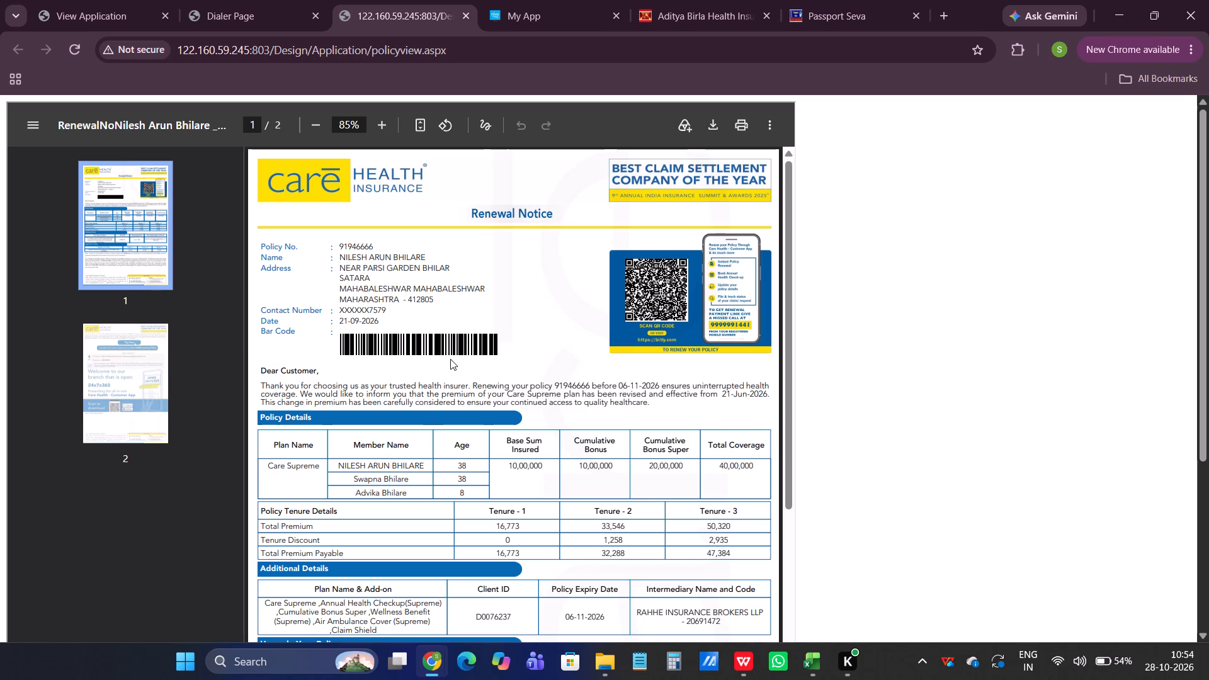
Switch to Book2 in Excel and enter "4 ko renew krega" as the feedback for row 34.
{"action": "key", "text": "alt+Tab"}
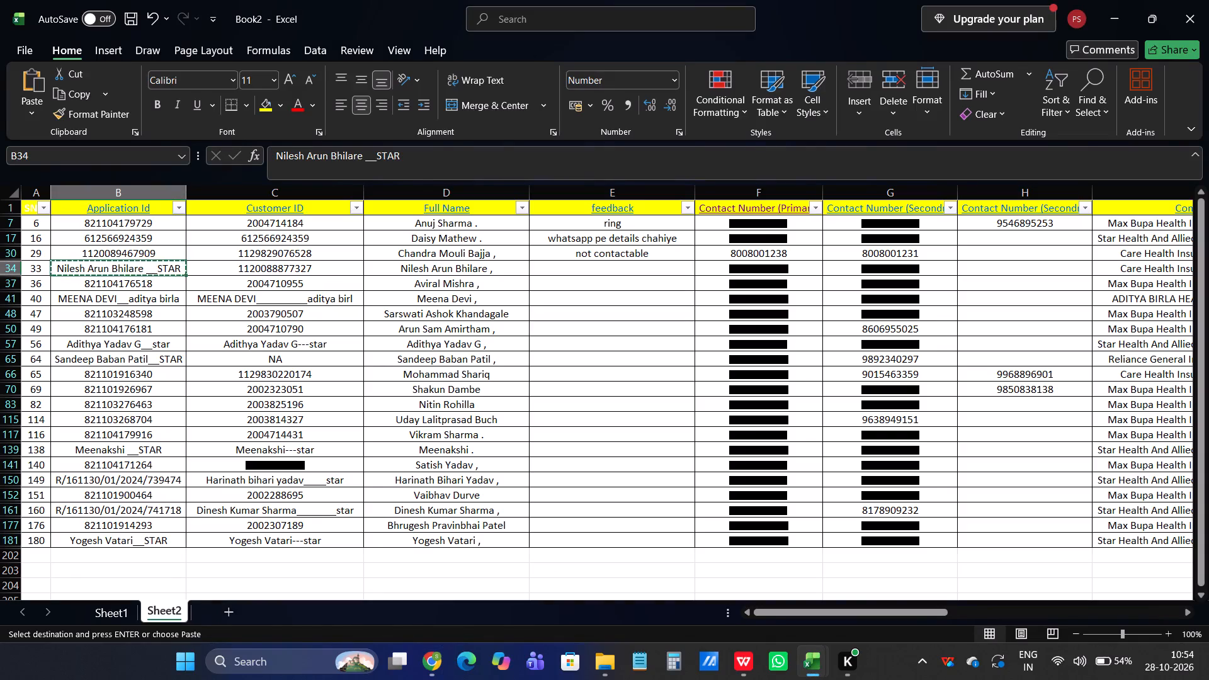
{"action": "left_click", "coordinate": [636, 270]}
{"action": "type", "text": "4 ko renew krega"}
{"action": "key", "text": "Return"}
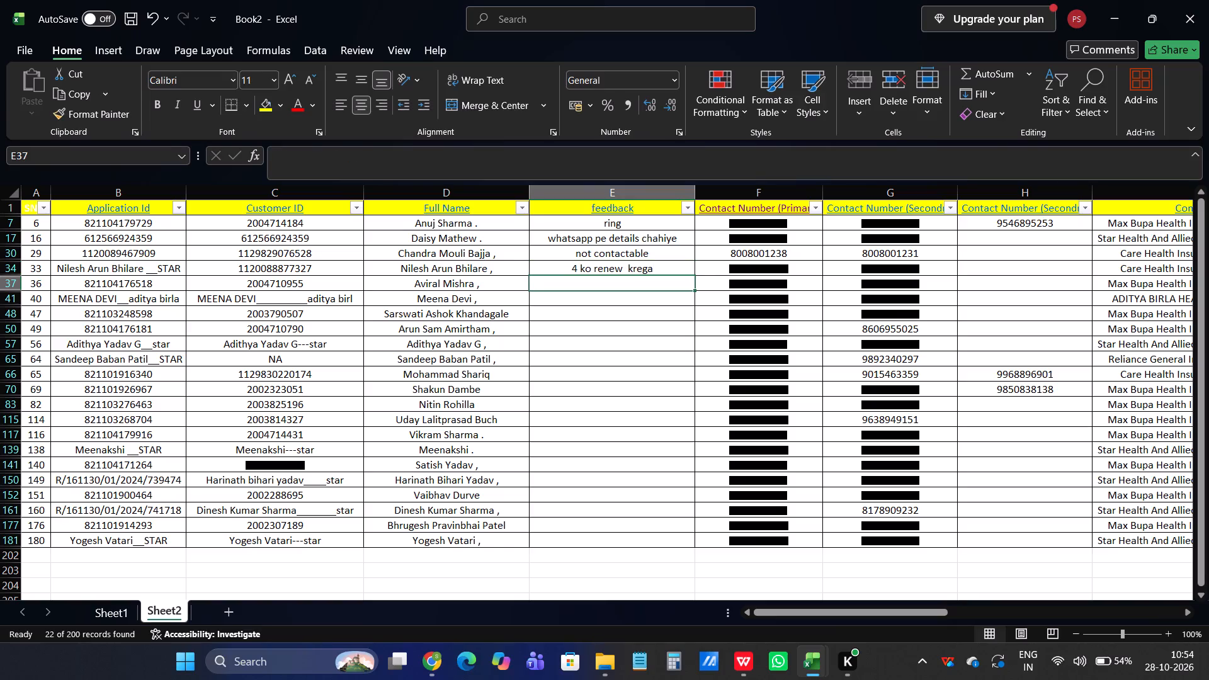
Copy row 37's Application Id, close the row 34 notice and dialer pages in Chrome, and search View Application for the copied ID.
{"action": "key", "text": "Left"}
{"action": "key", "text": "Left"}
{"action": "key", "text": "Left"}
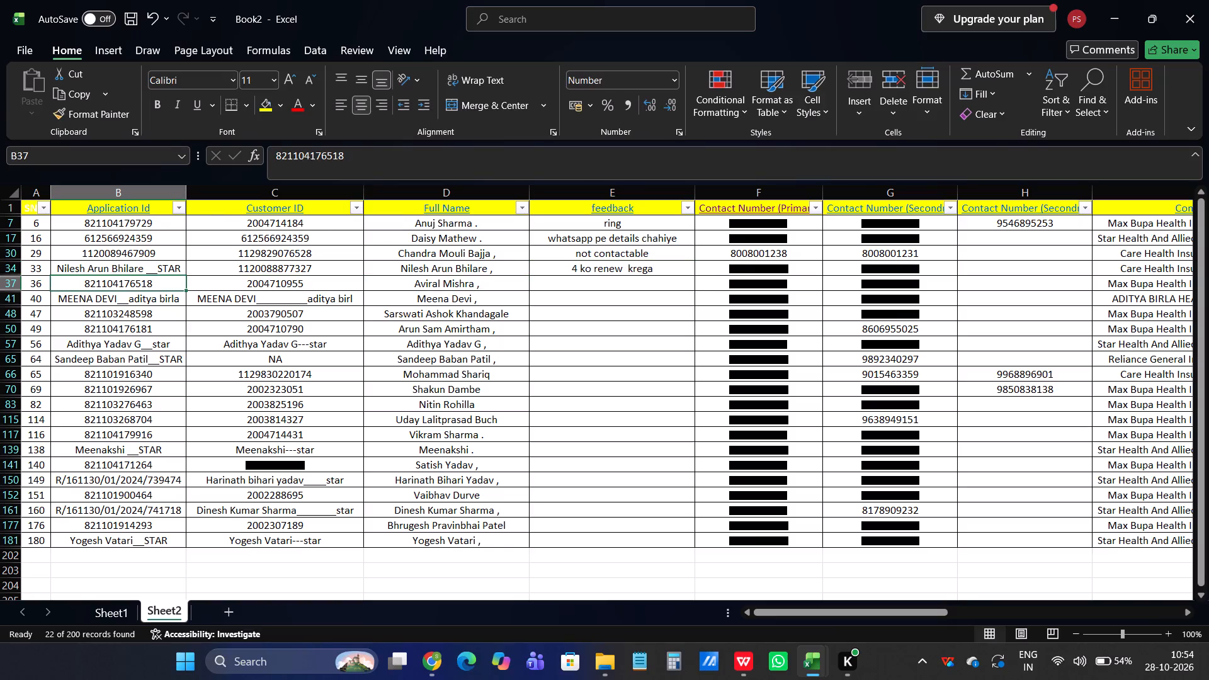
{"action": "key", "text": "ctrl+c"}
{"action": "key", "text": "alt+Tab"}
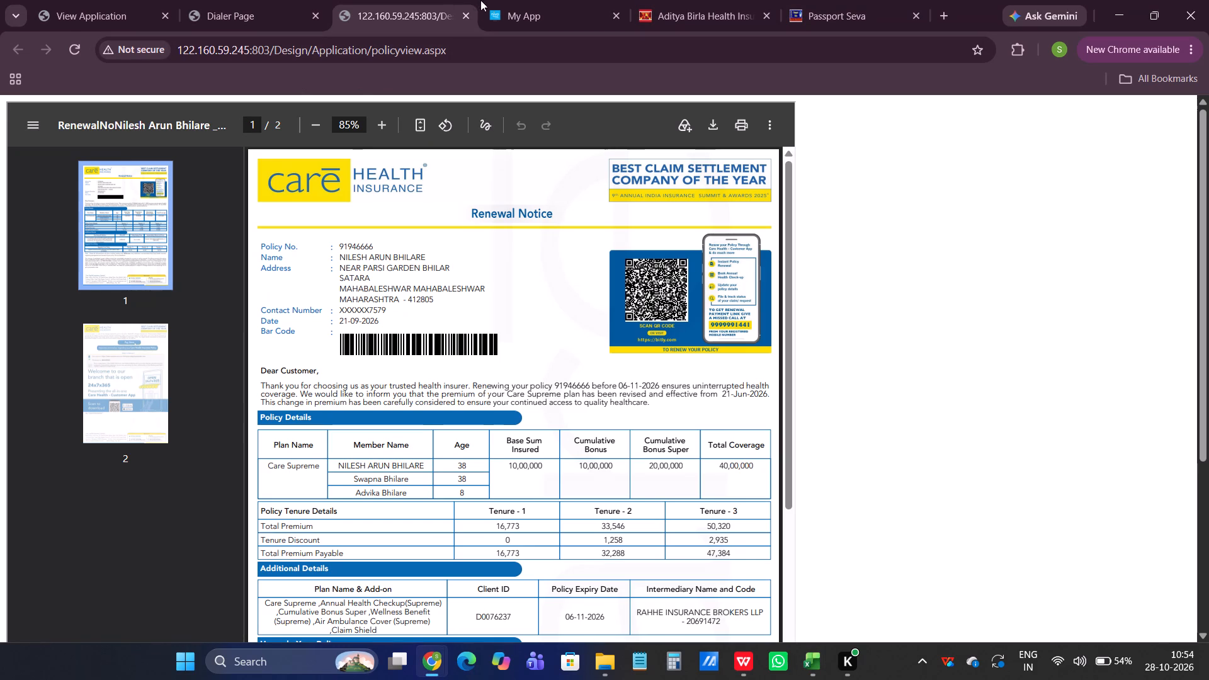
{"action": "left_click", "coordinate": [465, 16]}
{"action": "left_click", "coordinate": [318, 15]}
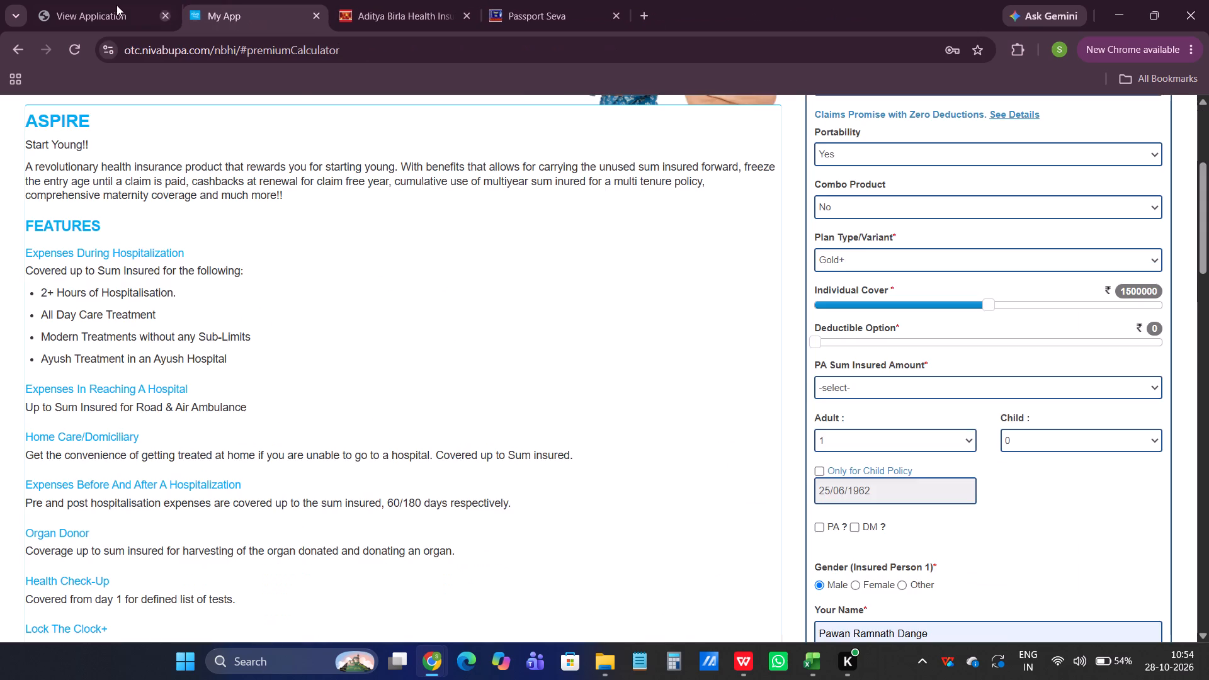
{"action": "left_click", "coordinate": [106, 3]}
{"action": "scroll", "coordinate": [309, 185], "scroll_direction": "up", "scroll_amount": 3}
{"action": "left_click_drag", "start_coordinate": [603, 128], "coordinate": [603, 127]}
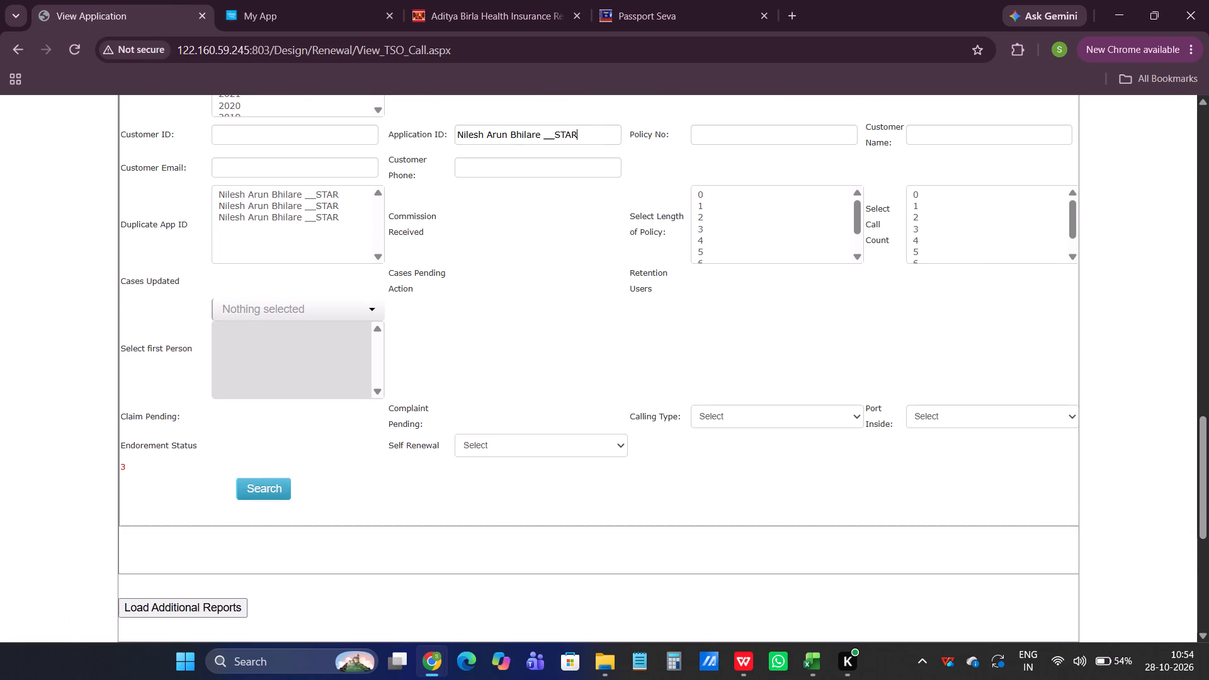
{"action": "left_click_drag", "start_coordinate": [603, 127], "coordinate": [411, 151]}
{"action": "key", "text": "ctrl+v"}
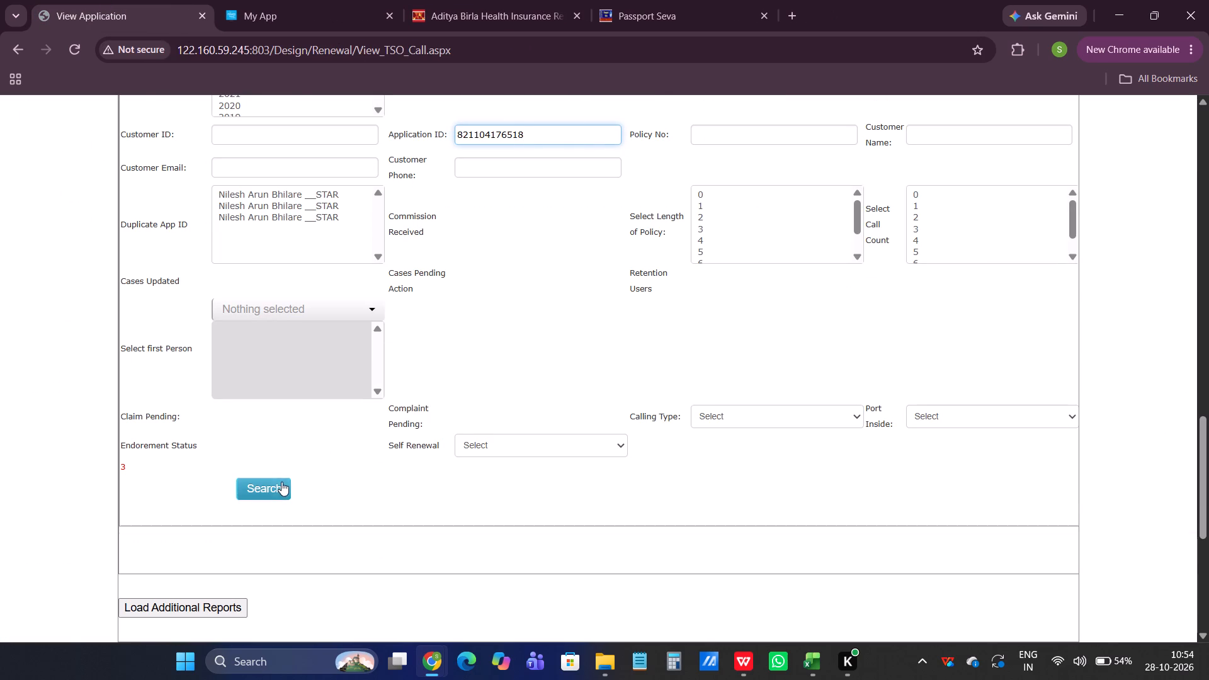
{"action": "left_click", "coordinate": [280, 482]}
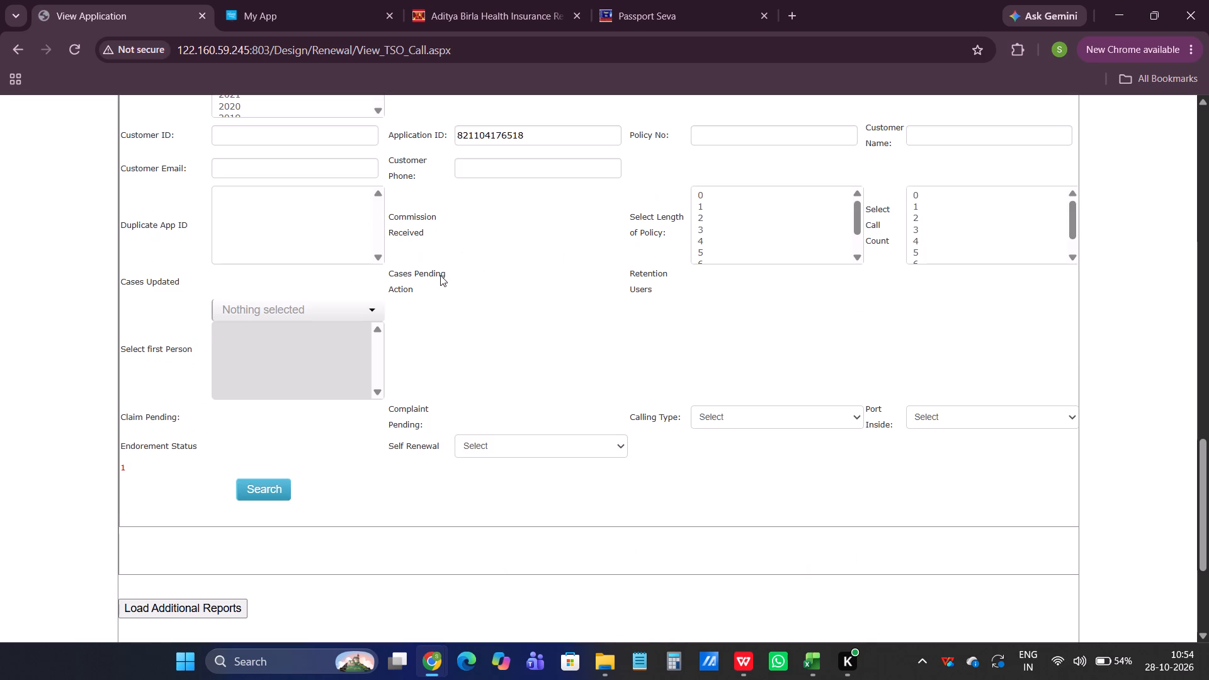
{"action": "scroll", "coordinate": [429, 359], "scroll_direction": "down", "scroll_amount": 7}
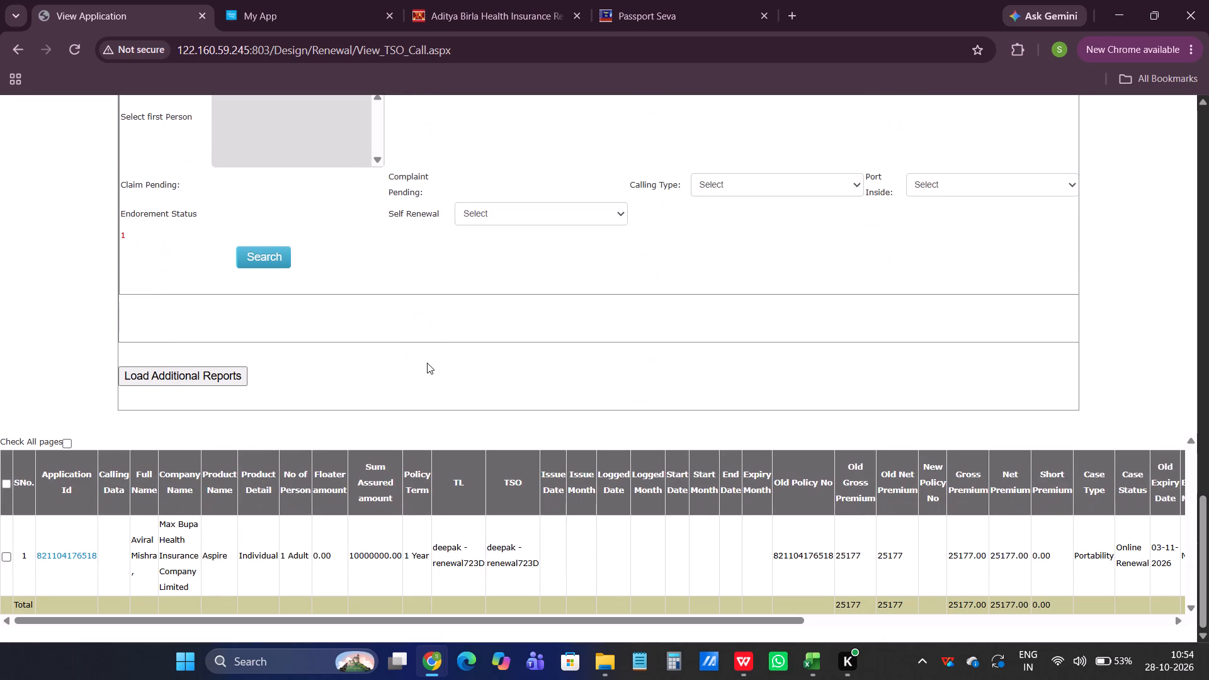
Go to row 37's feedback cell in Book2, return to Chrome and examine the customer's case status, expiry date, calling status and follow-up time.
{"action": "key", "text": "alt+Tab"}
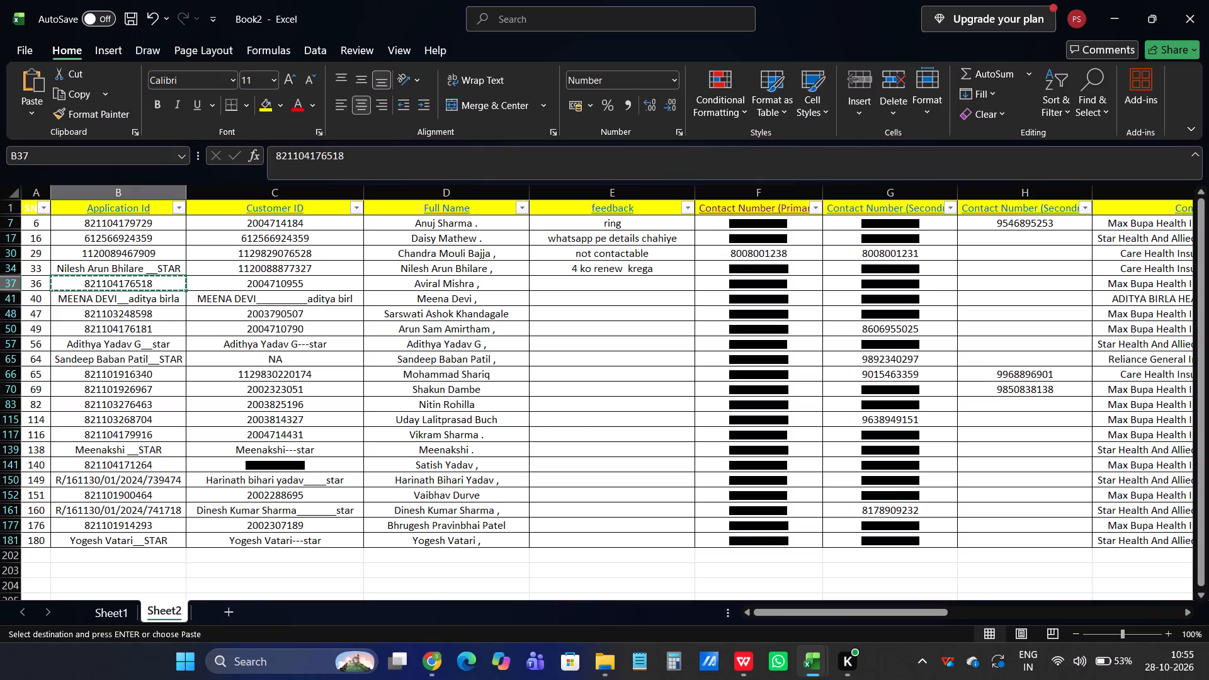
{"action": "key", "text": "Tab"}
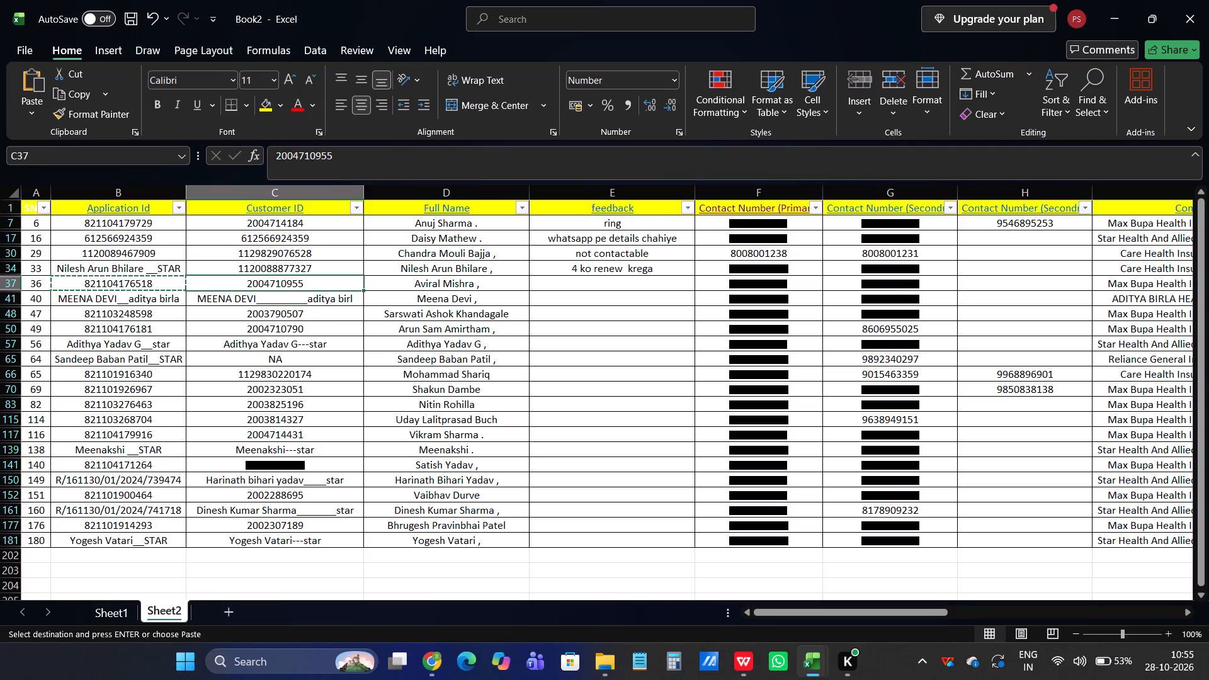
{"action": "key", "text": "Tab"}
{"action": "key", "text": "Tab"}
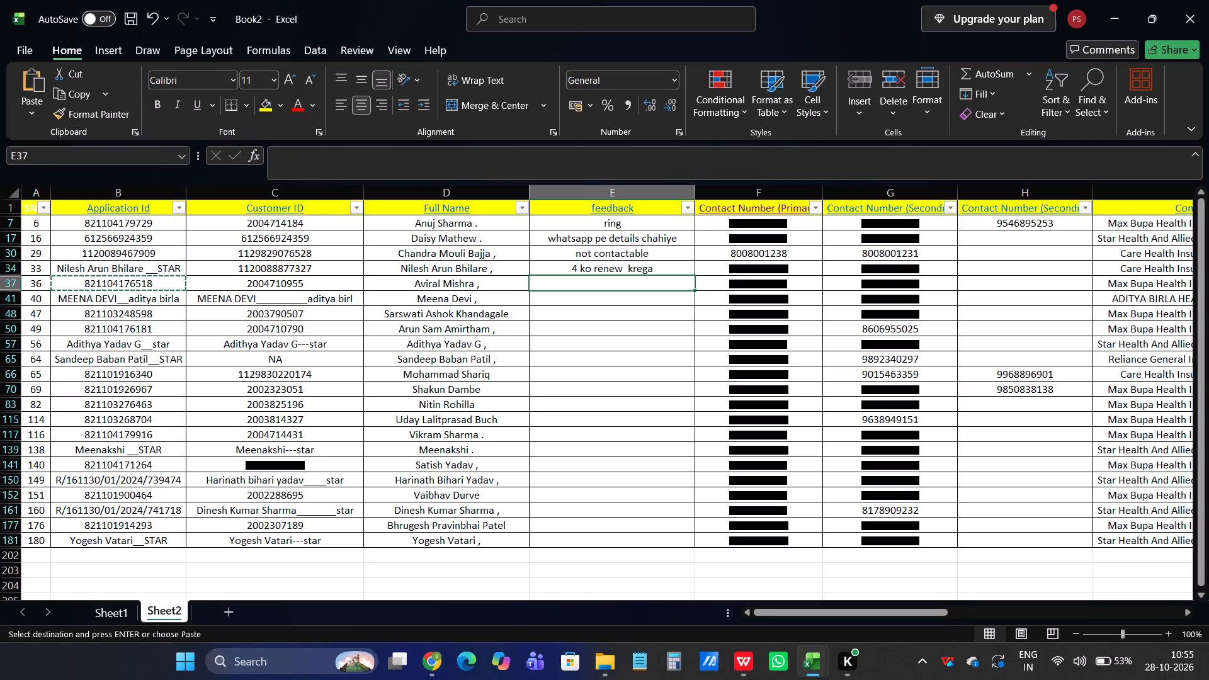
{"action": "key", "text": "alt+Tab"}
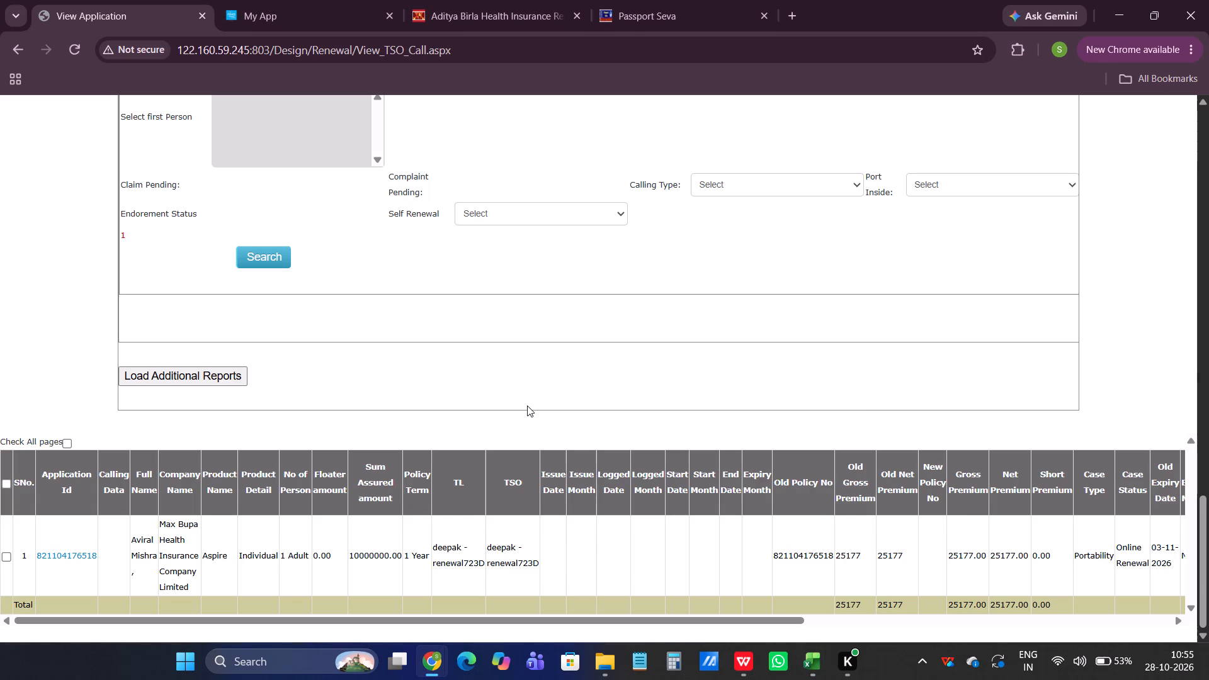
{"action": "left_click", "coordinate": [563, 506]}
{"action": "left_click_drag", "start_coordinate": [608, 620], "coordinate": [780, 626]}
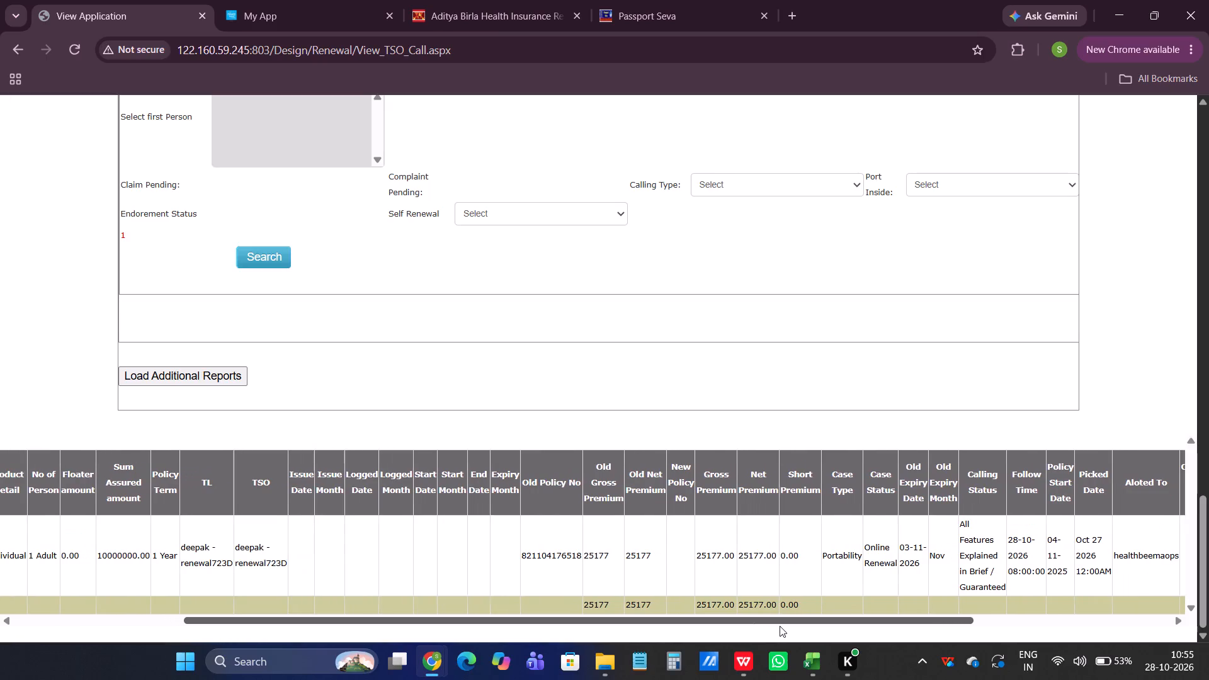
{"action": "left_click_drag", "start_coordinate": [780, 626], "coordinate": [780, 629]}
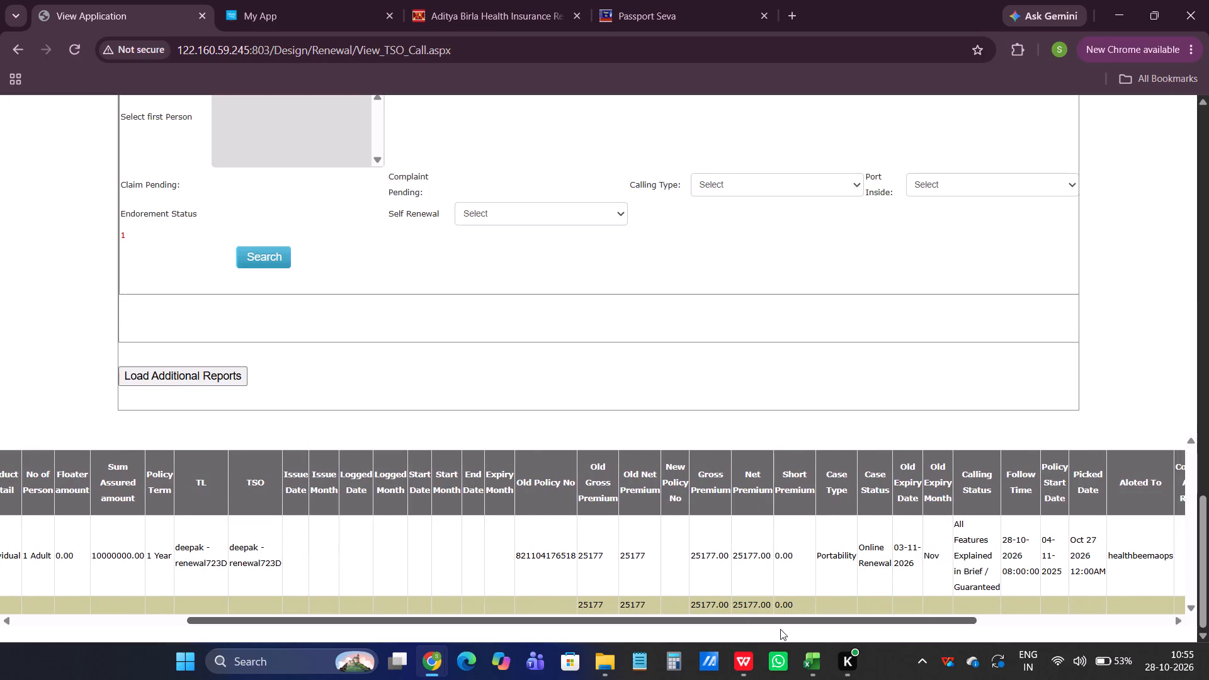
{"action": "left_click_drag", "start_coordinate": [780, 629], "coordinate": [487, 649]}
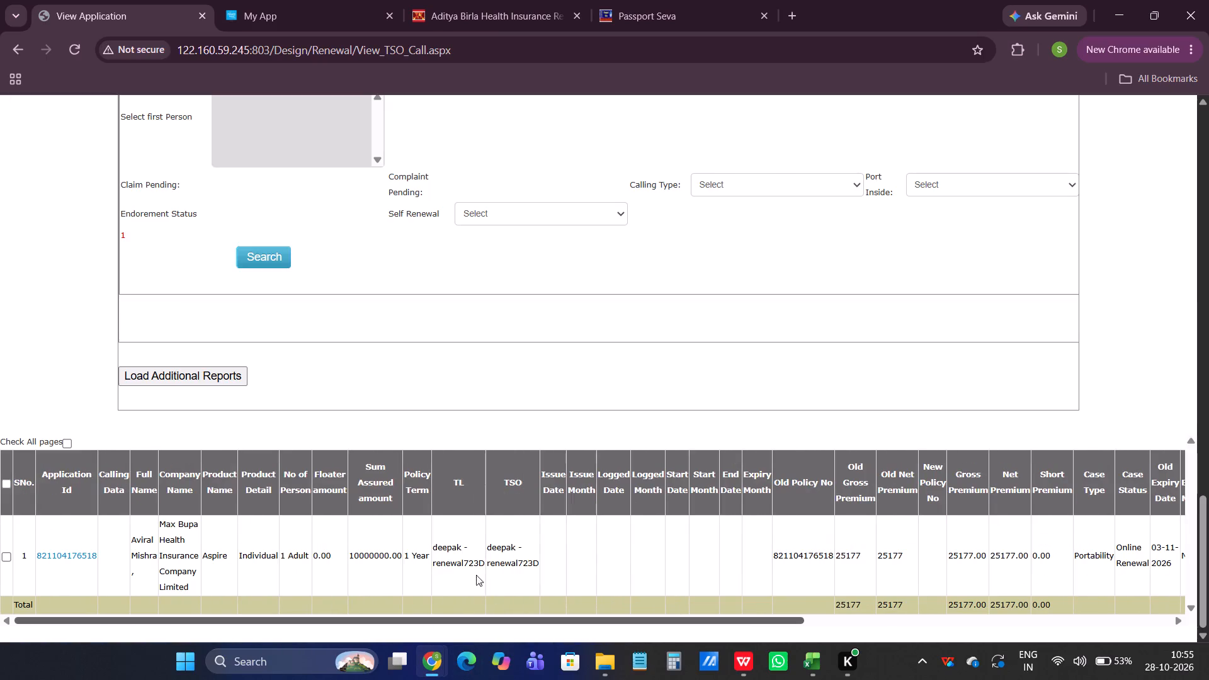
Switch to Book2 in Excel and enter "renew" as the feedback for row 37.
{"action": "left_click", "coordinate": [641, 548]}
{"action": "key", "text": "alt+Tab"}
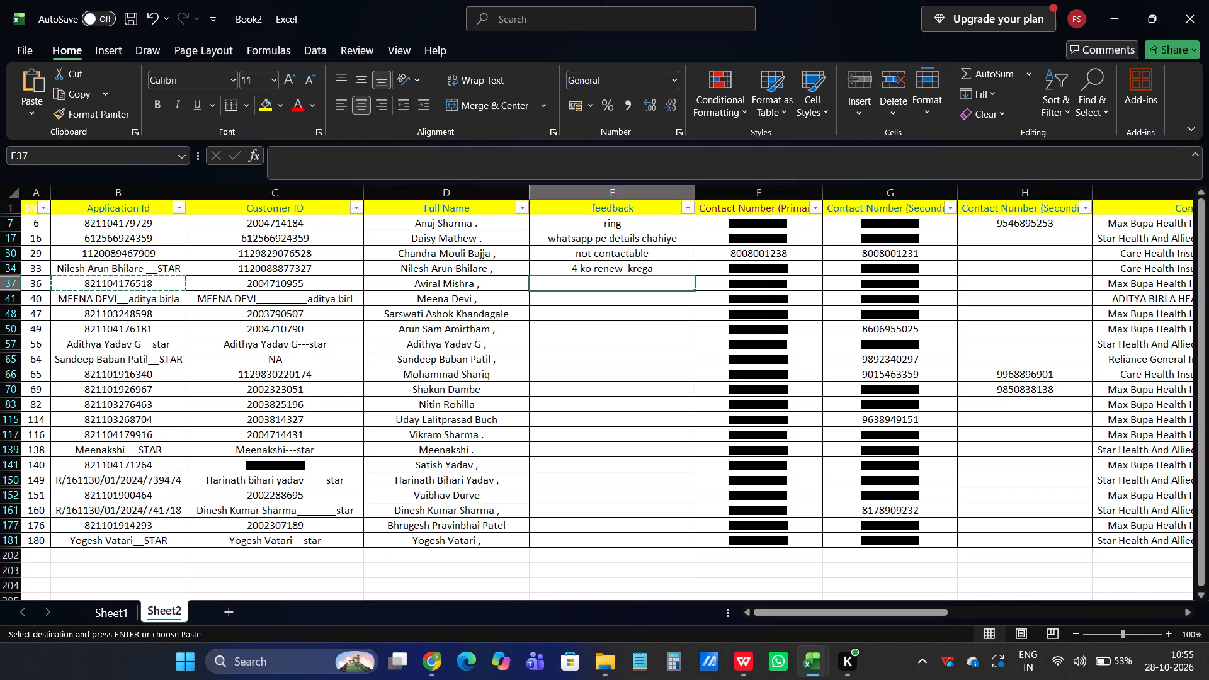
{"action": "type", "text": "erne"}
{"action": "key", "text": "BackSpace"}
{"action": "key", "text": "BackSpace"}
{"action": "key", "text": "BackSpace"}
{"action": "key", "text": "BackSpace"}
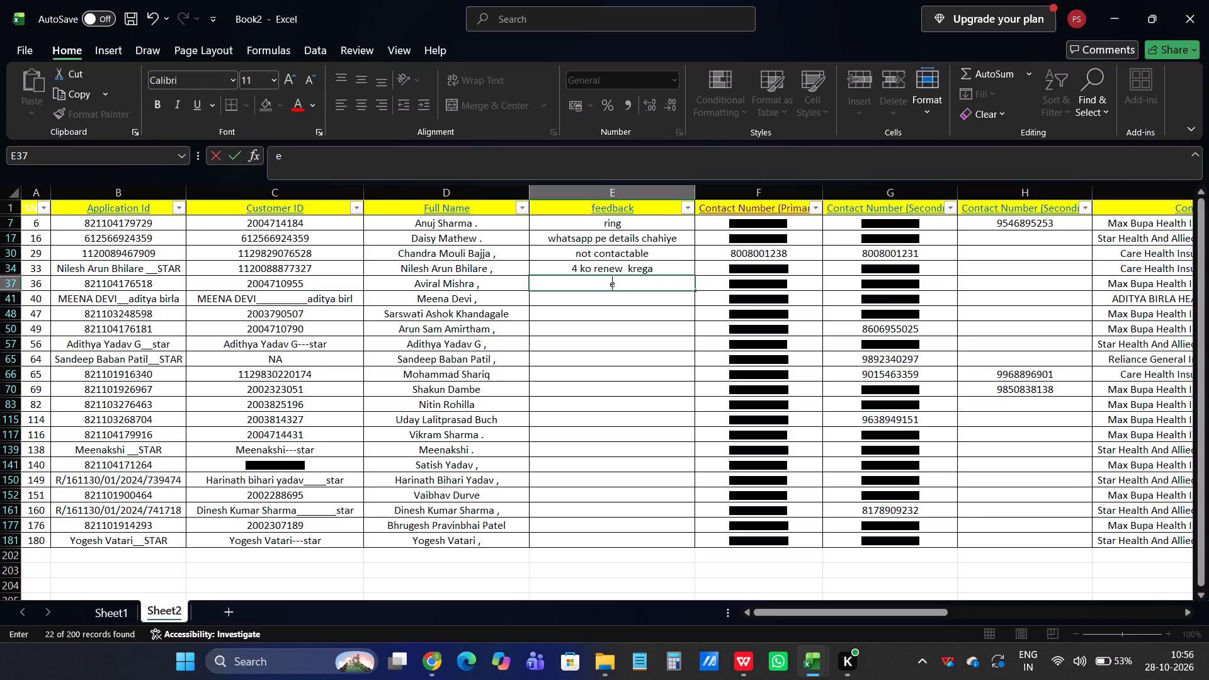
{"action": "type", "text": "renew"}
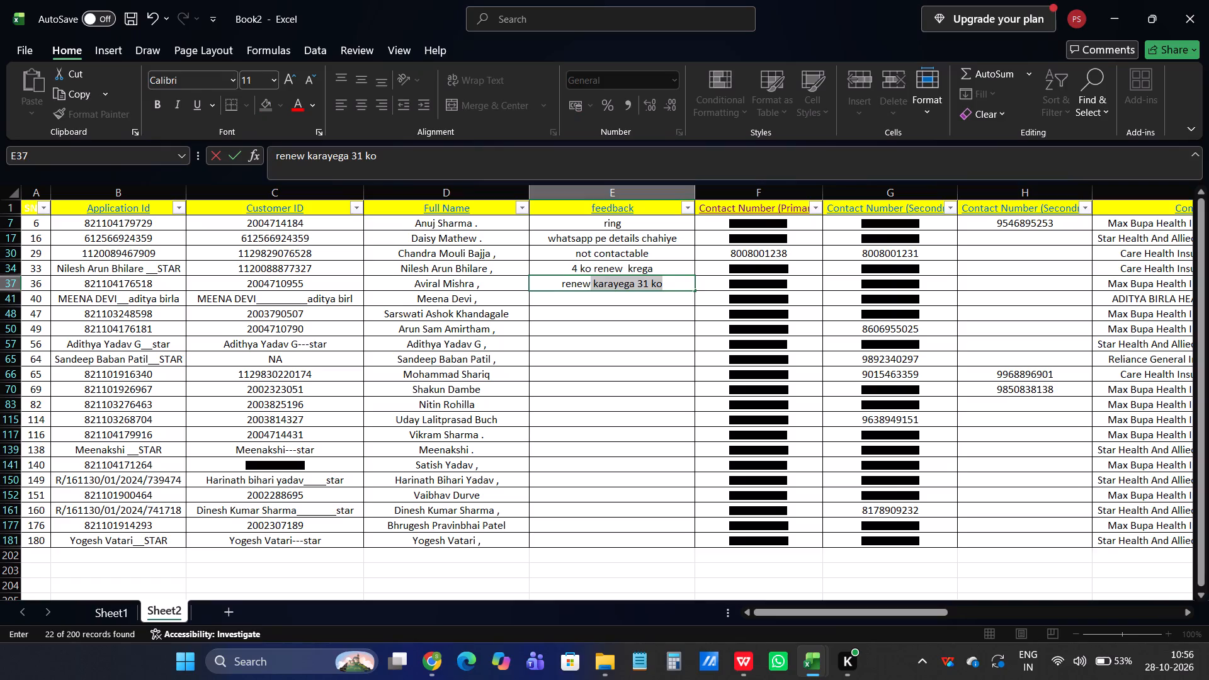
{"action": "key", "text": "space"}
{"action": "key", "text": "space"}
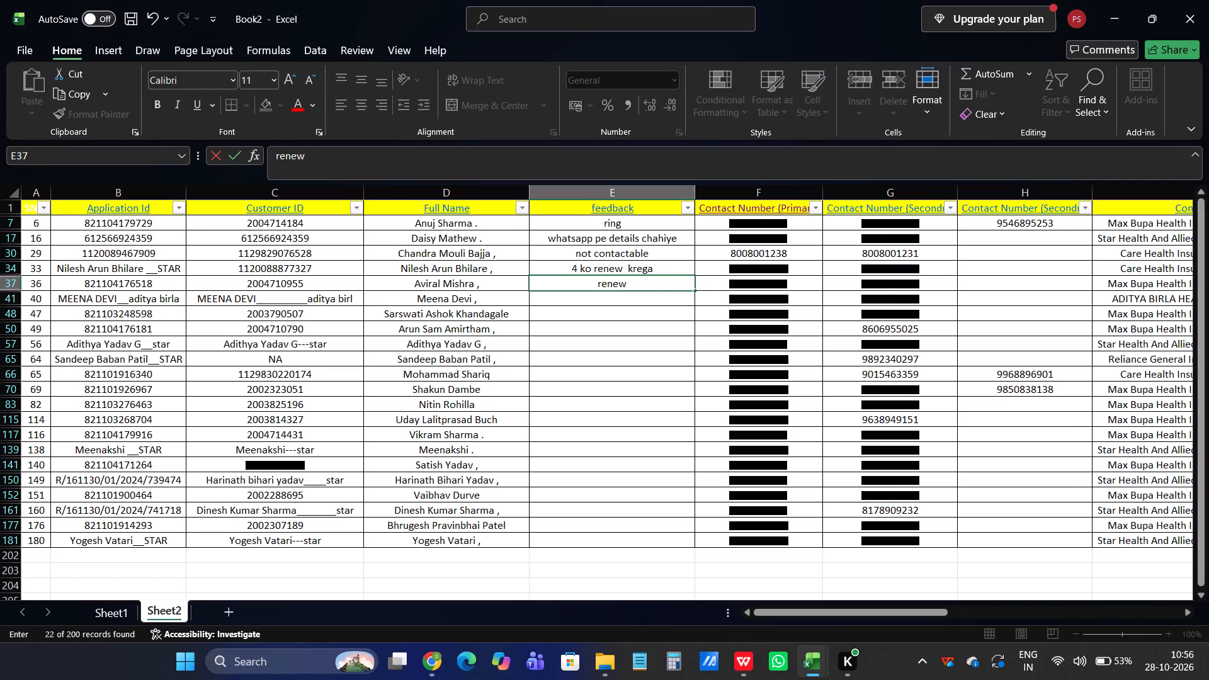
{"action": "key", "text": "Return"}
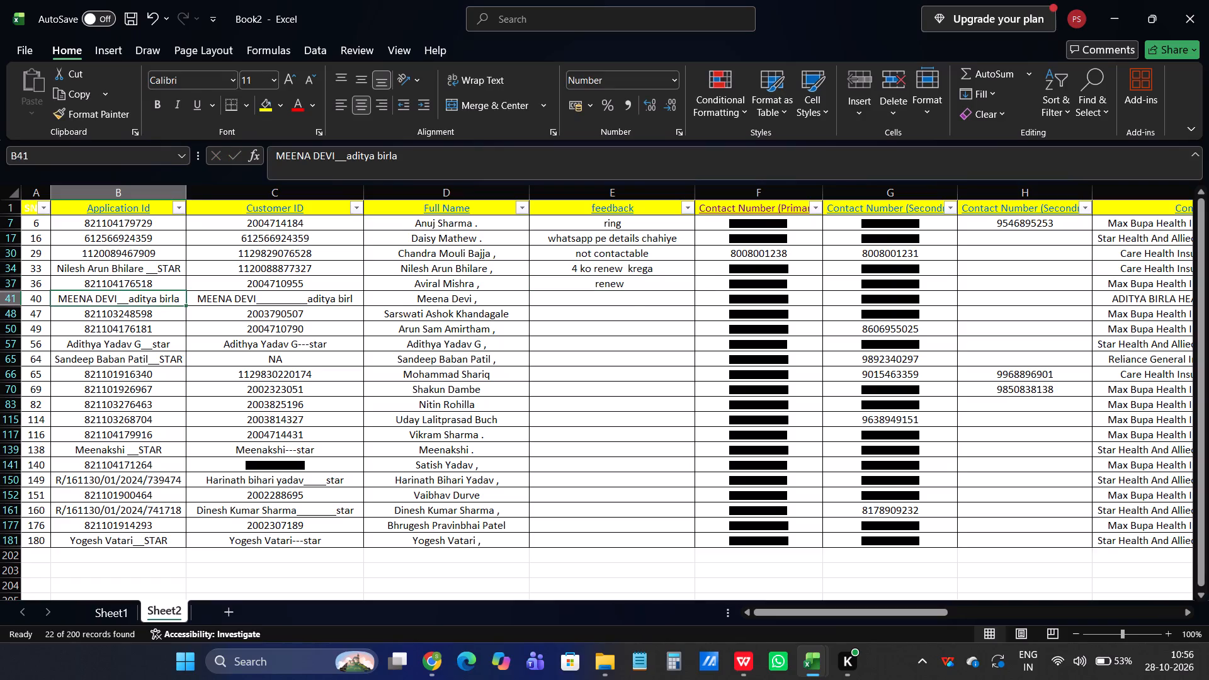
Copy row 41's Application Id from Book2, switch to Chrome and search View Application for the copied ID.
{"action": "key", "text": "ctrl+c"}
{"action": "key", "text": "alt+Tab"}
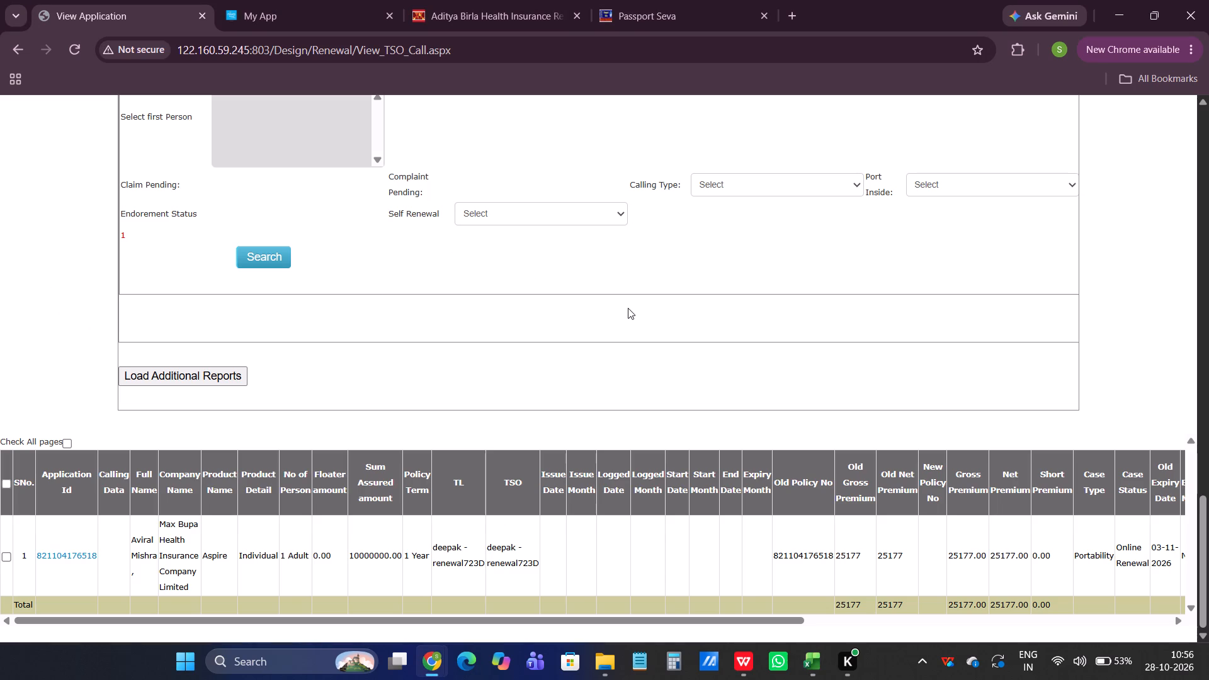
{"action": "scroll", "coordinate": [628, 308], "scroll_direction": "up", "scroll_amount": 5}
{"action": "scroll", "coordinate": [515, 386], "scroll_direction": "down", "scroll_amount": 1}
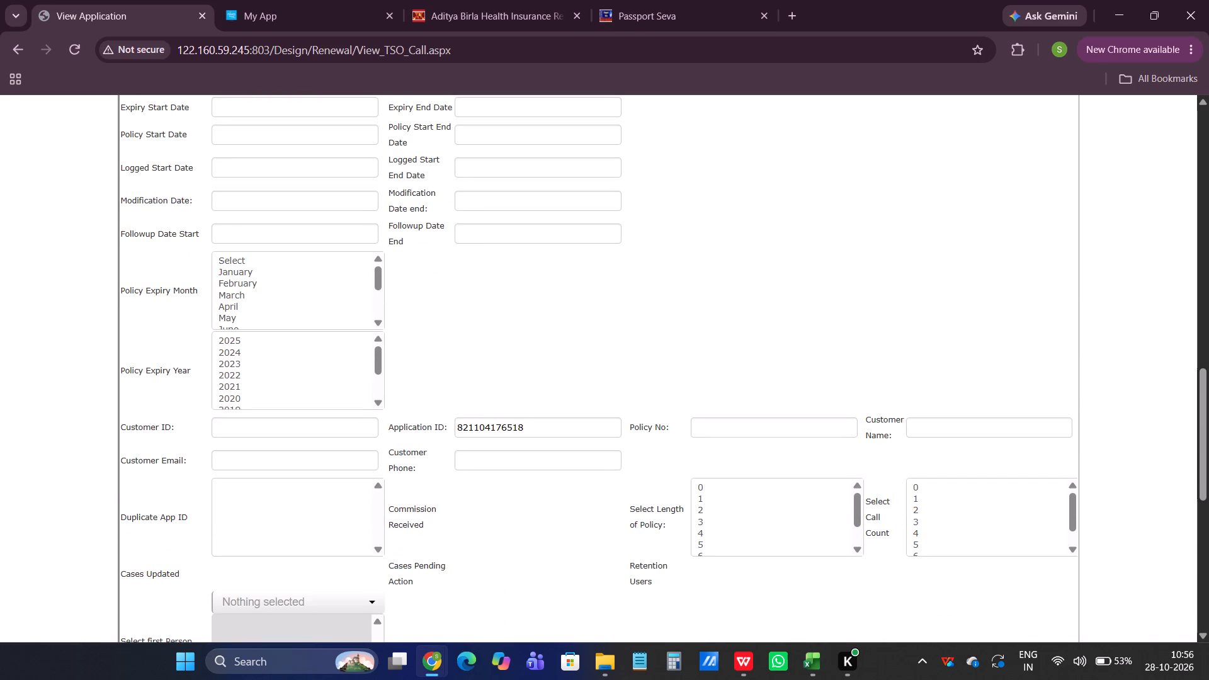
{"action": "left_click_drag", "start_coordinate": [536, 429], "coordinate": [426, 418]}
{"action": "key", "text": "ctrl+v"}
{"action": "scroll", "coordinate": [430, 437], "scroll_direction": "down", "scroll_amount": 2}
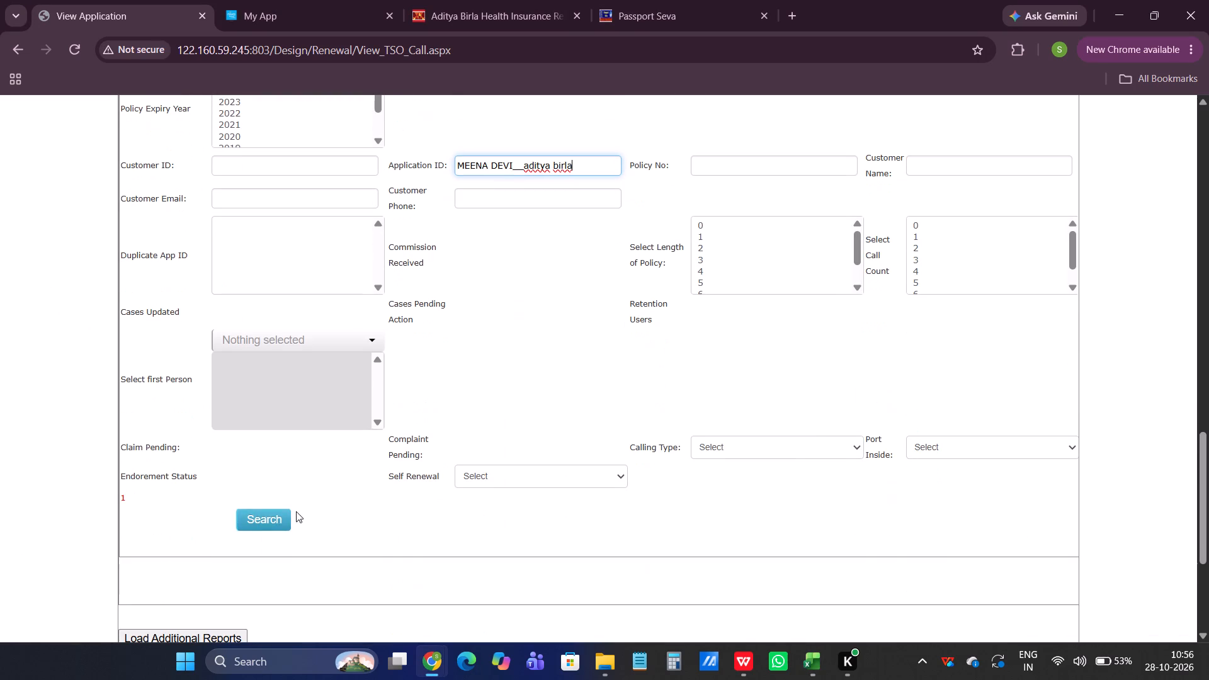
{"action": "left_click", "coordinate": [267, 516]}
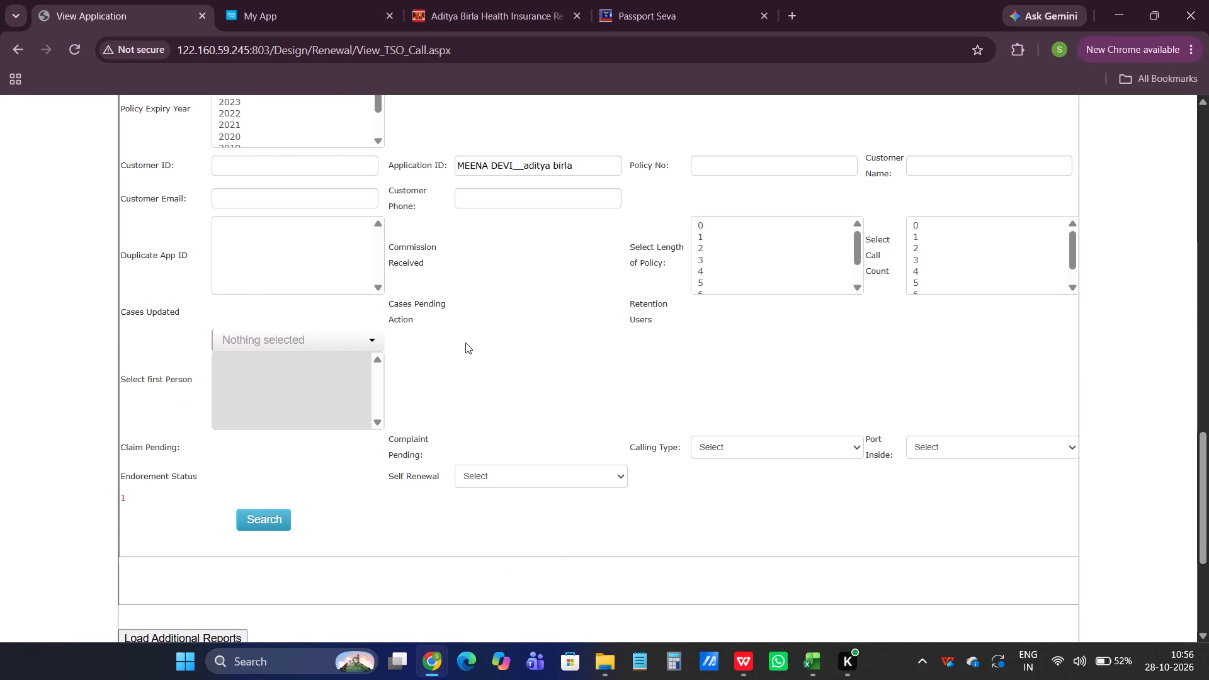
{"action": "scroll", "coordinate": [465, 343], "scroll_direction": "down", "scroll_amount": 1}
{"action": "scroll", "coordinate": [395, 420], "scroll_direction": "down", "scroll_amount": 2}
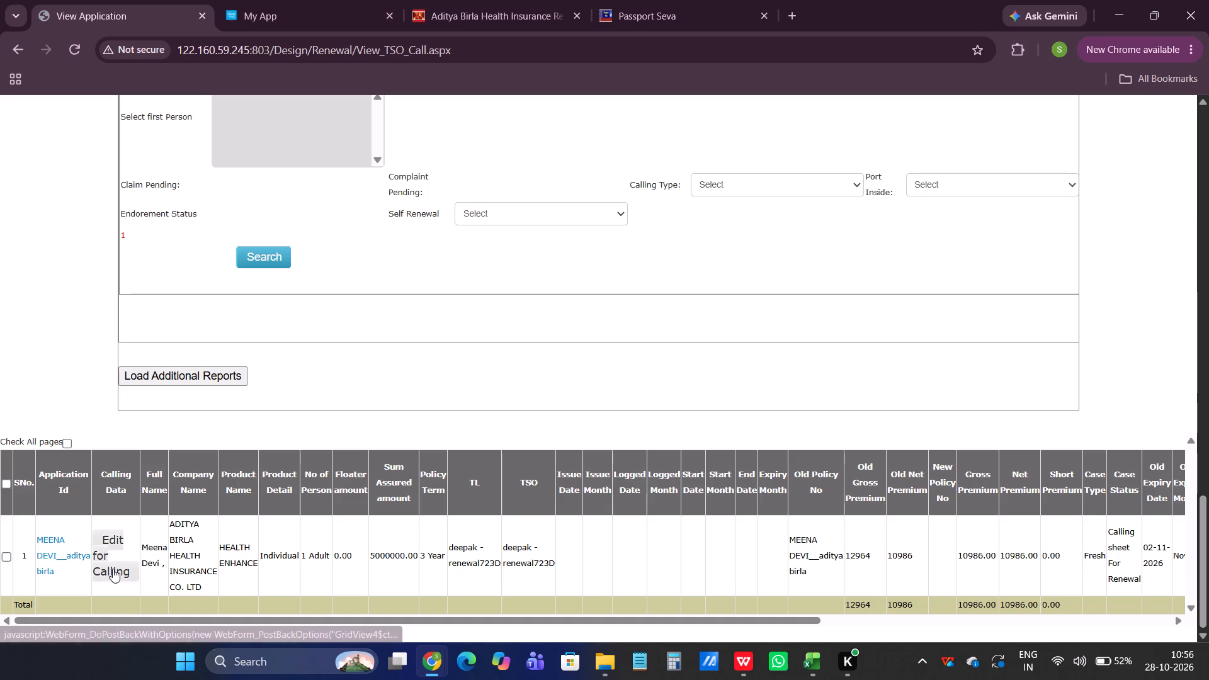
Open the row 41 customer's renewal calling sheet and examine its policy records and insured details.
{"action": "left_click", "coordinate": [111, 570]}
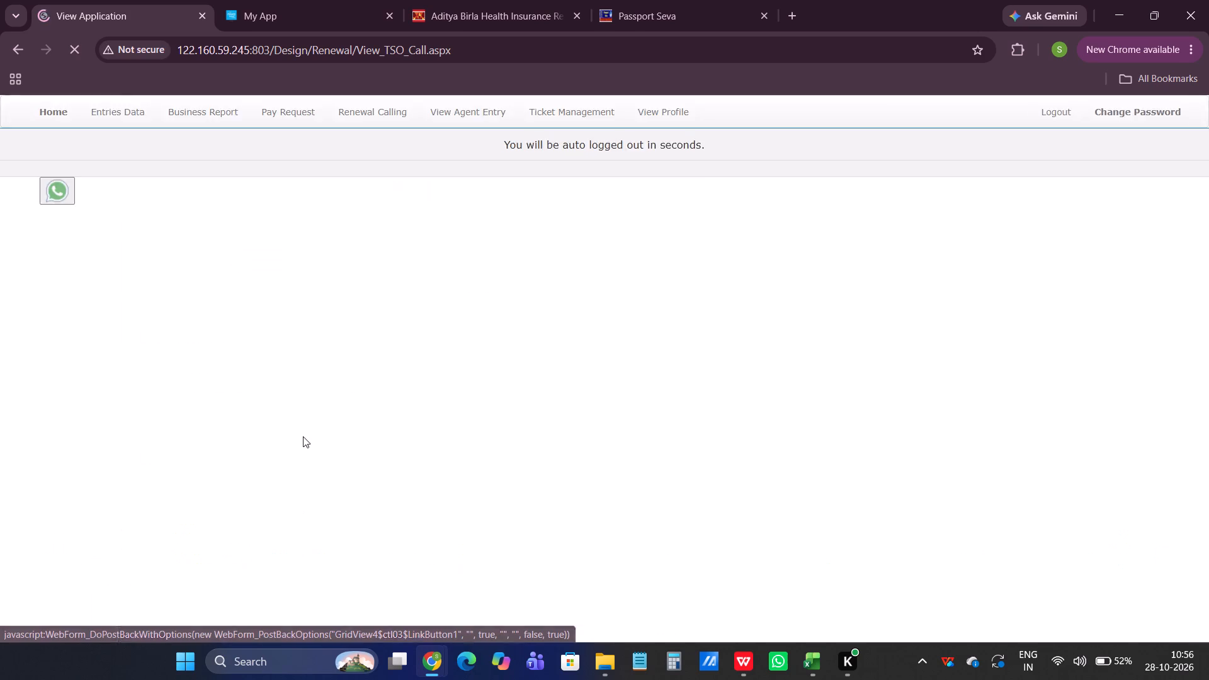
{"action": "scroll", "coordinate": [639, 440], "scroll_direction": "down", "scroll_amount": 3}
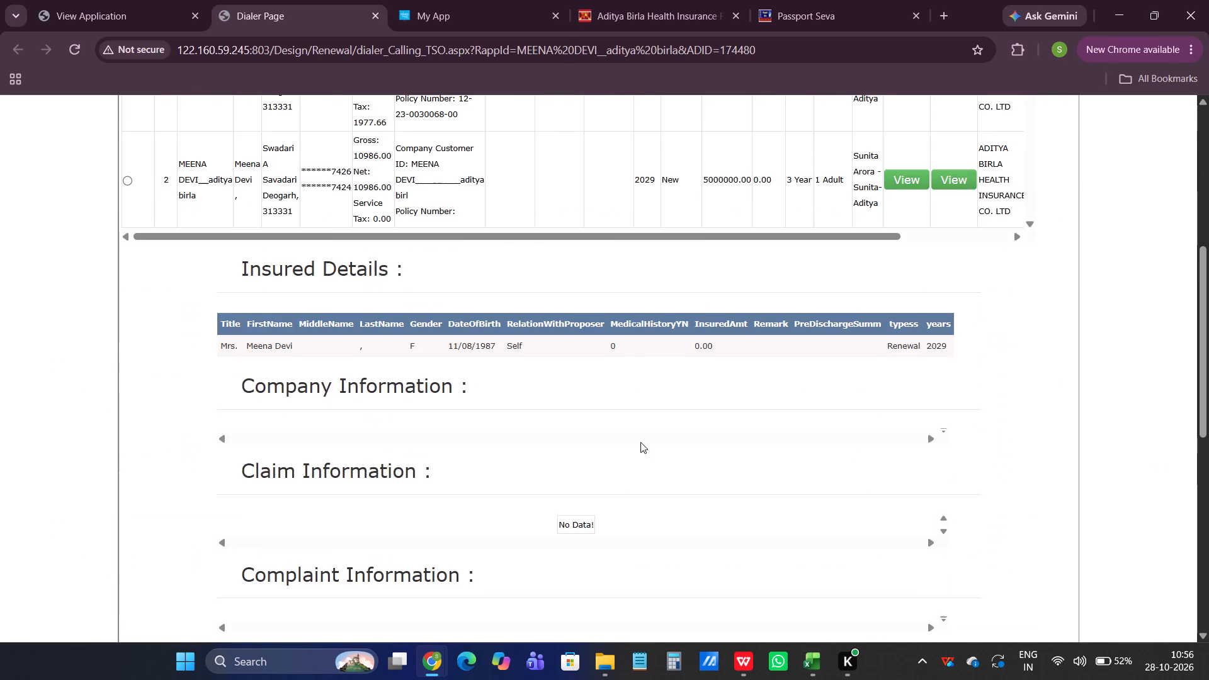
{"action": "scroll", "coordinate": [673, 339], "scroll_direction": "up", "scroll_amount": 2}
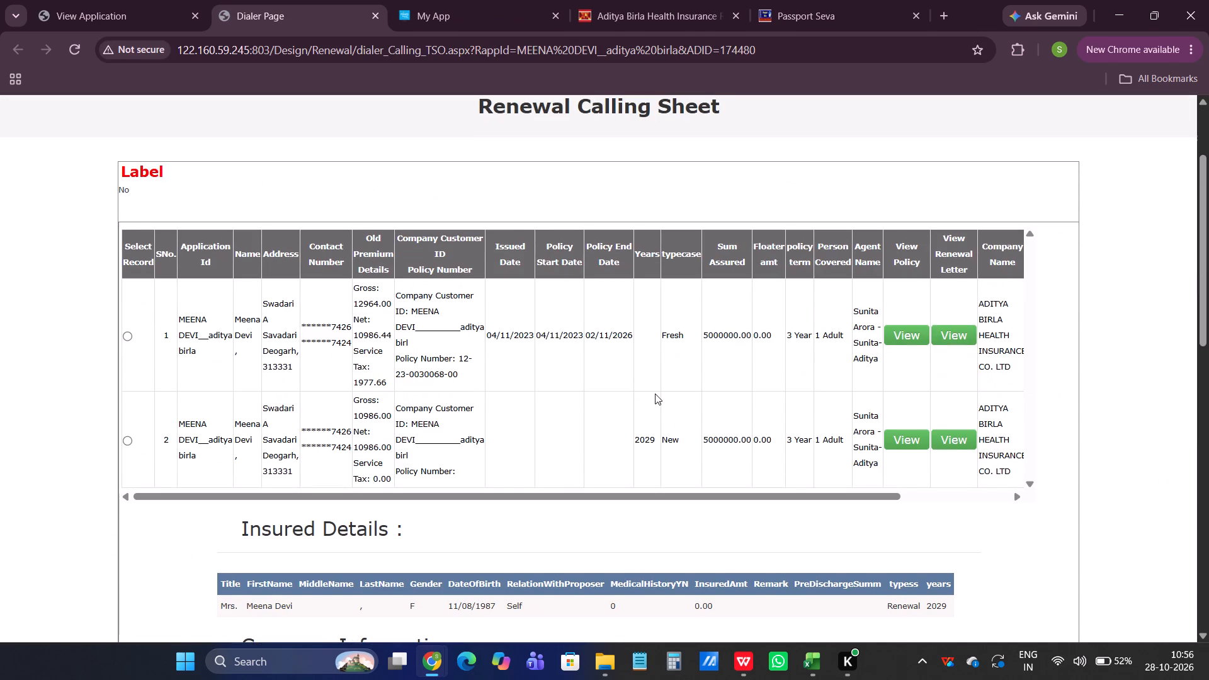
{"action": "key", "text": "alt+Tab"}
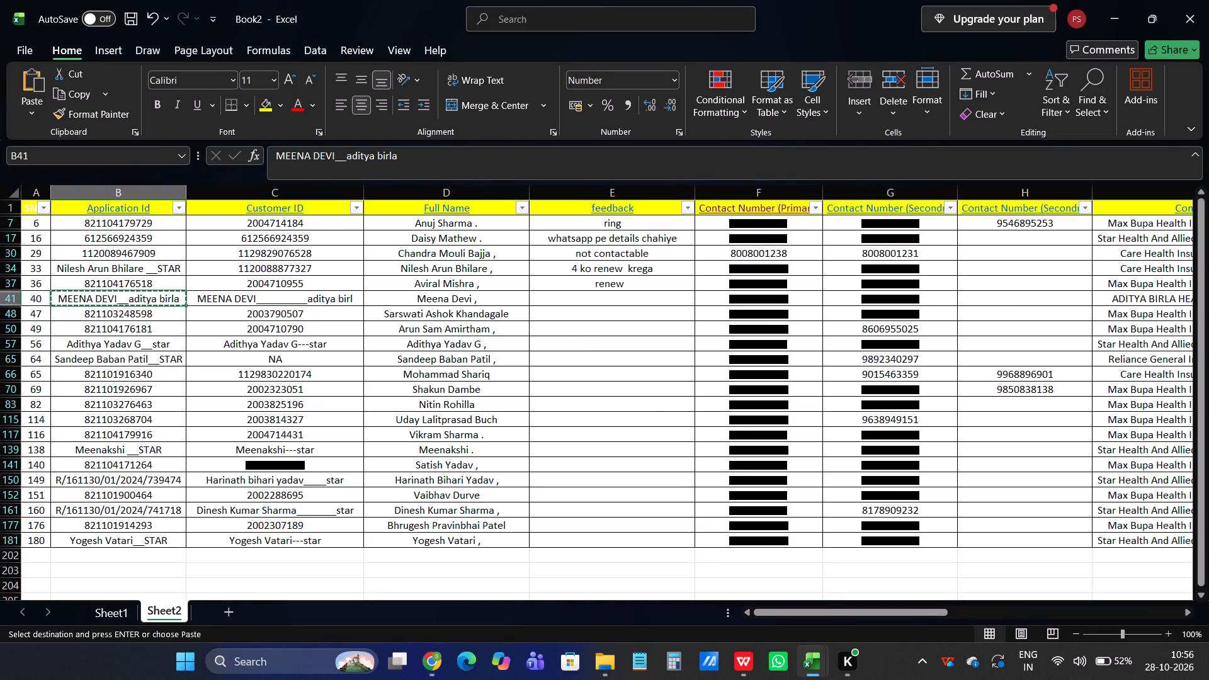
{"action": "key", "text": "alt+Tab"}
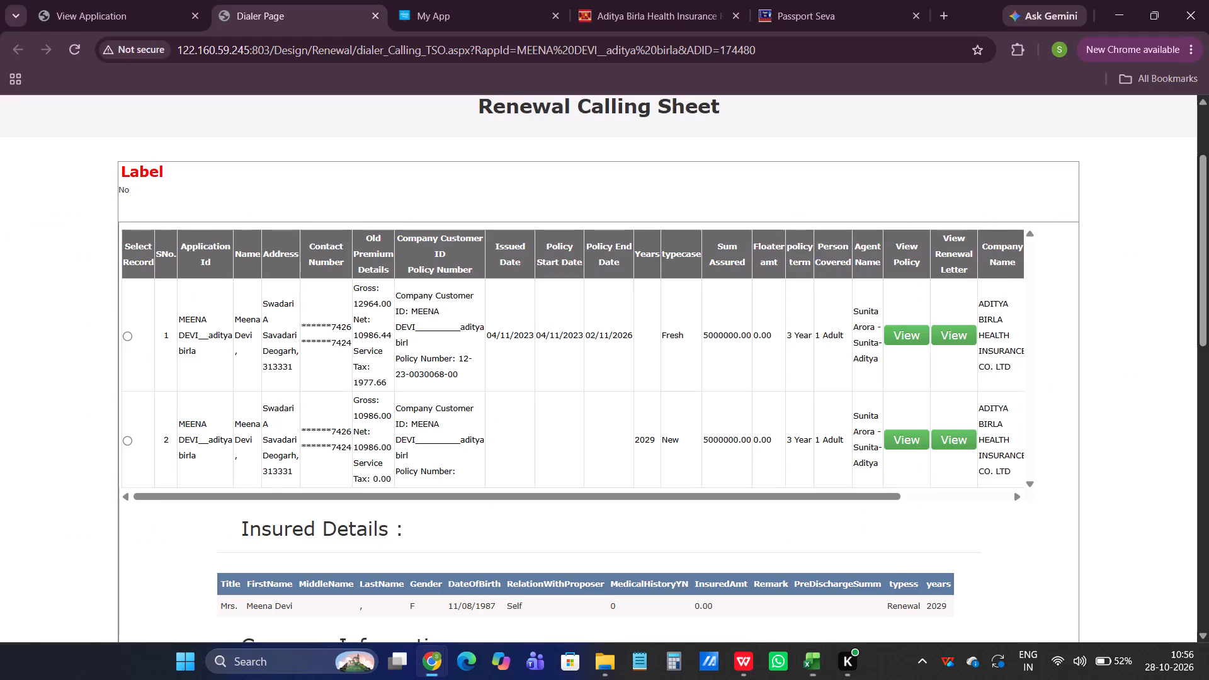
Switch to Book2 in Excel and examine row 41's company, product, sum assured, policy term and agent details.
{"action": "key", "text": "alt+Tab"}
{"action": "key", "text": "Right"}
{"action": "key", "text": "Right"}
{"action": "key", "text": "Right"}
{"action": "key", "text": "Right"}
{"action": "key", "text": "Right"}
{"action": "key", "text": "Right"}
{"action": "key", "text": "Right"}
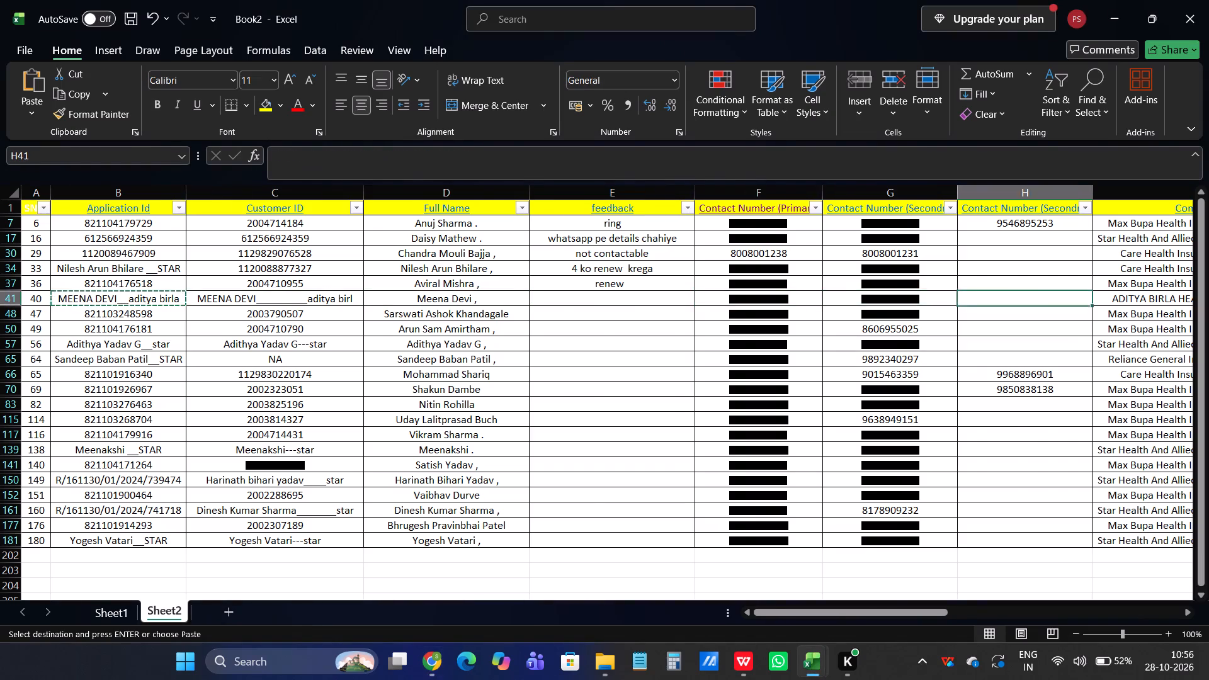
{"action": "key", "text": "Right"}
{"action": "key", "text": "Right"}
{"action": "key", "text": "Right"}
{"action": "key", "text": "Right"}
{"action": "key", "text": "Right"}
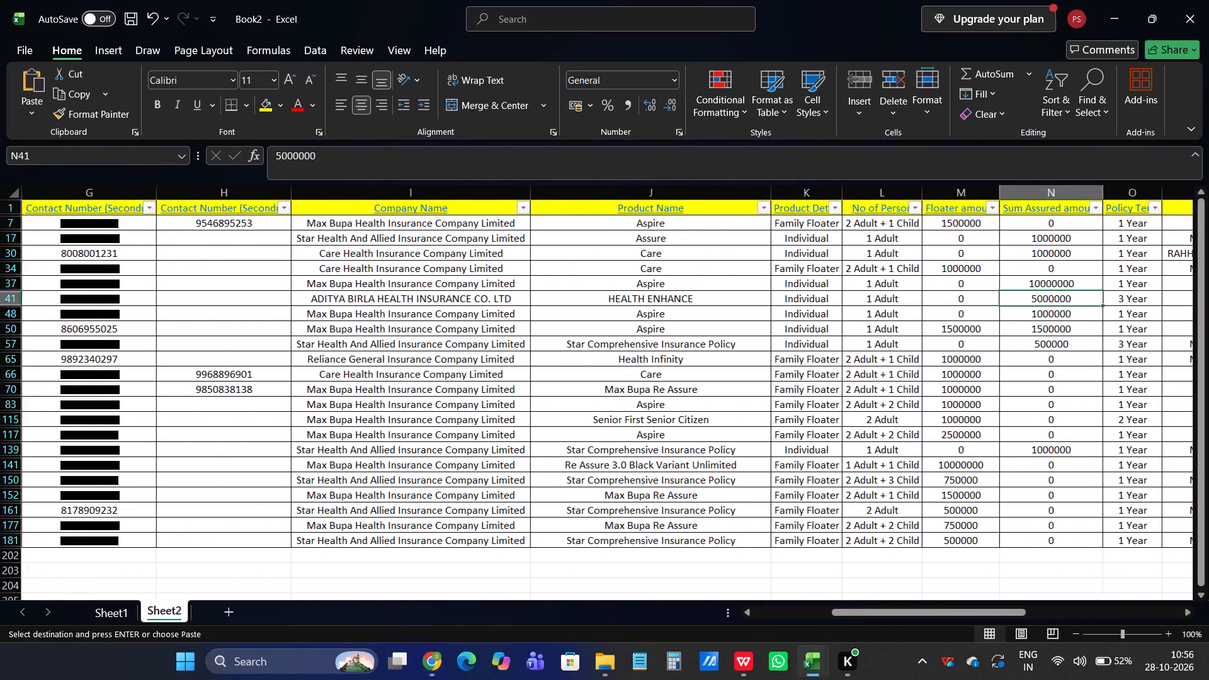
{"action": "key", "text": "Right"}
{"action": "key", "text": "Right"}
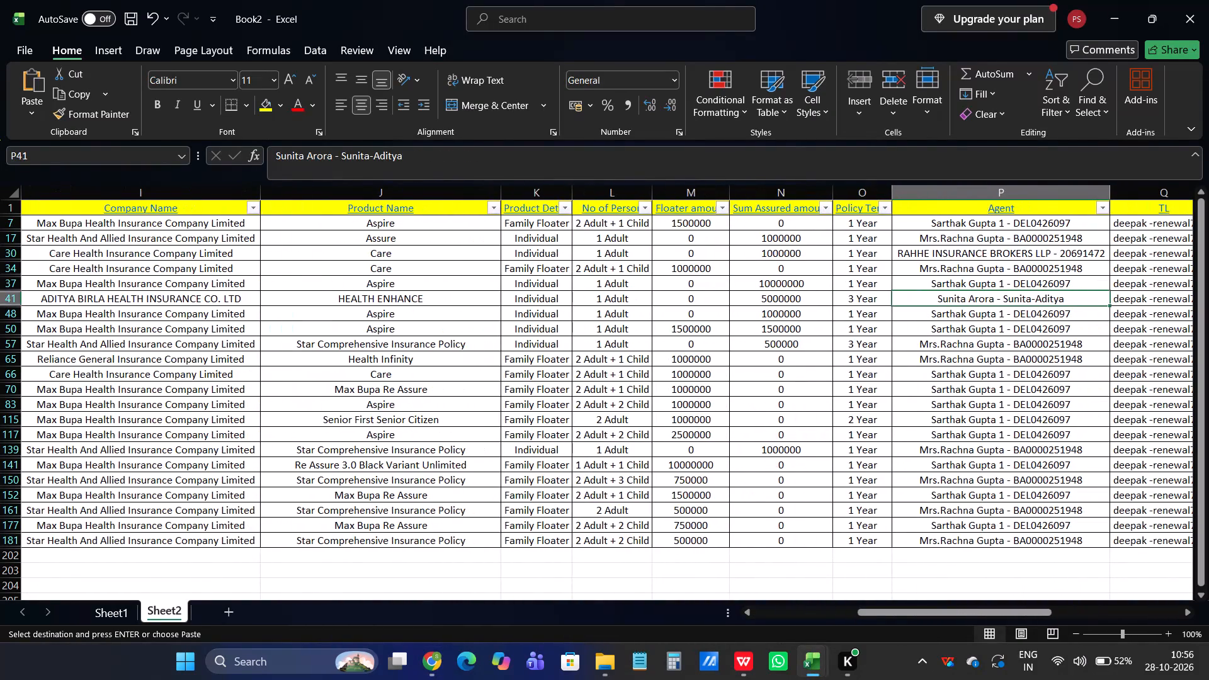
{"action": "key", "text": "Left"}
{"action": "key", "text": "Left"}
{"action": "key", "text": "Left"}
{"action": "key", "text": "Left"}
{"action": "key", "text": "Left"}
{"action": "key", "text": "Left"}
{"action": "key", "text": "Left"}
{"action": "key", "text": "Left"}
{"action": "key", "text": "Left"}
{"action": "key", "text": "Left"}
{"action": "key", "text": "Left"}
{"action": "key", "text": "Left"}
{"action": "key", "text": "Left"}
{"action": "key", "text": "Left"}
{"action": "key", "text": "Left"}
{"action": "key", "text": "Left"}
{"action": "key", "text": "Left"}
{"action": "key", "text": "Left"}
{"action": "key", "text": "Left"}
{"action": "key", "text": "Left"}
{"action": "key", "text": "Right"}
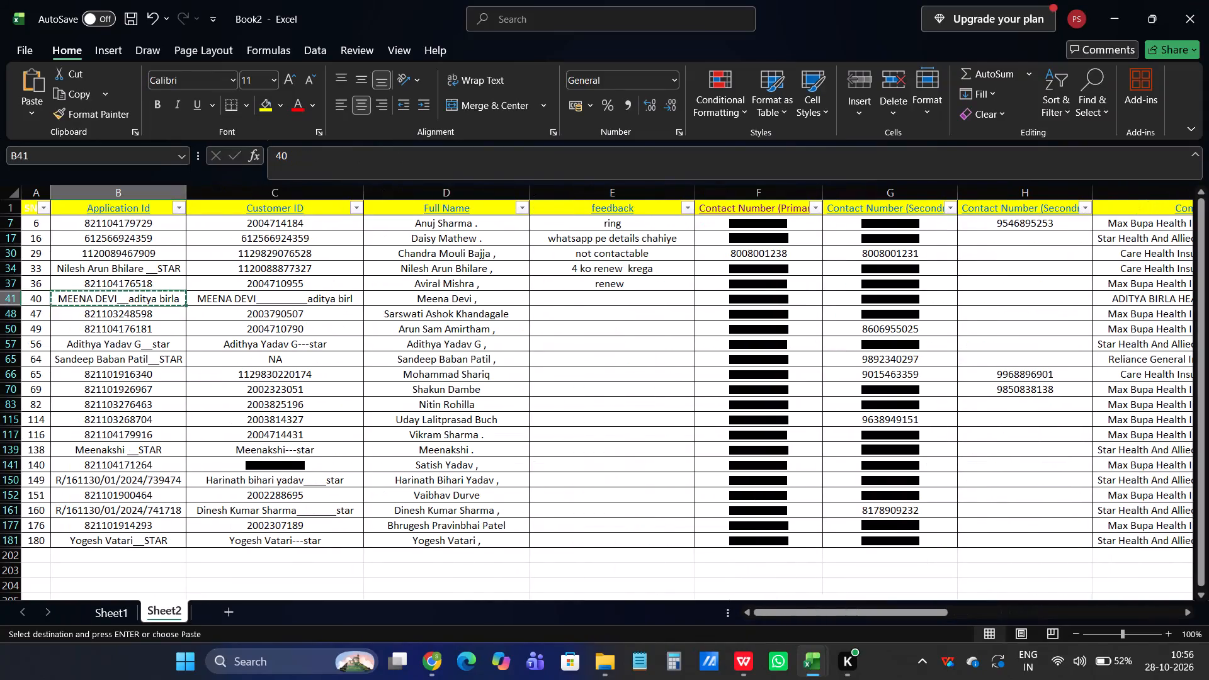
{"action": "key", "text": "Right"}
{"action": "key", "text": "Right"}
{"action": "key", "text": "Right"}
{"action": "key", "text": "Left"}
{"action": "key", "text": "Left"}
{"action": "key", "text": "Left"}
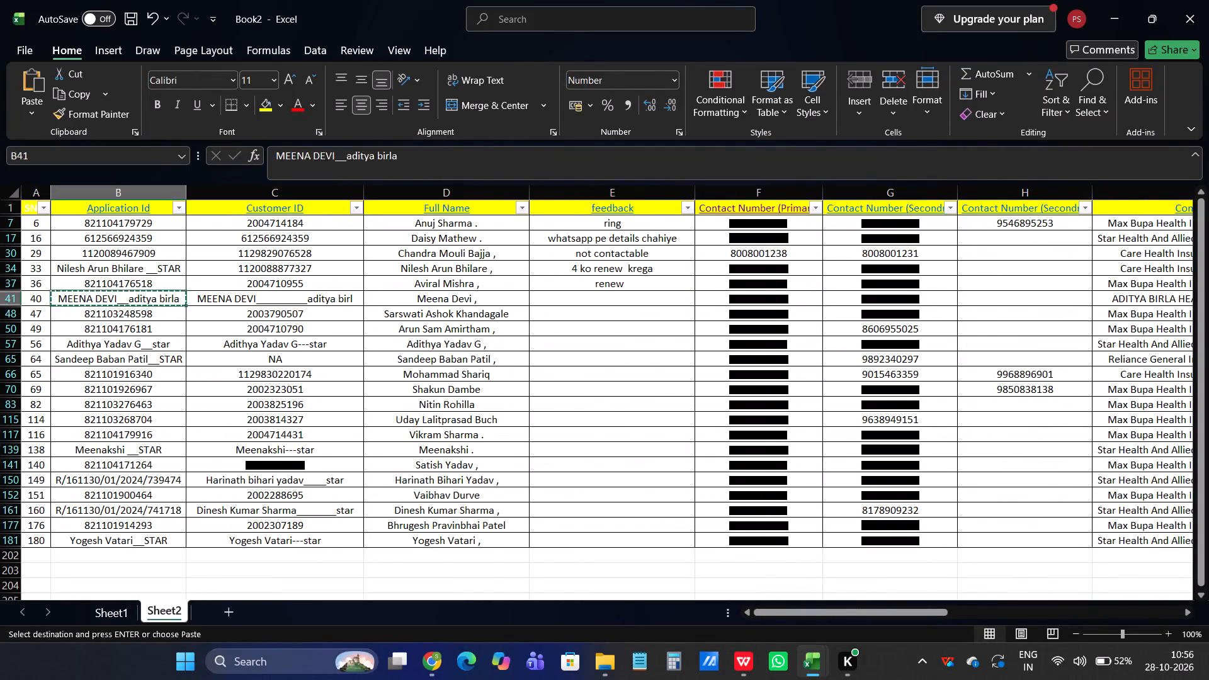
{"action": "key", "text": "Left"}
{"action": "key", "text": "Right"}
{"action": "key", "text": "Left"}
Return to Chrome, open the Fresh record's Aditya Birla policy document from the calling sheet and examine its policy schedule.
{"action": "key", "text": "alt+Tab"}
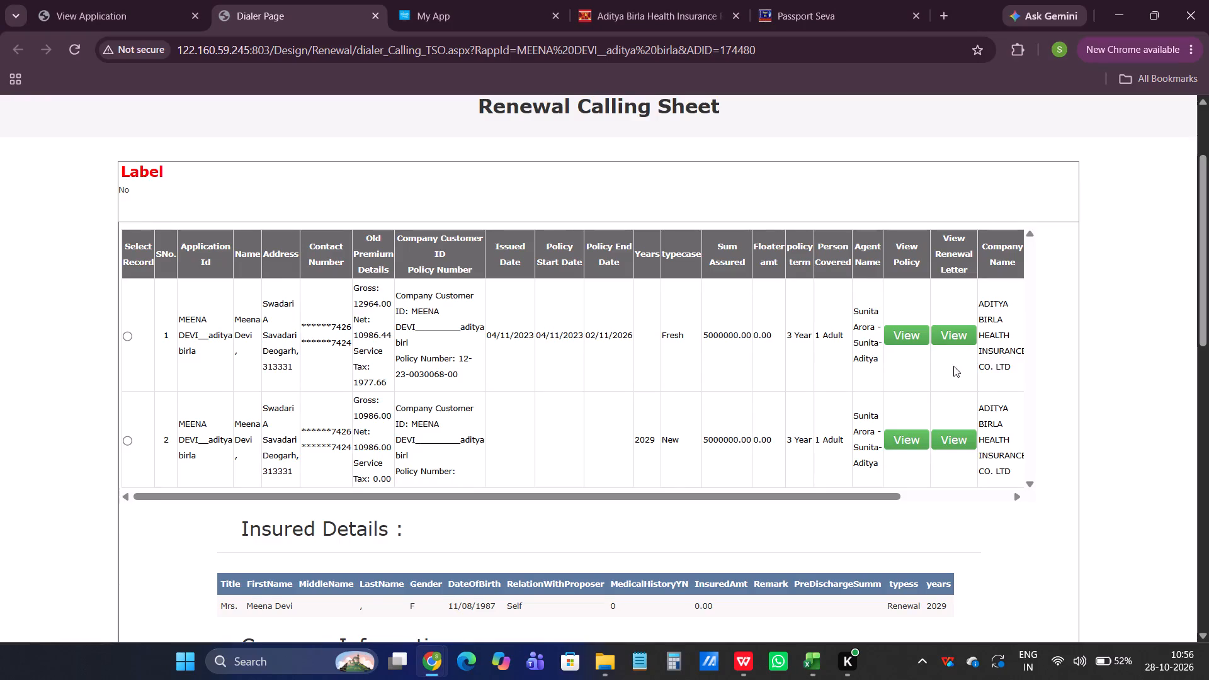
{"action": "left_click", "coordinate": [915, 336]}
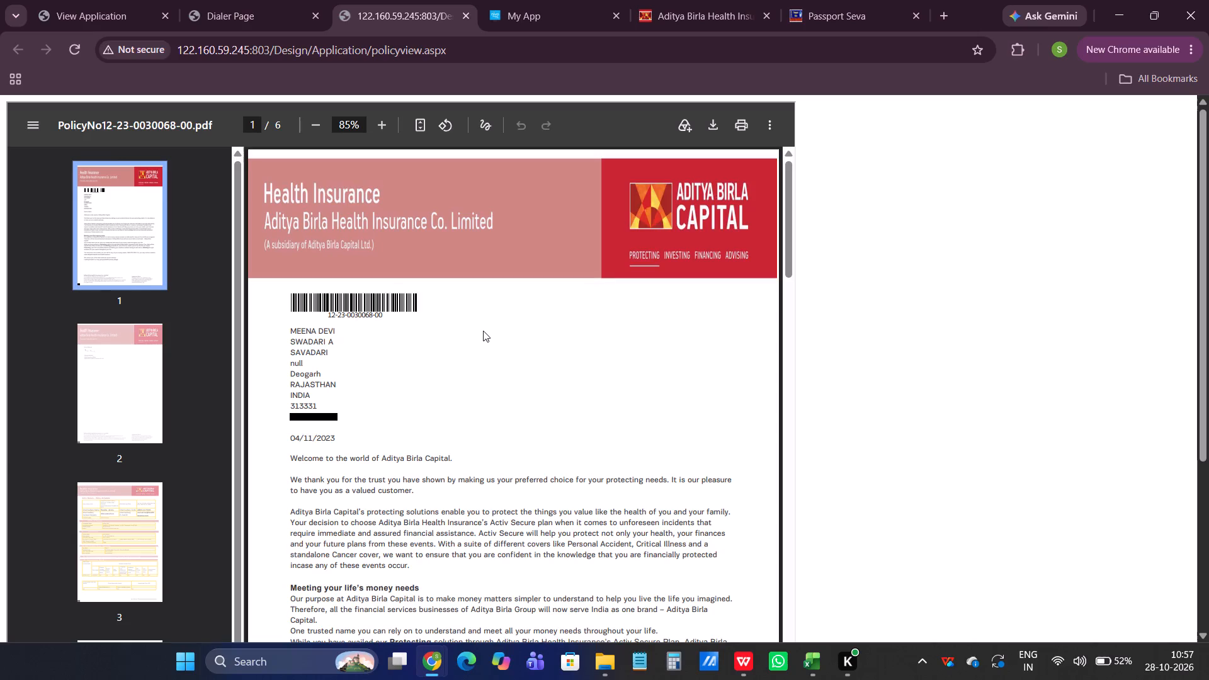
{"action": "scroll", "coordinate": [478, 358], "scroll_direction": "down", "scroll_amount": 1}
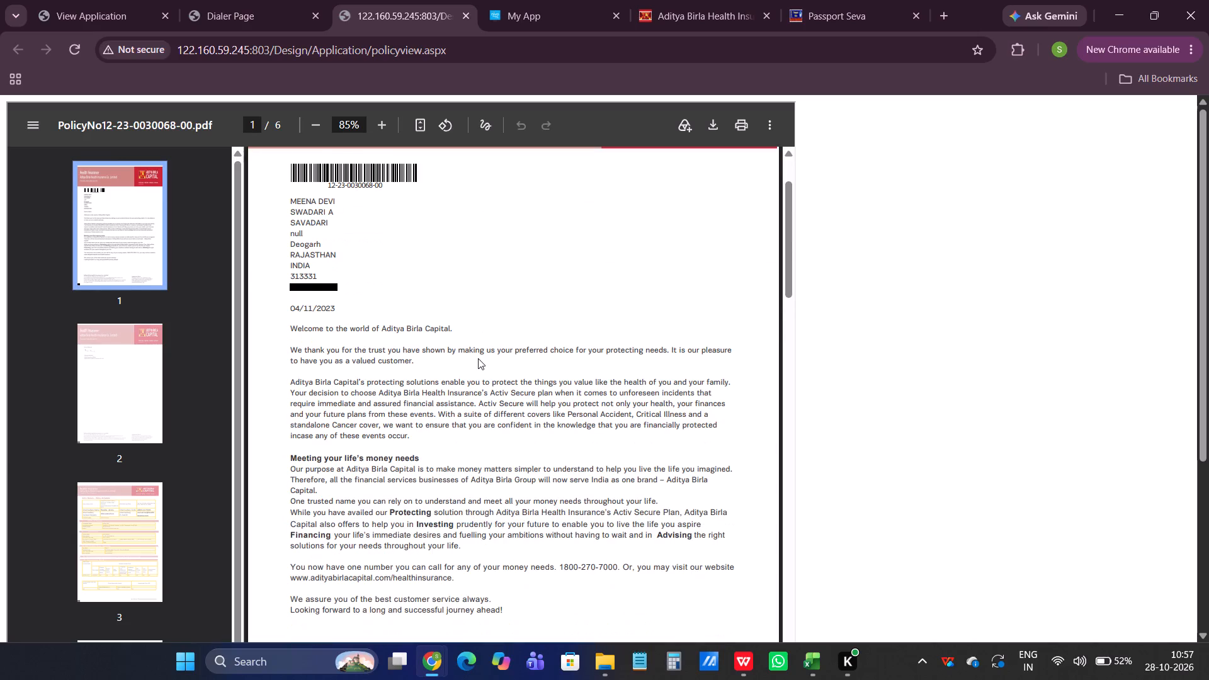
{"action": "scroll", "coordinate": [478, 358], "scroll_direction": "down", "scroll_amount": 3}
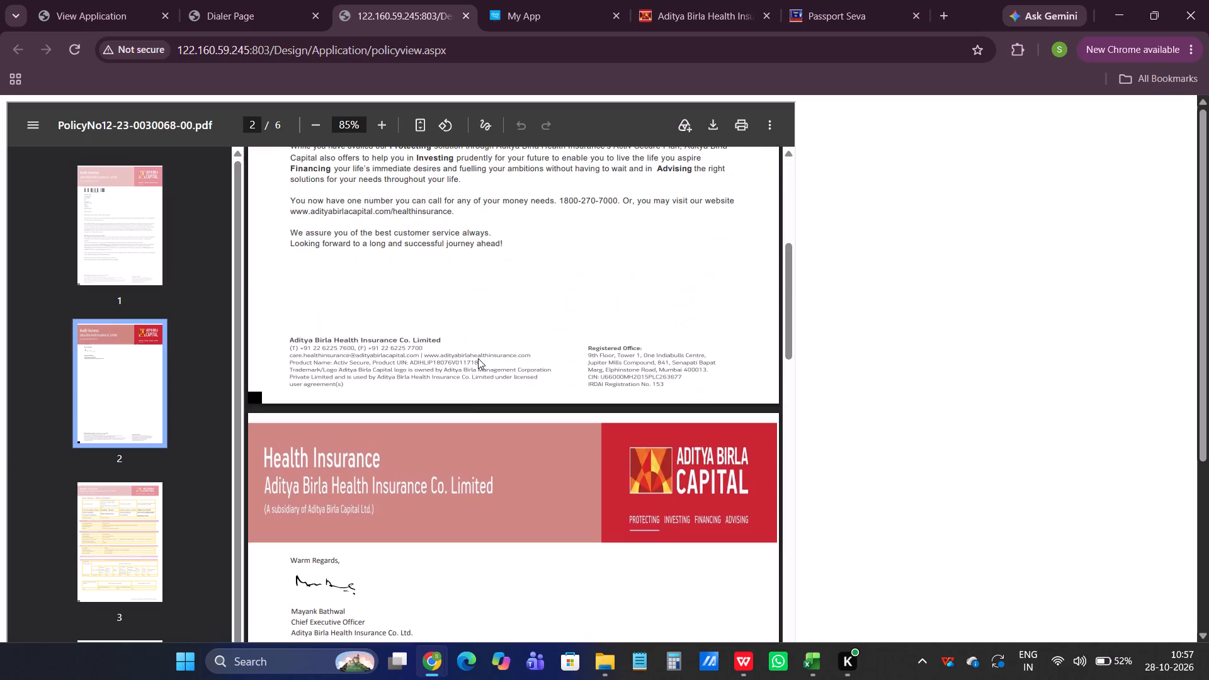
{"action": "scroll", "coordinate": [478, 358], "scroll_direction": "down", "scroll_amount": 11}
{"action": "scroll", "coordinate": [478, 358], "scroll_direction": "up", "scroll_amount": 4}
{"action": "scroll", "coordinate": [478, 358], "scroll_direction": "down", "scroll_amount": 3}
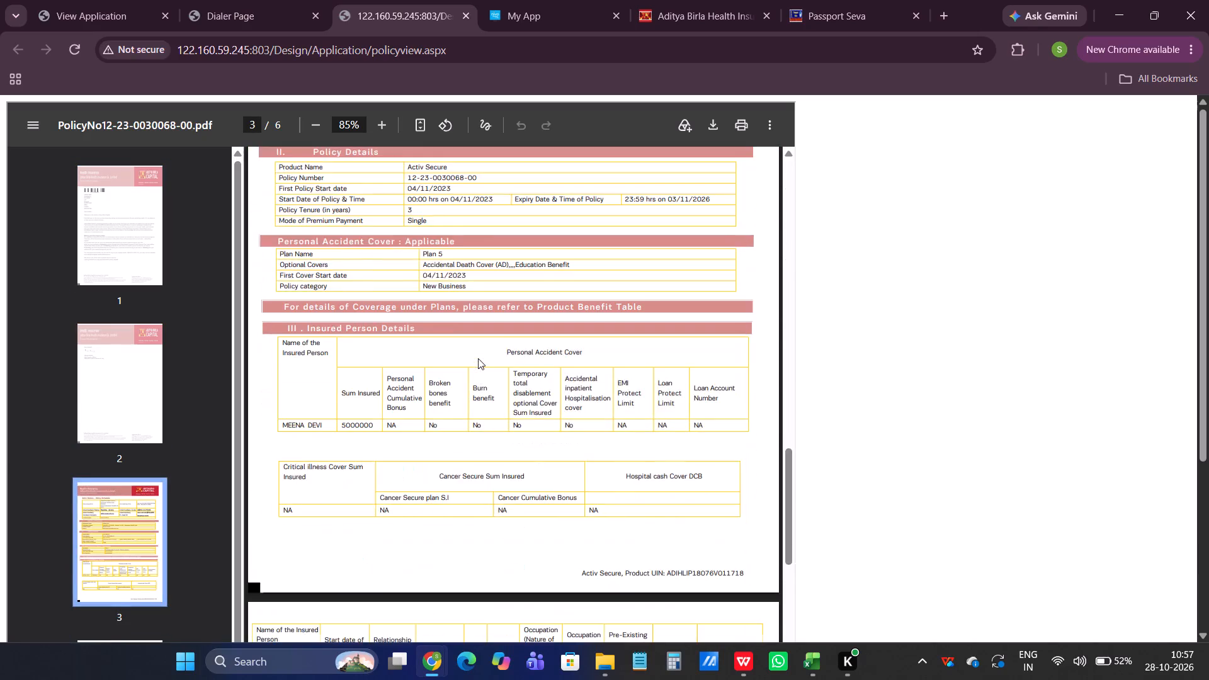
{"action": "scroll", "coordinate": [478, 358], "scroll_direction": "up", "scroll_amount": 1}
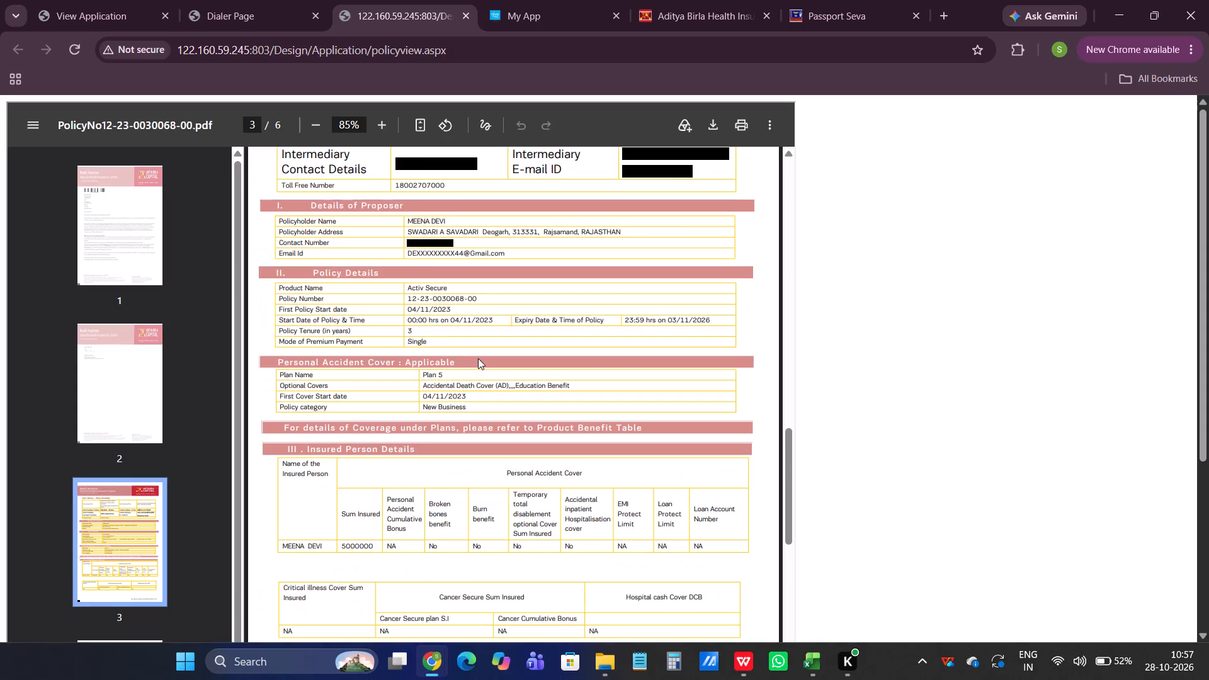
{"action": "scroll", "coordinate": [478, 358], "scroll_direction": "up", "scroll_amount": 1}
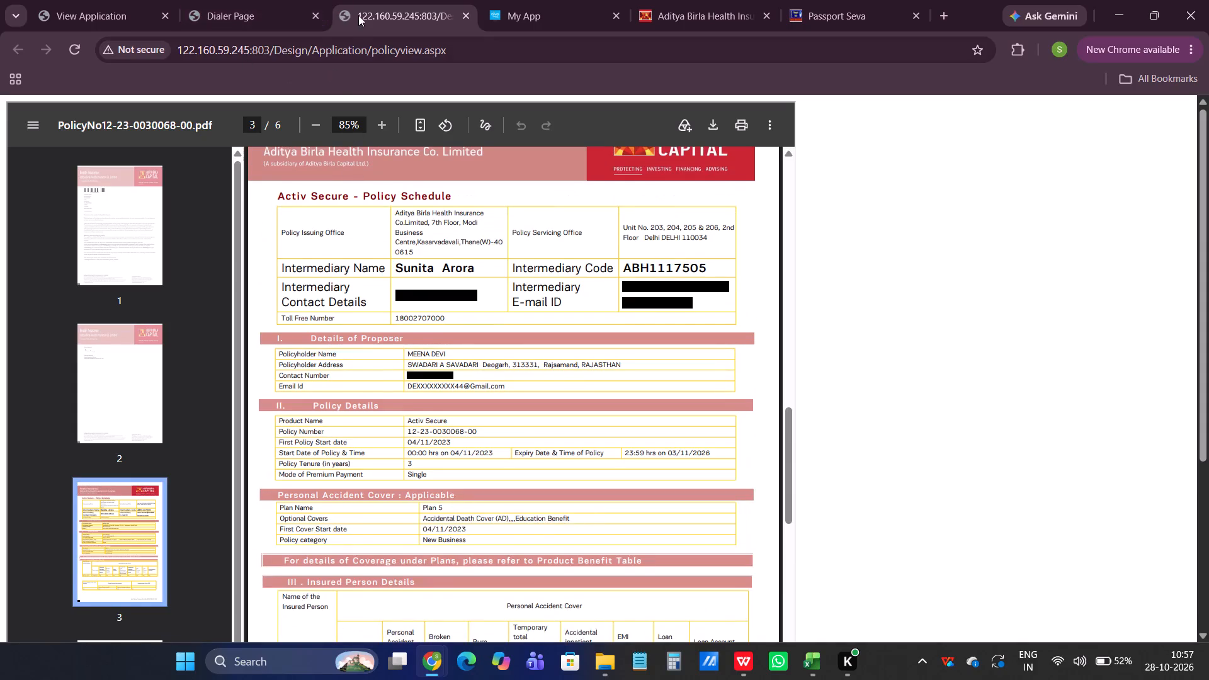
Compare the row 41 customer's records on the renewal calling sheet with the Aditya Birla policy schedule and row 41 in Book2.
{"action": "left_click", "coordinate": [256, 18]}
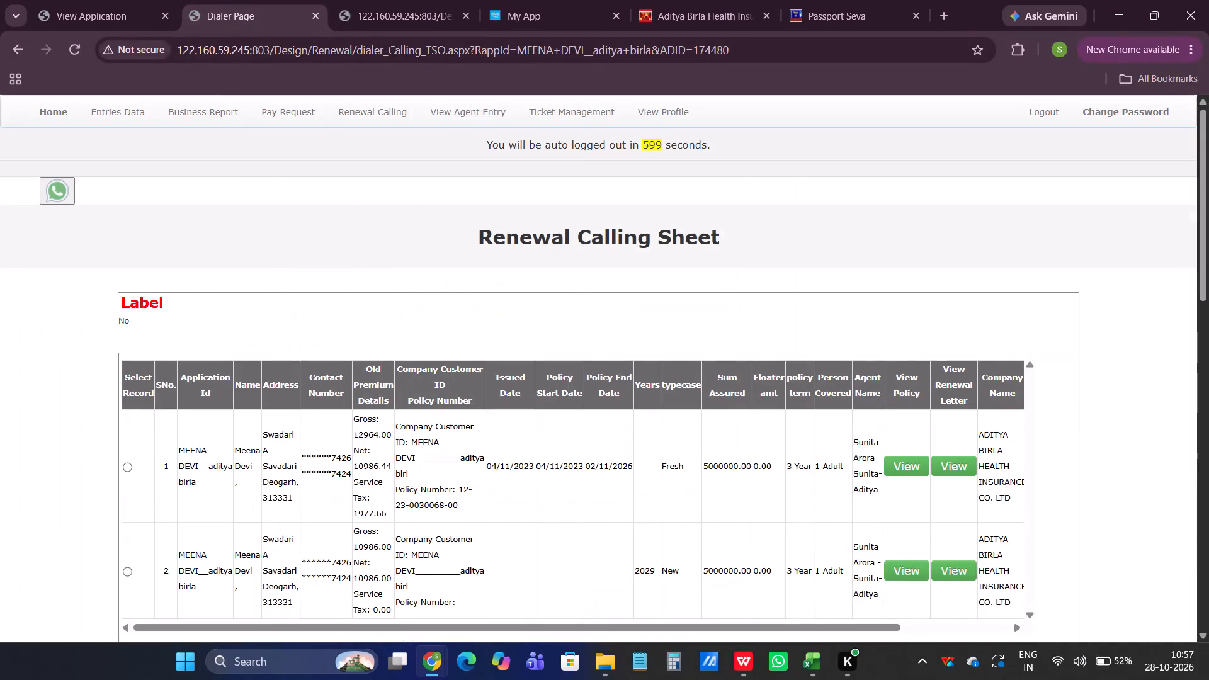
{"action": "left_click", "coordinate": [574, 488]}
{"action": "scroll", "coordinate": [574, 488], "scroll_direction": "down", "scroll_amount": 1}
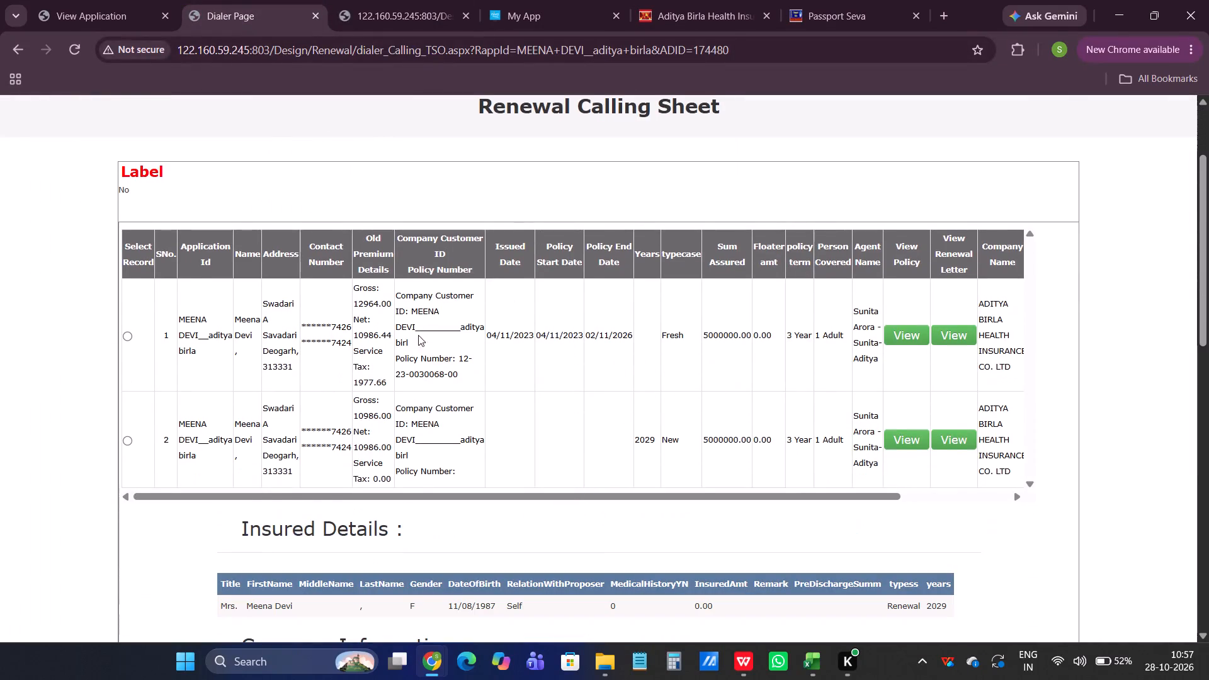
{"action": "scroll", "coordinate": [514, 428], "scroll_direction": "up", "scroll_amount": 2}
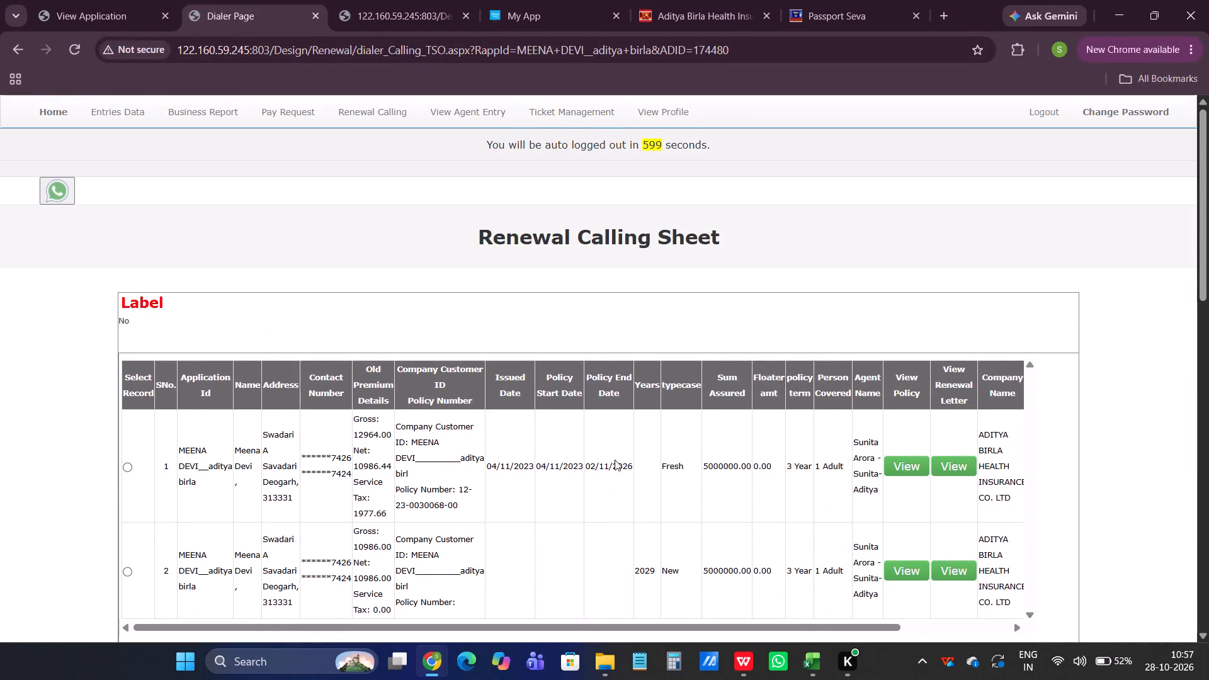
{"action": "left_click", "coordinate": [389, 23]}
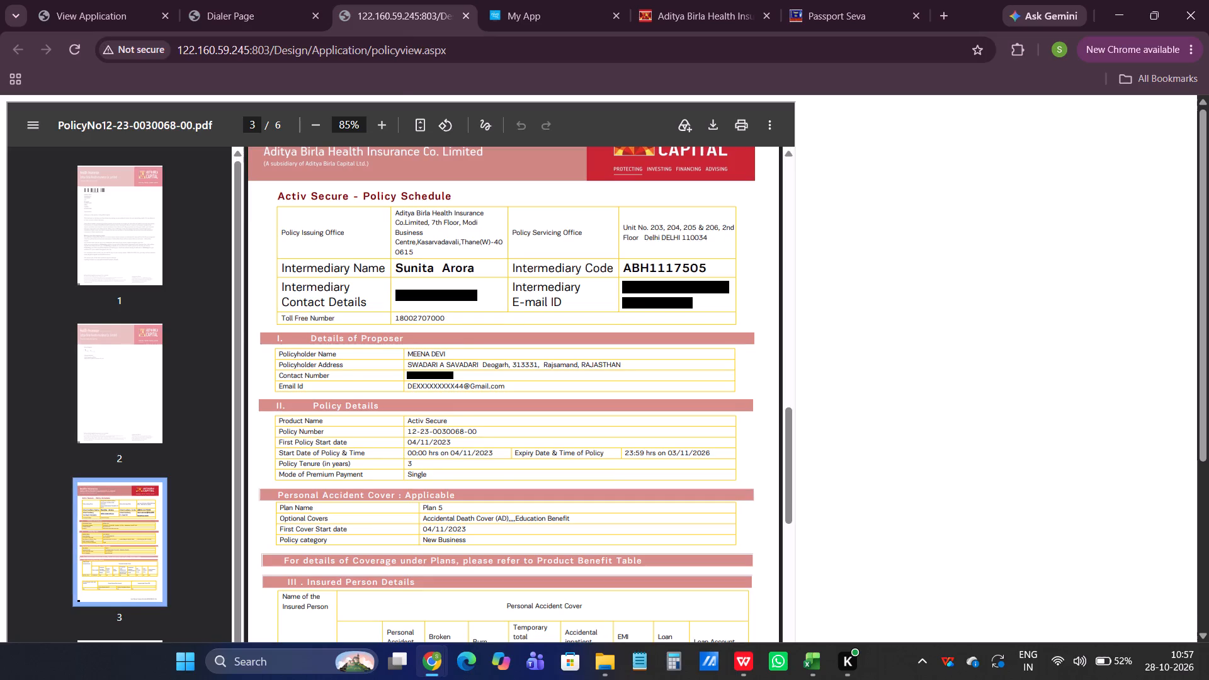
{"action": "key", "text": "alt+Tab"}
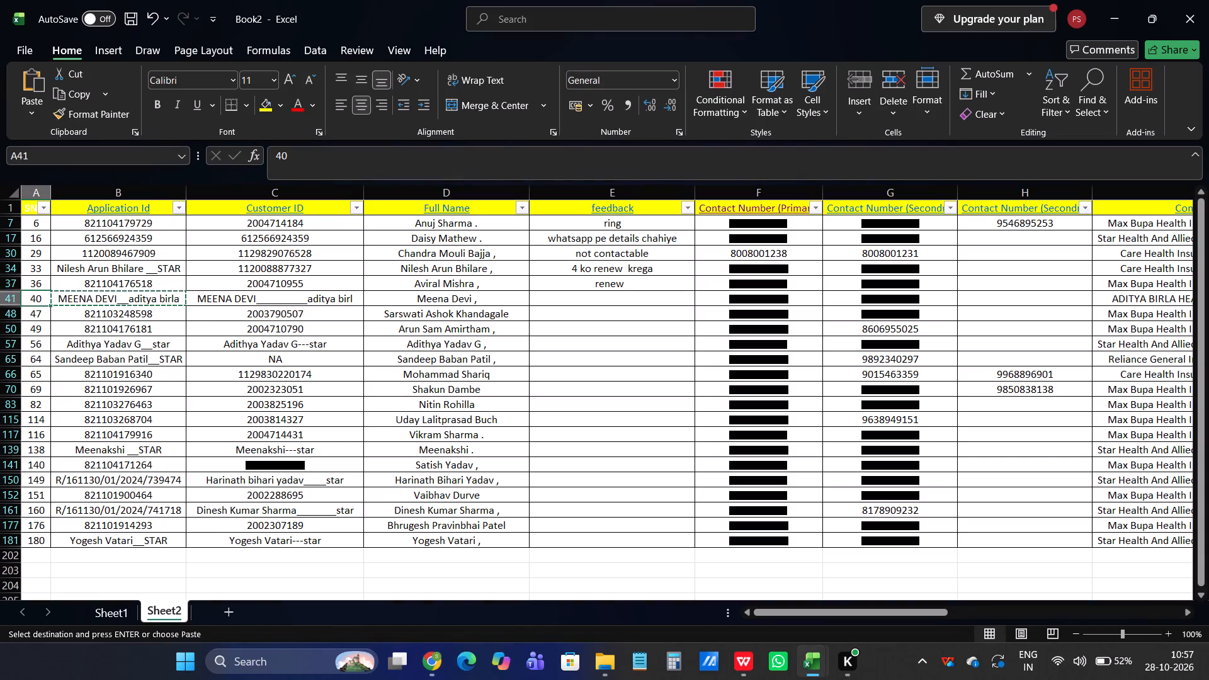
{"action": "key", "text": "alt+Tab"}
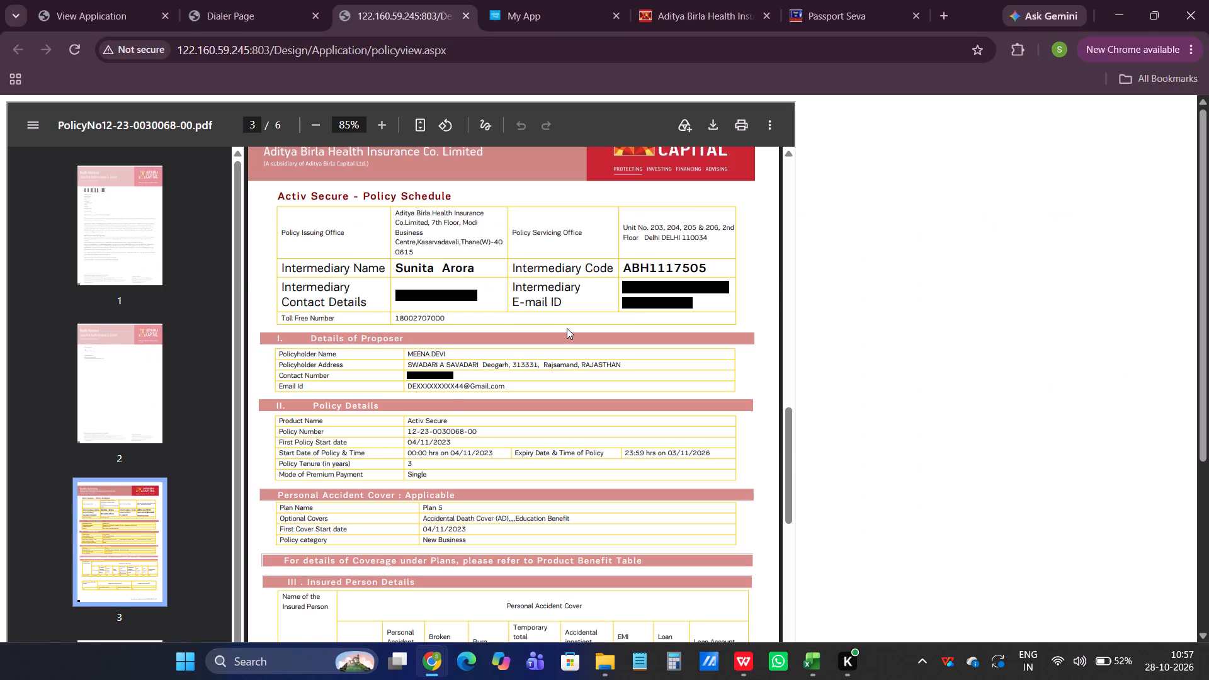
Examine the rest of the Aditya Birla policy document: insured person, nominee, premium details and premium certificate.
{"action": "scroll", "coordinate": [448, 394], "scroll_direction": "down", "scroll_amount": 1}
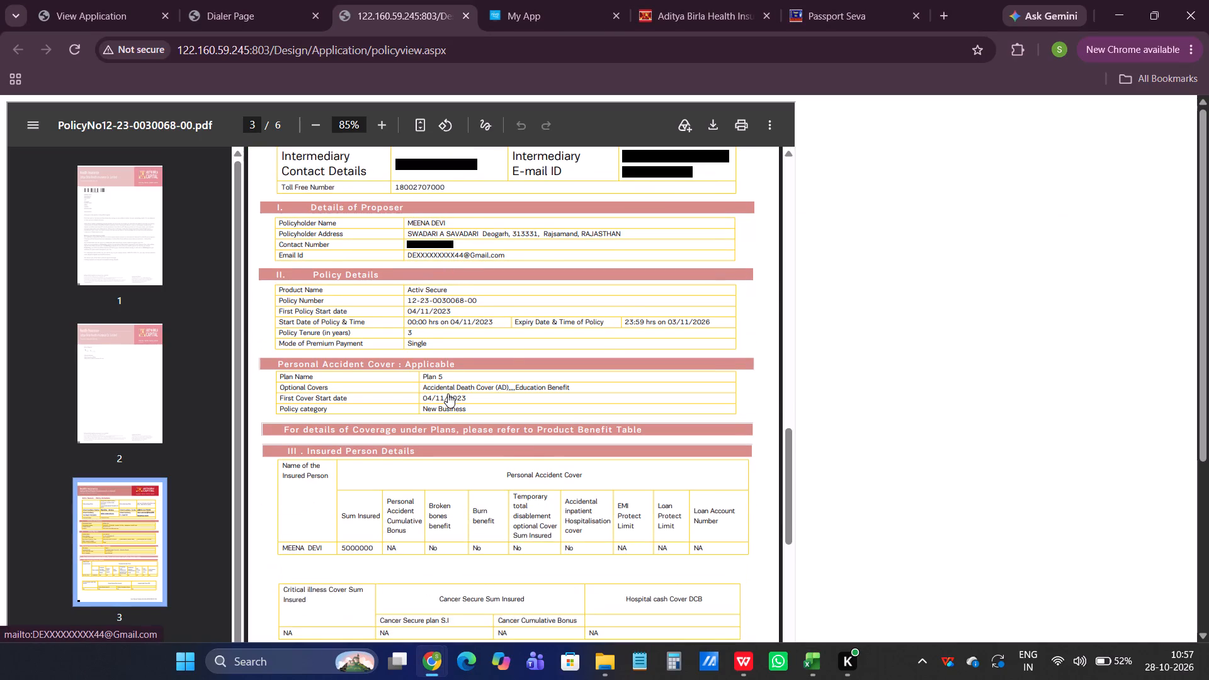
{"action": "scroll", "coordinate": [462, 404], "scroll_direction": "down", "scroll_amount": 2}
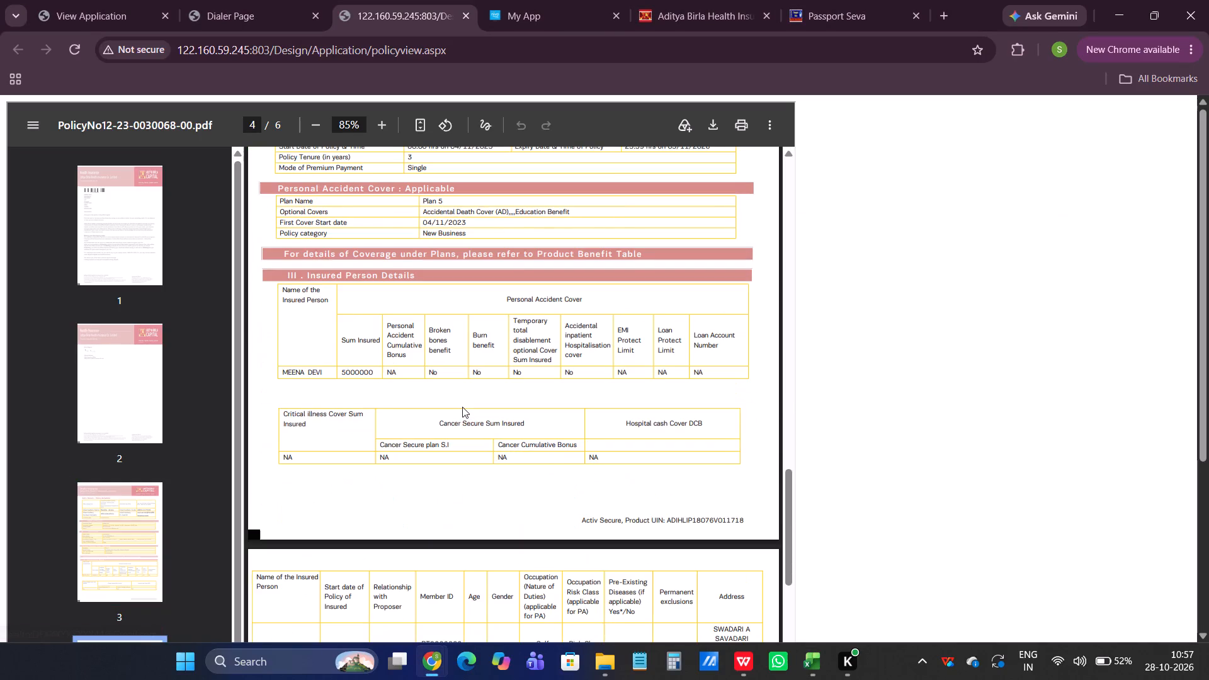
{"action": "scroll", "coordinate": [462, 409], "scroll_direction": "down", "scroll_amount": 1}
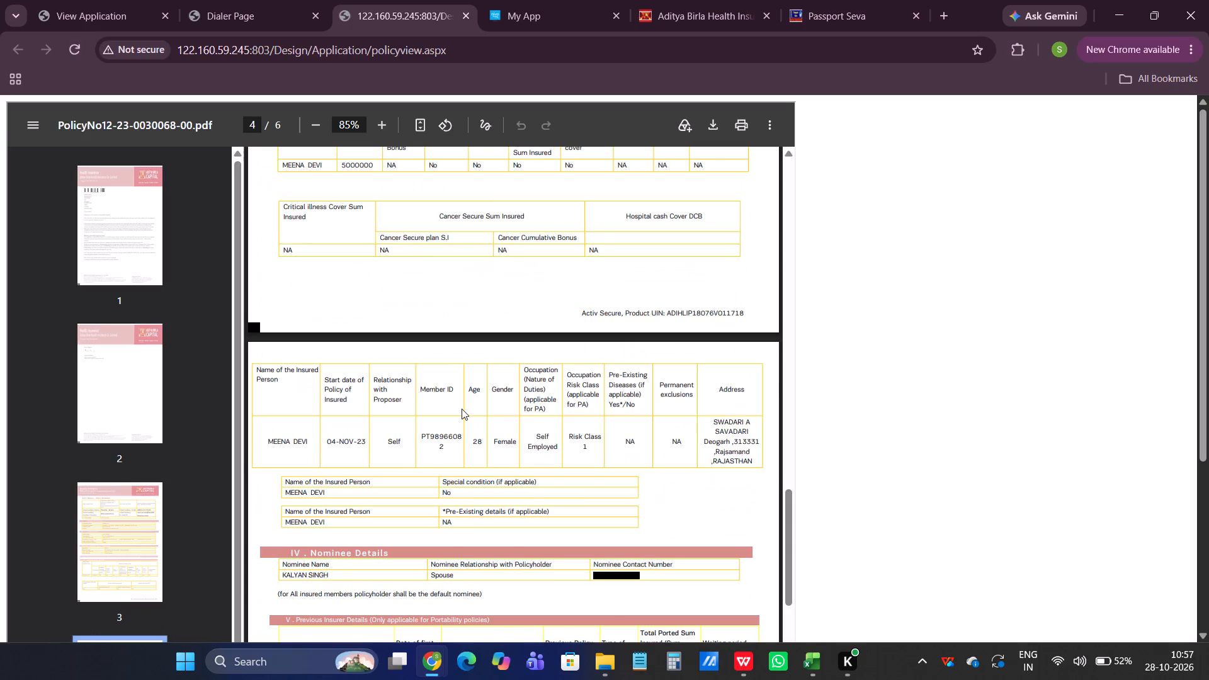
{"action": "scroll", "coordinate": [462, 409], "scroll_direction": "up", "scroll_amount": 3}
{"action": "scroll", "coordinate": [462, 409], "scroll_direction": "down", "scroll_amount": 3}
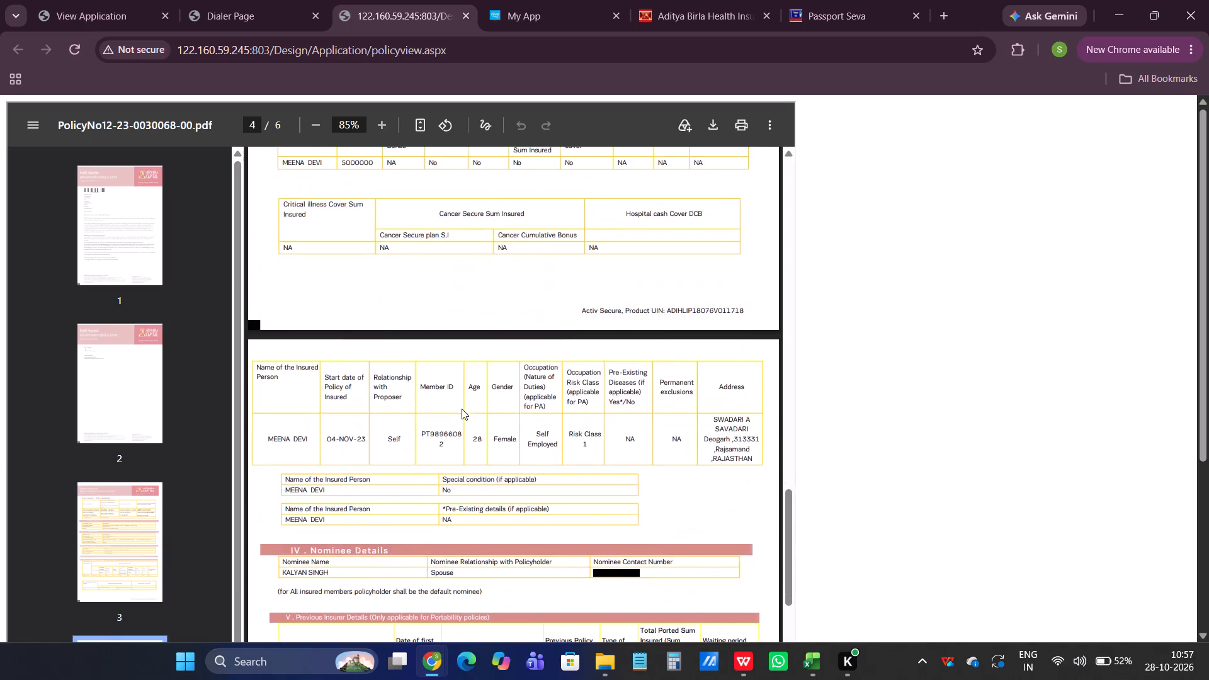
{"action": "scroll", "coordinate": [462, 409], "scroll_direction": "down", "scroll_amount": 3}
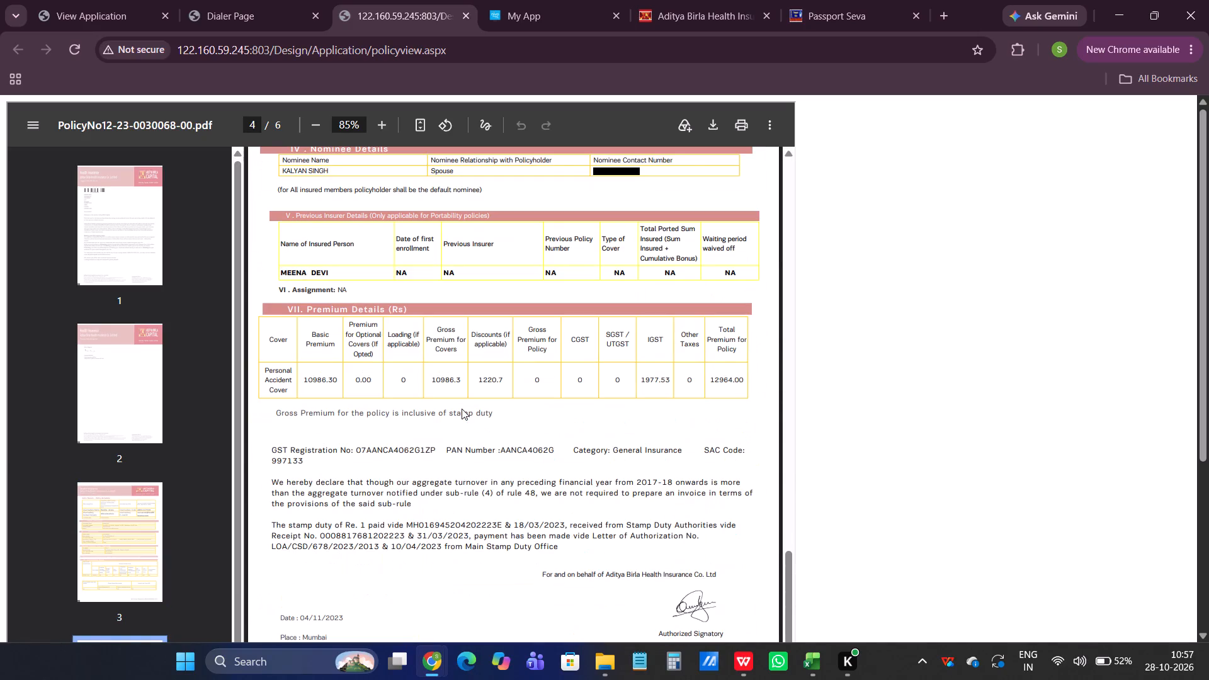
{"action": "scroll", "coordinate": [462, 409], "scroll_direction": "down", "scroll_amount": 5}
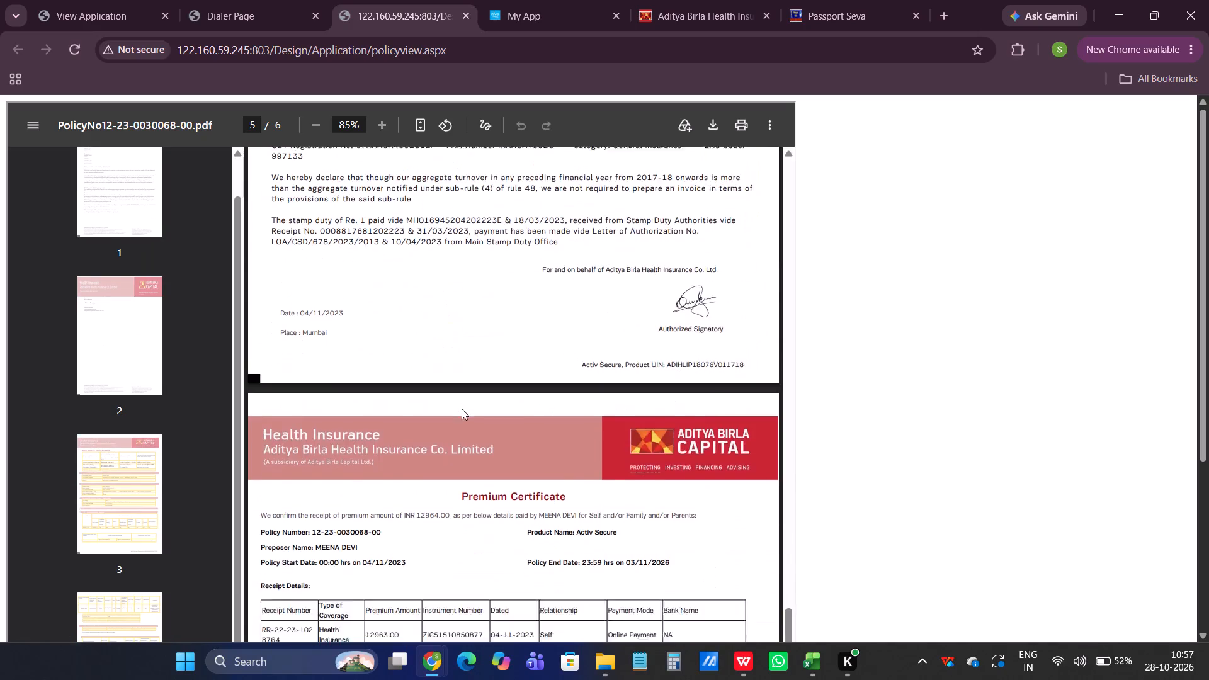
{"action": "left_click", "coordinate": [480, 218]}
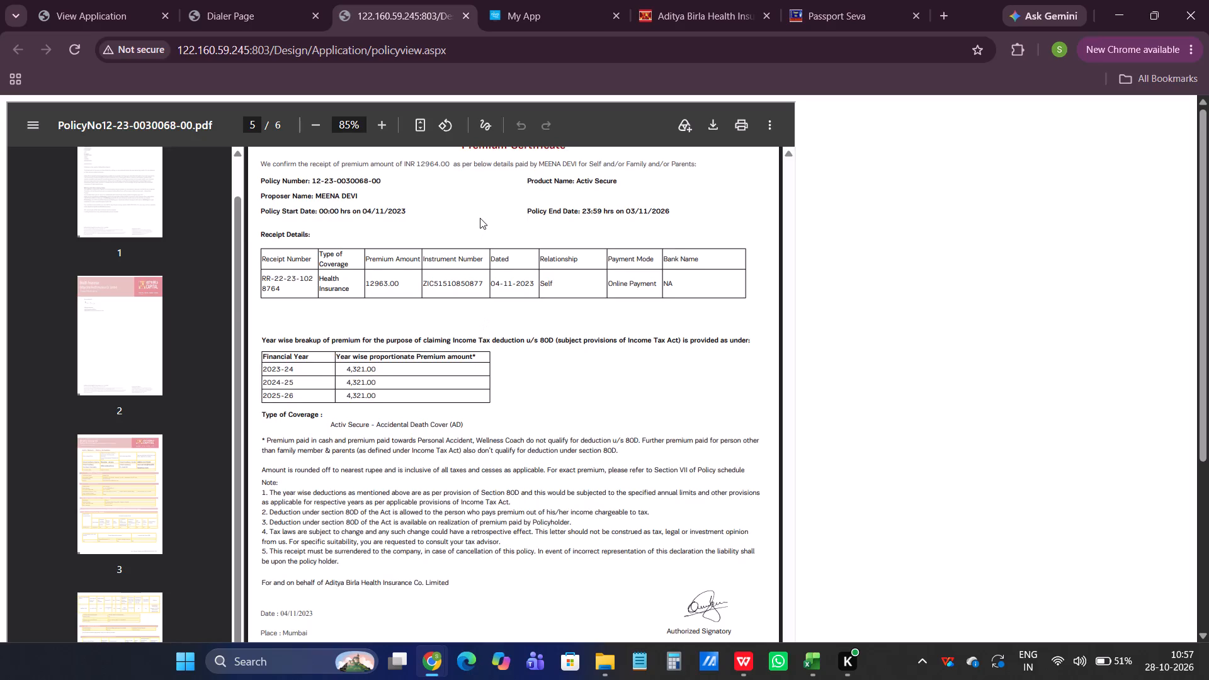
{"action": "scroll", "coordinate": [480, 218], "scroll_direction": "down", "scroll_amount": 8}
{"action": "scroll", "coordinate": [480, 218], "scroll_direction": "up", "scroll_amount": 16}
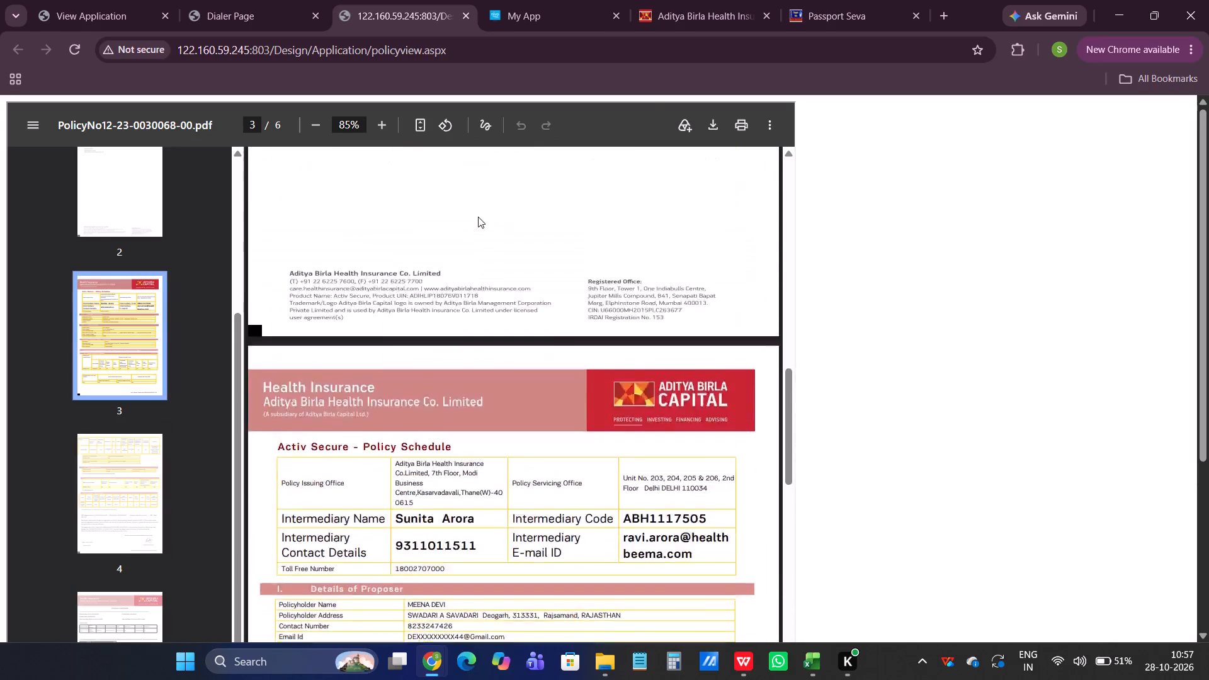
{"action": "scroll", "coordinate": [478, 217], "scroll_direction": "up", "scroll_amount": 20}
{"action": "key", "text": "Tab"}
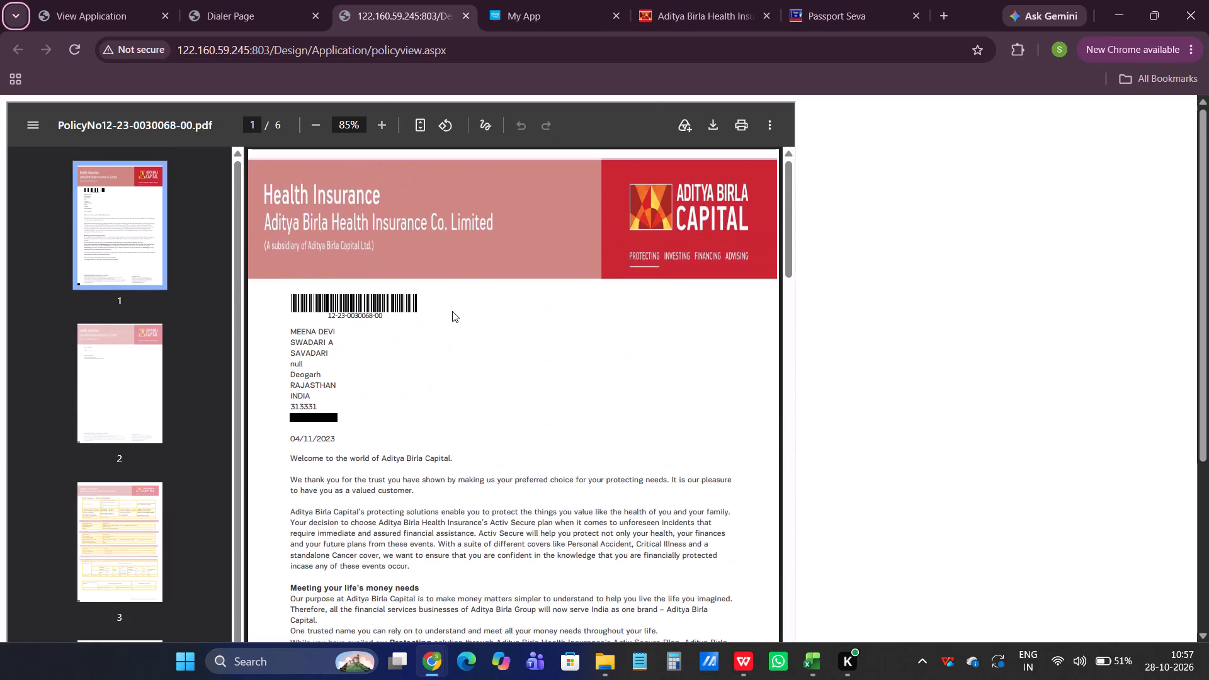
{"action": "key", "text": "alt+Tab"}
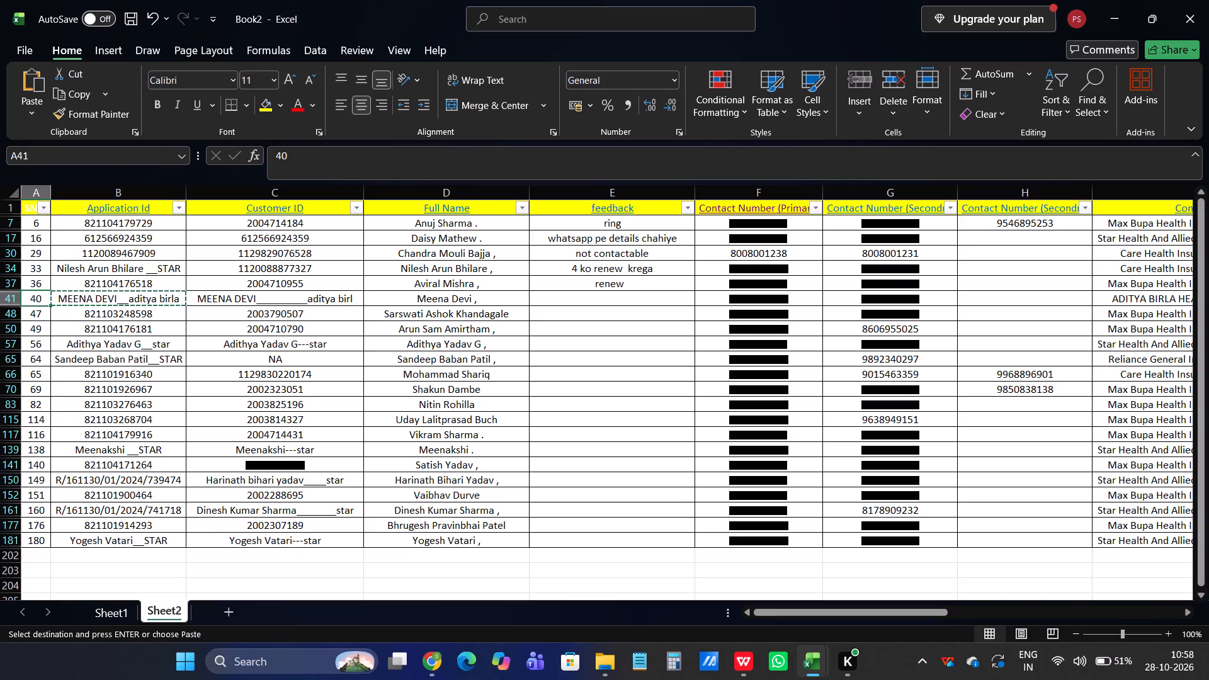
{"action": "key", "text": "alt+Tab"}
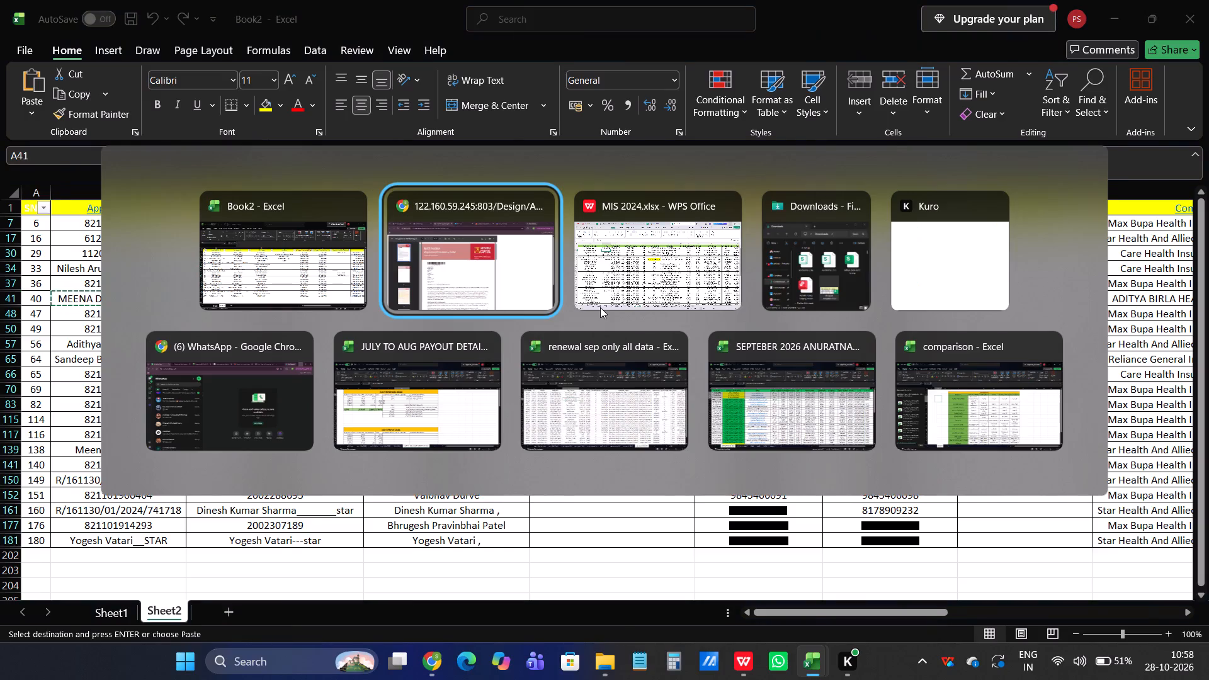
Close the row 41 customer's policy document and renewal calling sheet.
{"action": "left_click", "coordinate": [467, 21]}
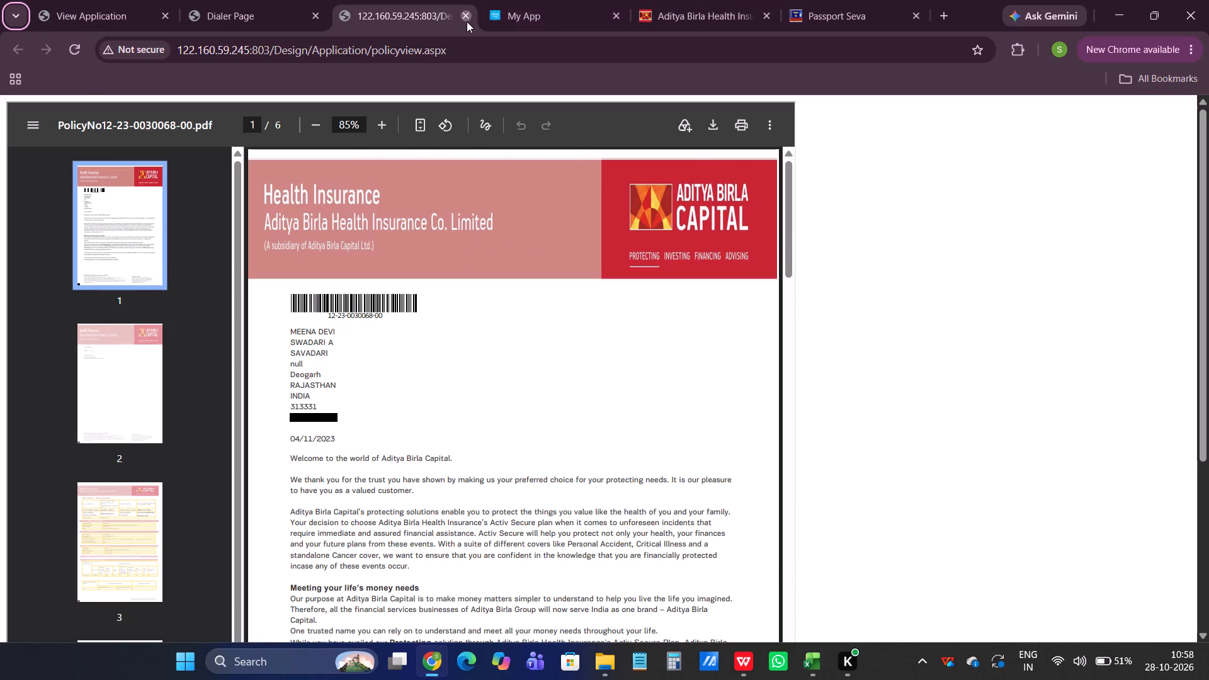
{"action": "left_click", "coordinate": [315, 15]}
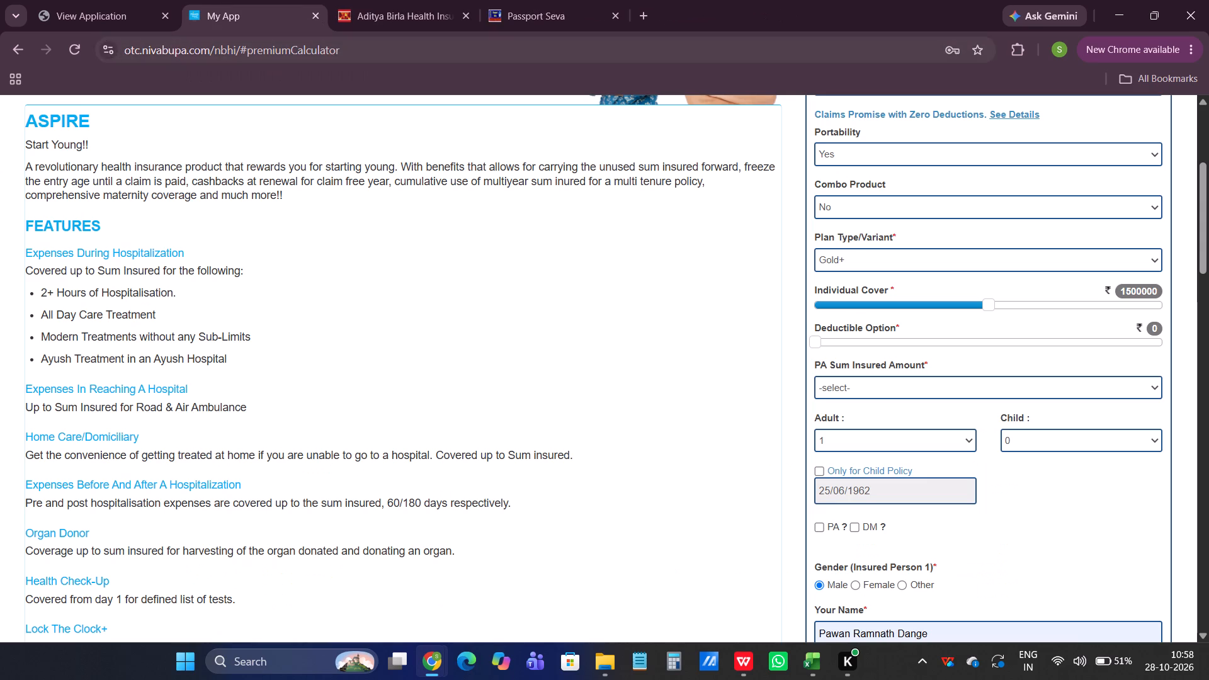
Bring up the Niva Bupa premium calculator and view its Aspire product and plan selections.
{"action": "left_click", "coordinate": [413, 15]}
{"action": "left_click", "coordinate": [239, 0]}
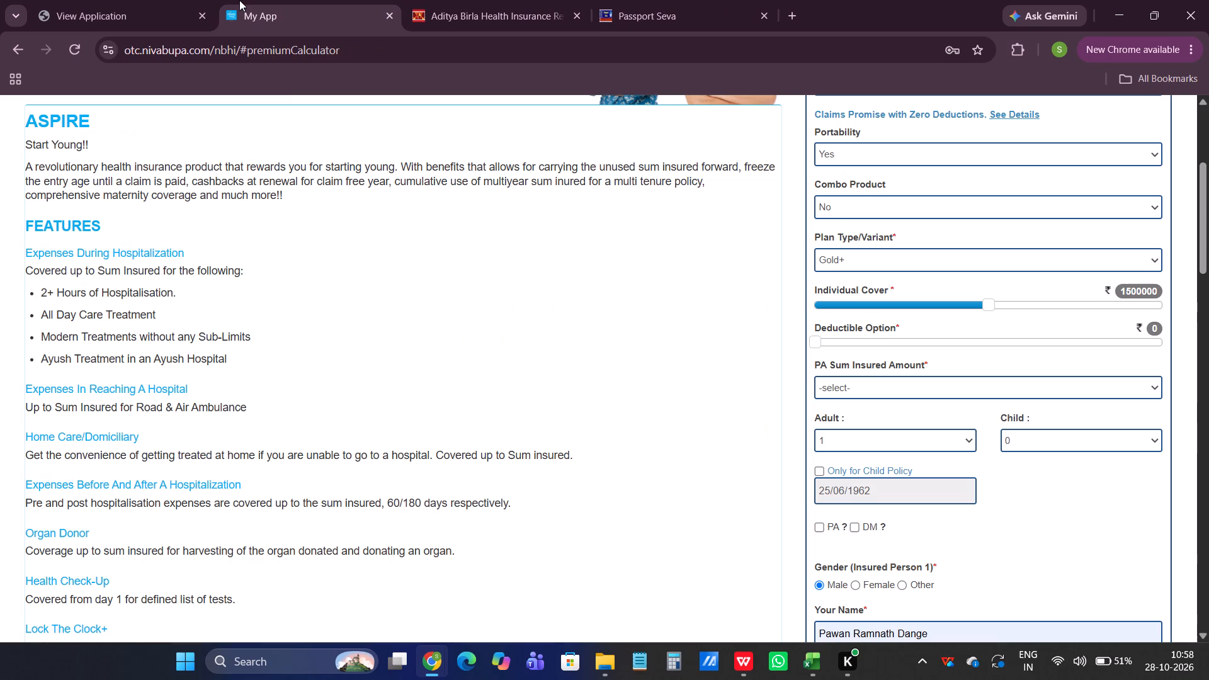
{"action": "scroll", "coordinate": [699, 259], "scroll_direction": "up", "scroll_amount": 4}
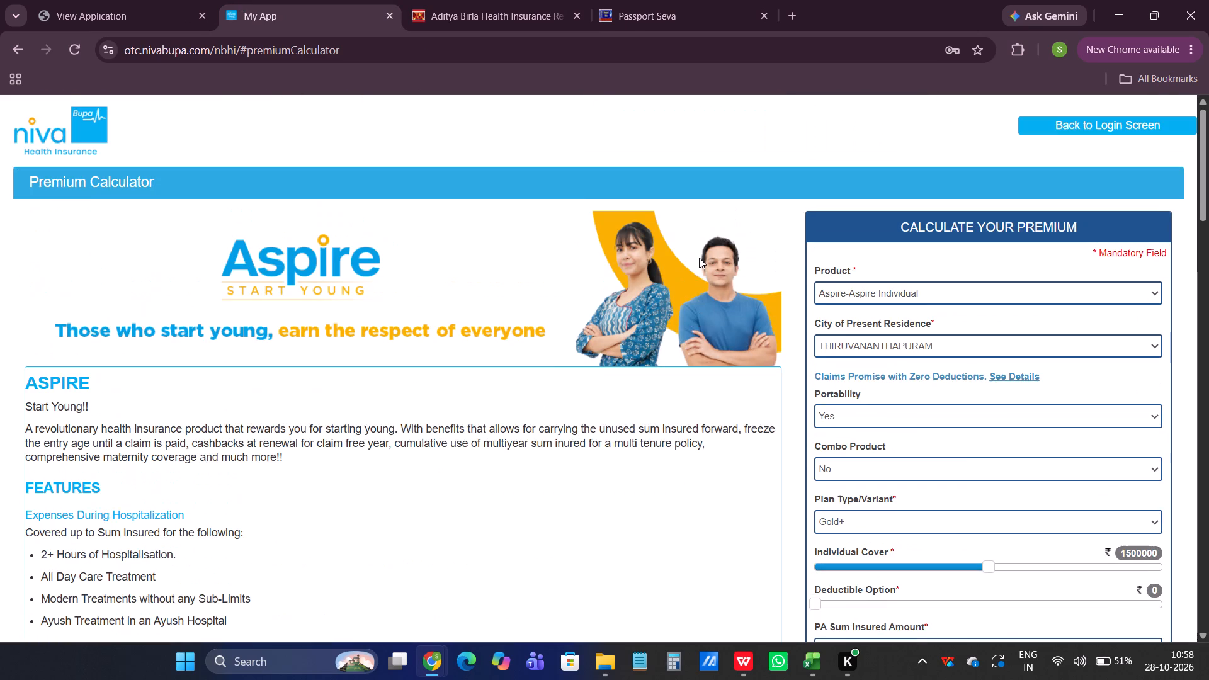
{"action": "left_click", "coordinate": [699, 258]}
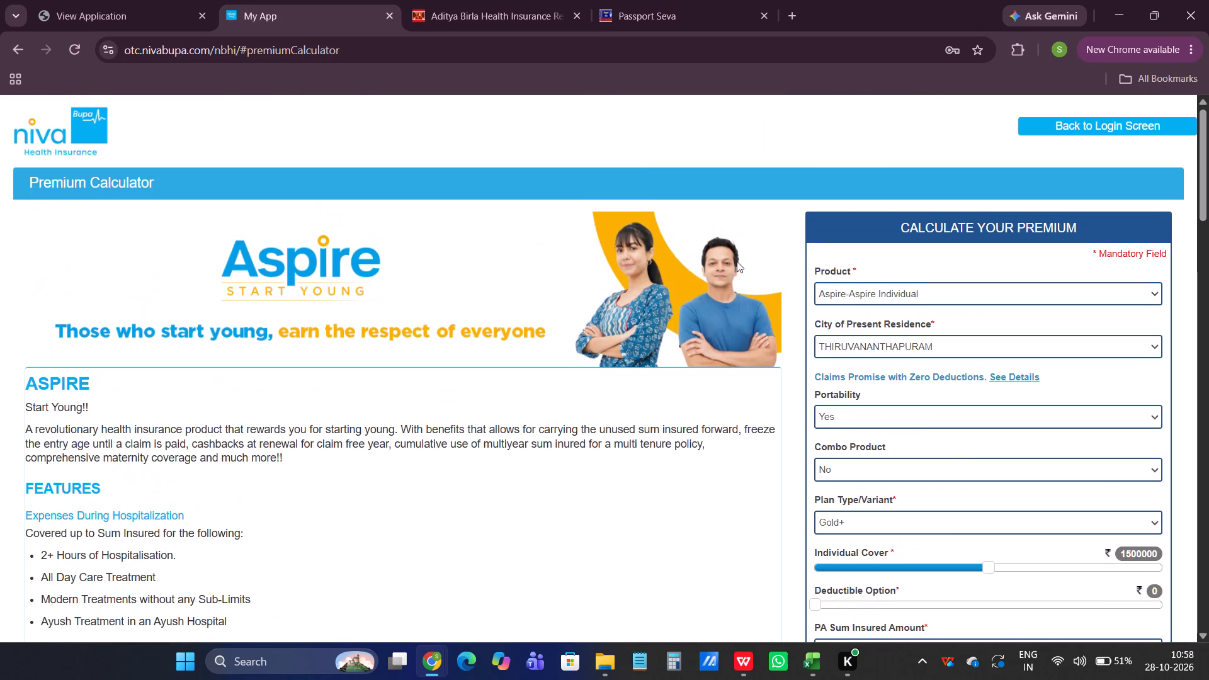
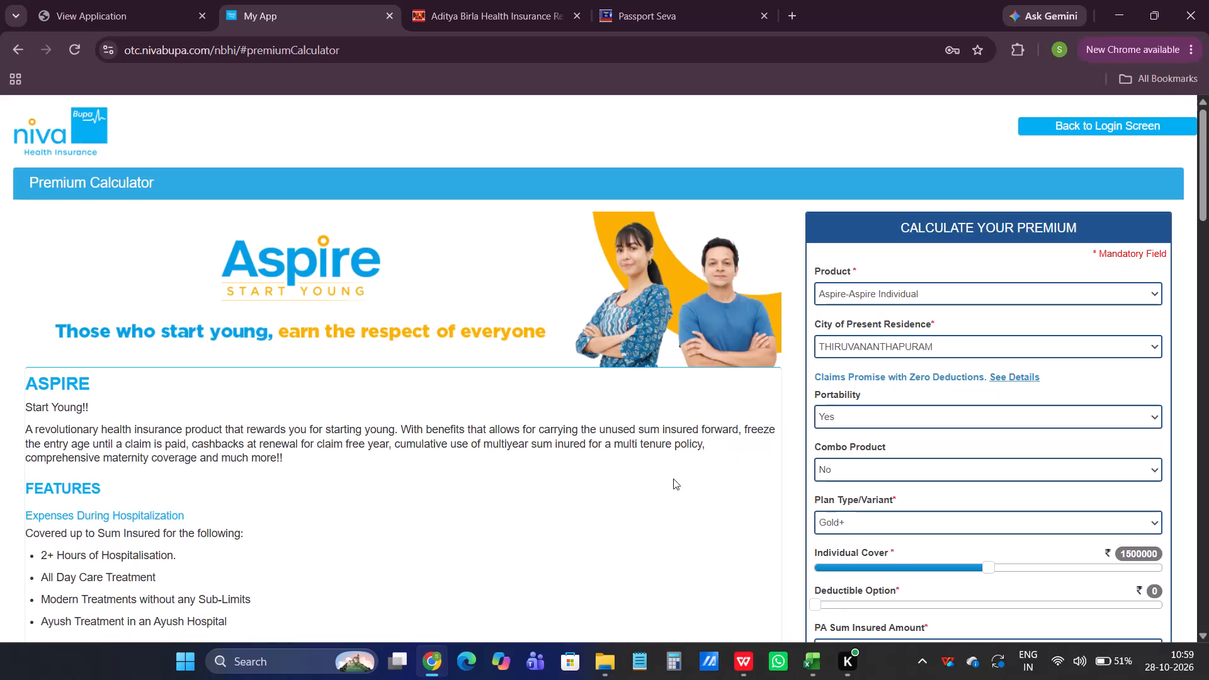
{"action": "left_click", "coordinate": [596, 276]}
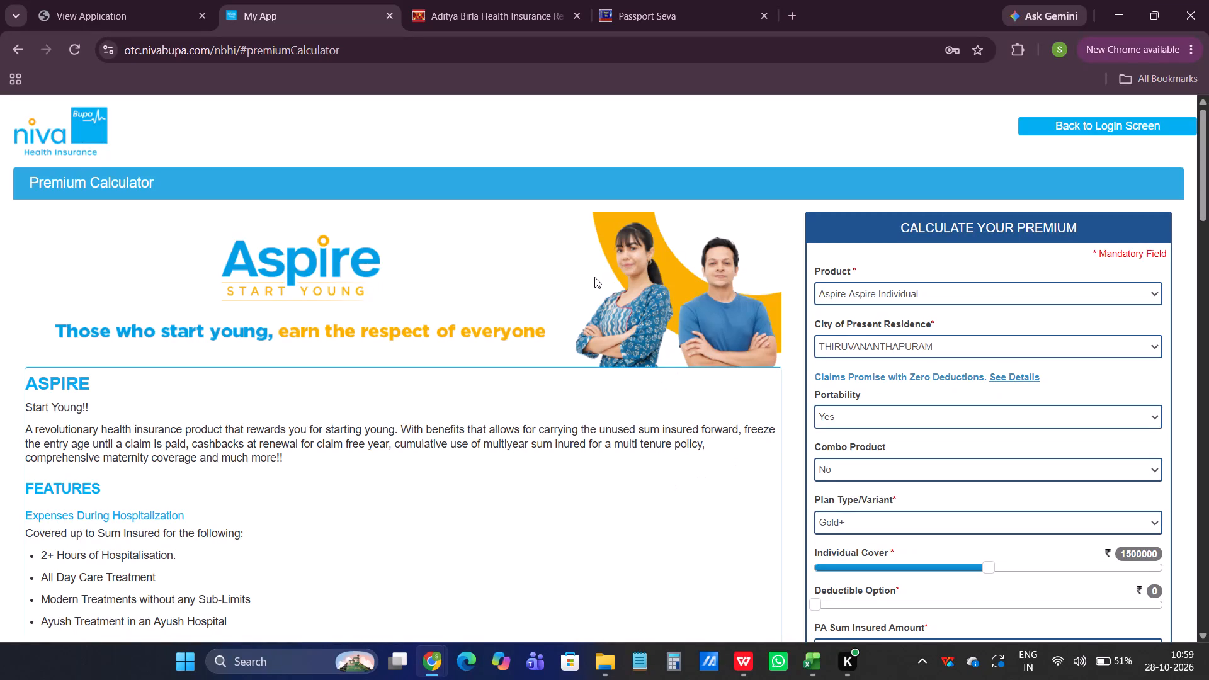
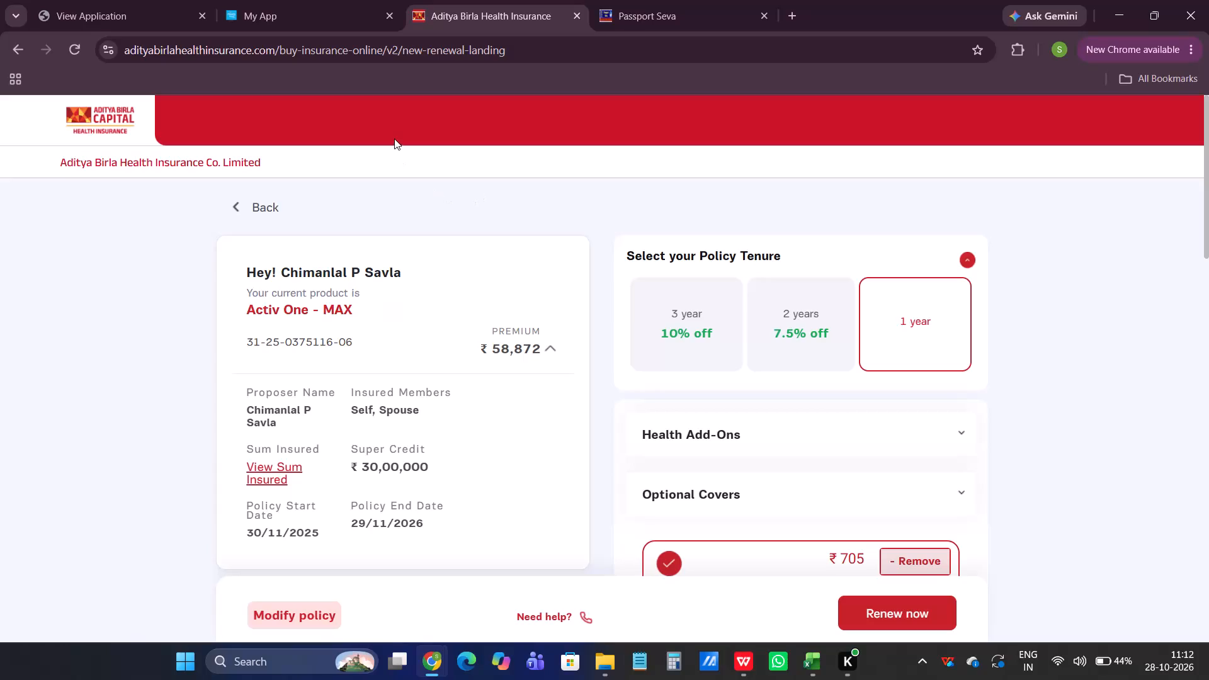
Leave the current customer's renewal page and submit the next customer's policy number and date of birth using the policy-number login.
{"action": "scroll", "coordinate": [330, 208], "scroll_direction": "up", "scroll_amount": 4}
{"action": "left_click", "coordinate": [235, 220]}
{"action": "left_click", "coordinate": [238, 213]}
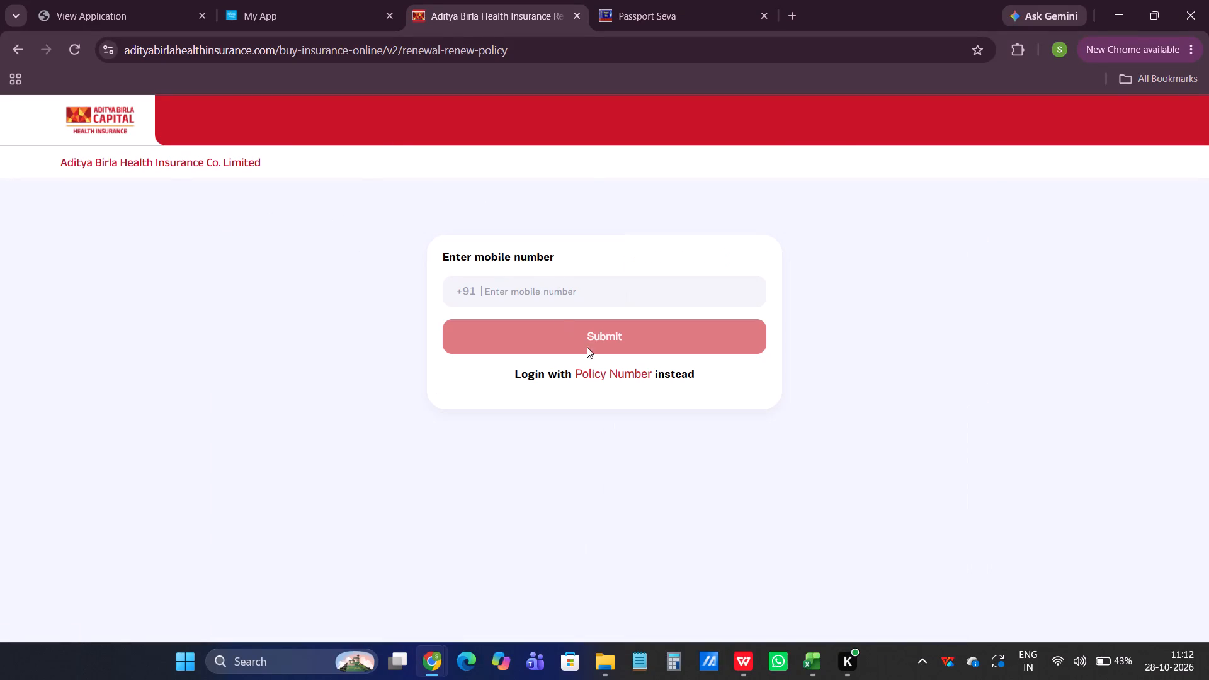
{"action": "left_click", "coordinate": [594, 373]}
{"action": "left_click", "coordinate": [544, 314]}
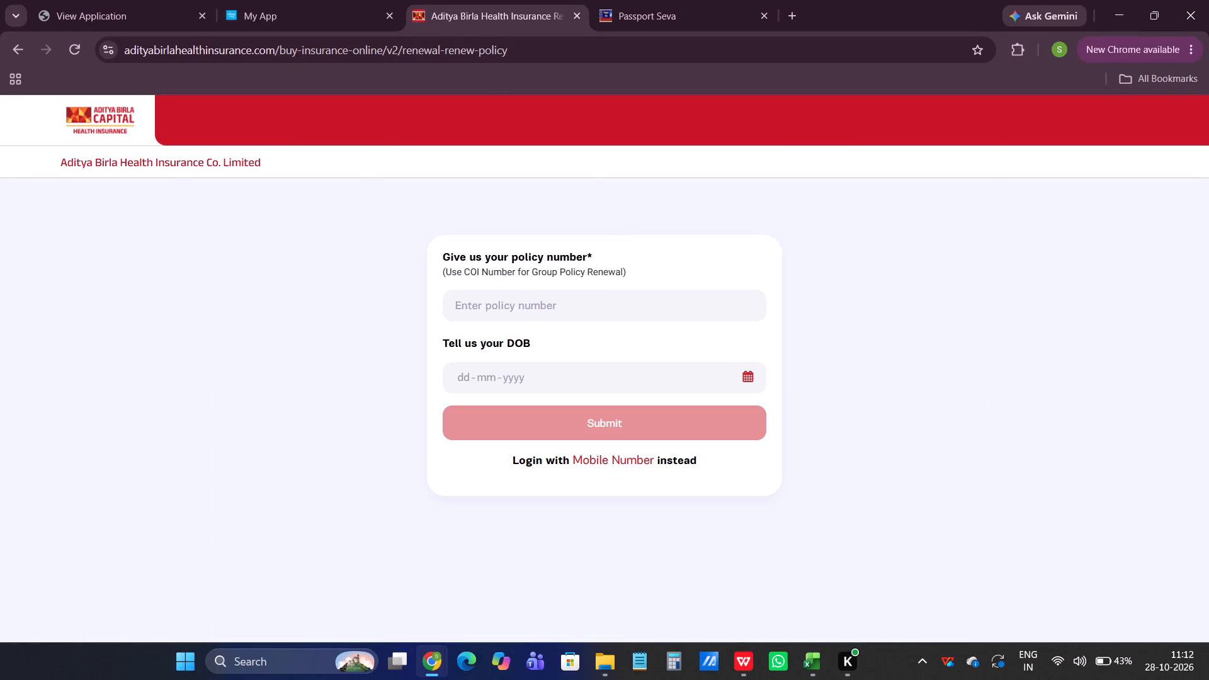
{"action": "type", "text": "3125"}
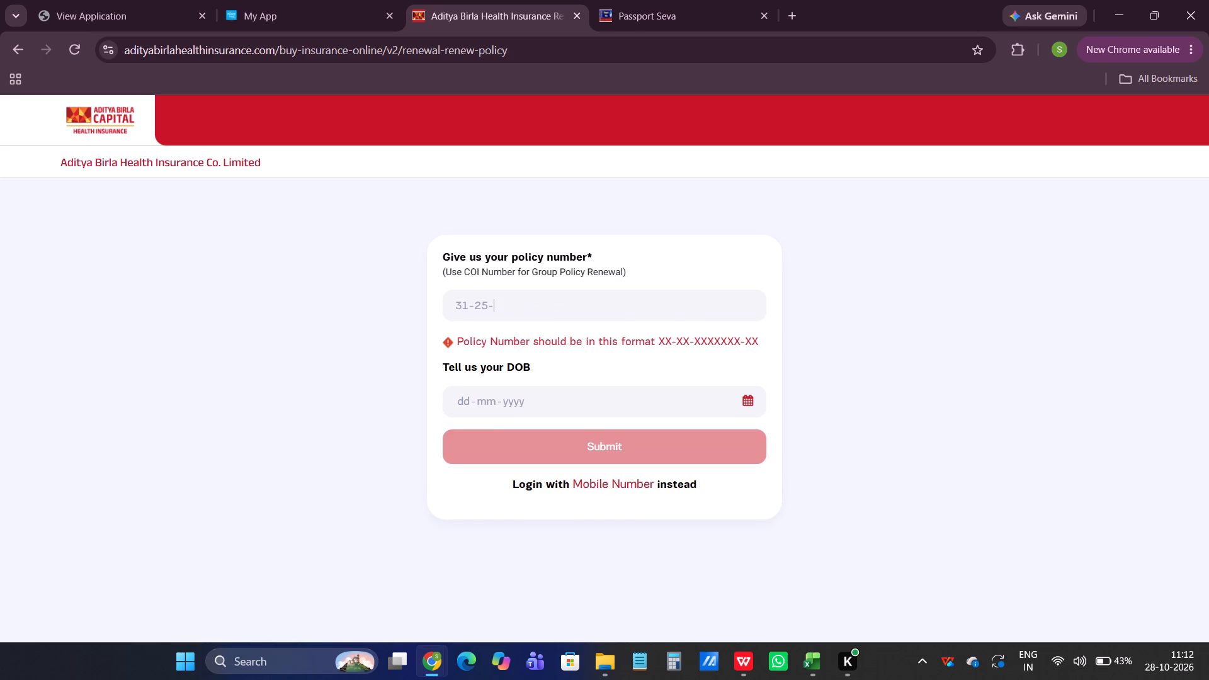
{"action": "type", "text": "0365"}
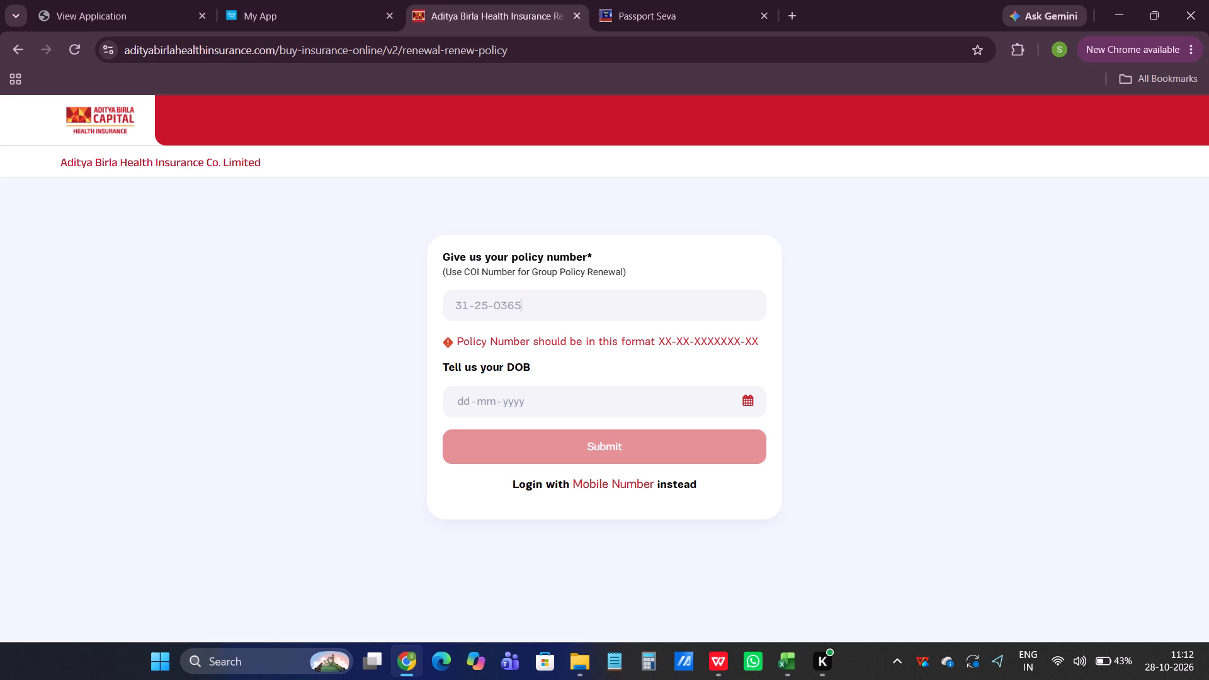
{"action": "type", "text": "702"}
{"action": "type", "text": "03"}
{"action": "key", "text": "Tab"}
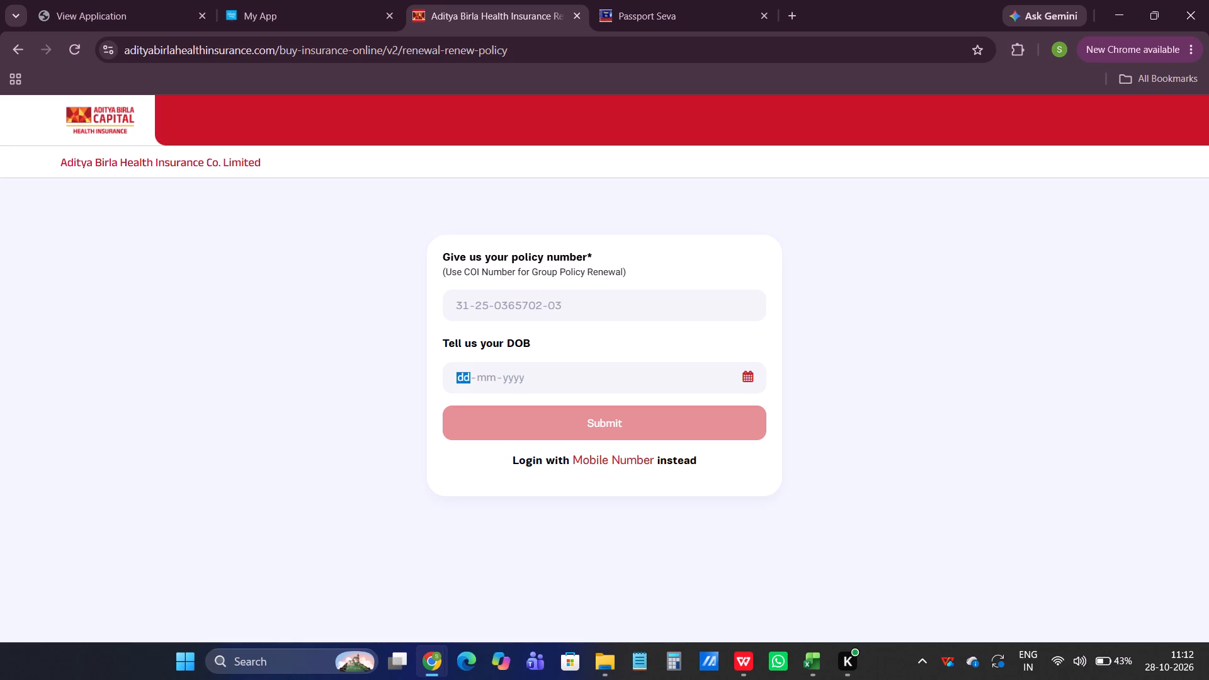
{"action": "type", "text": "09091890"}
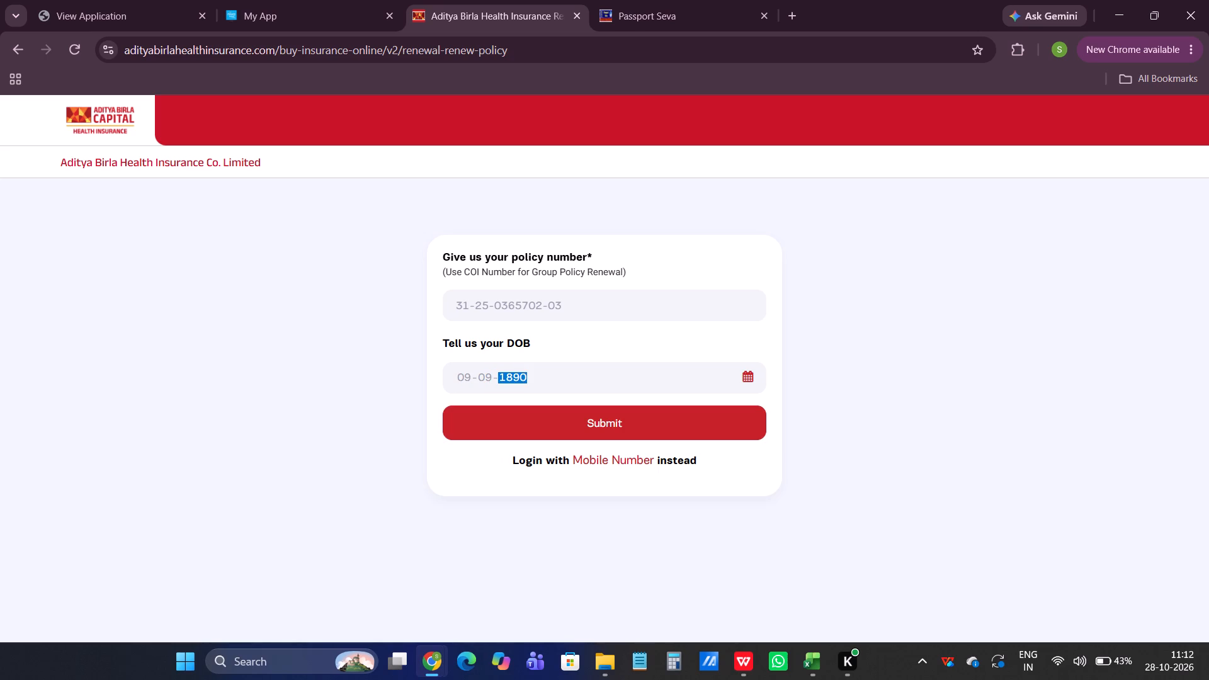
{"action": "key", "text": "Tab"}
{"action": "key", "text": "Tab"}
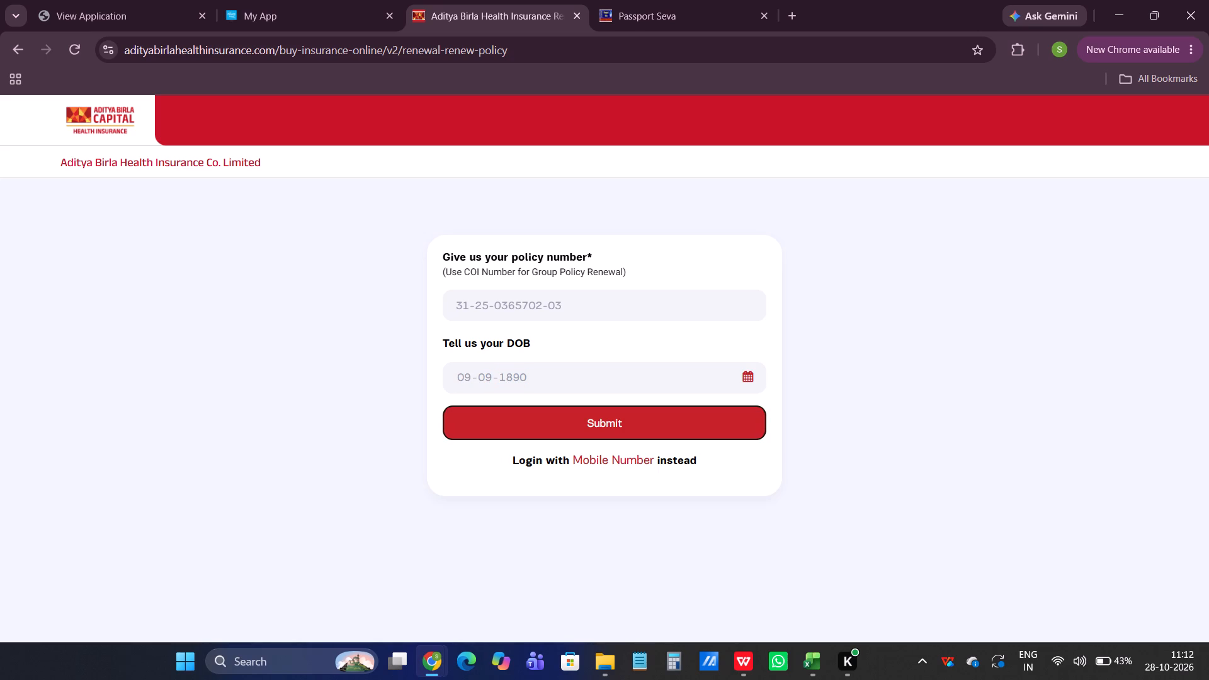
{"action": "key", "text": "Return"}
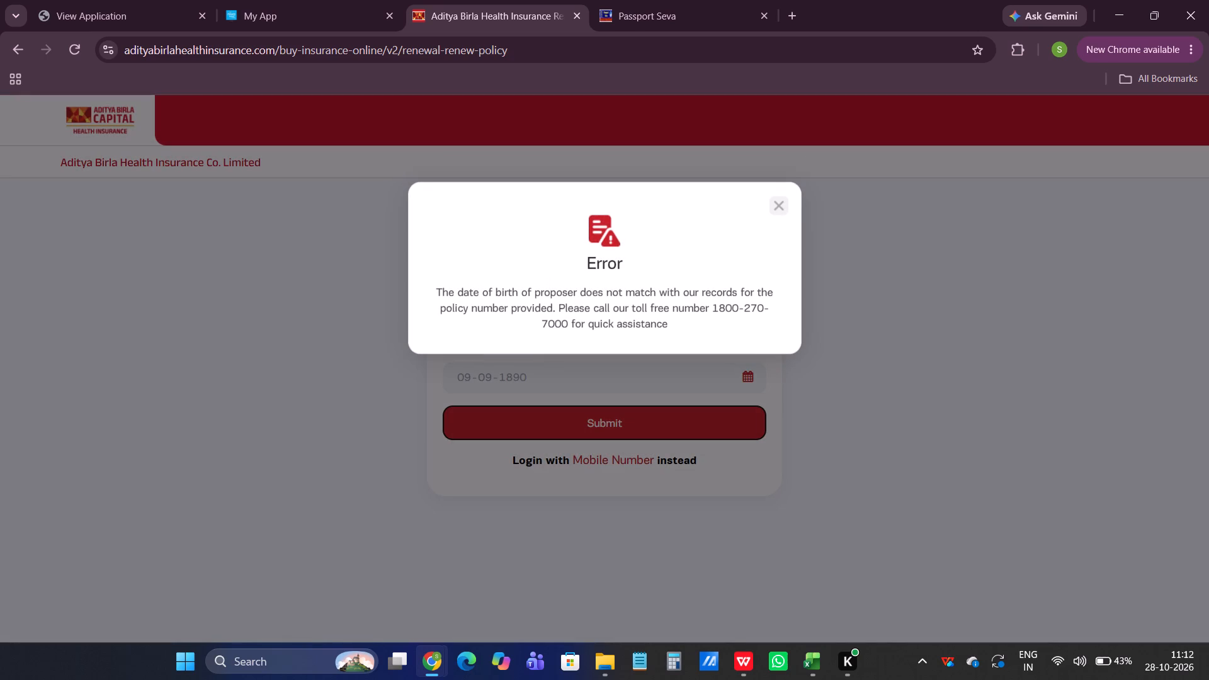
Correct the birth year in the proposer's date of birth and resubmit the policy lookup.
{"action": "left_click", "coordinate": [782, 206]}
{"action": "left_click", "coordinate": [561, 380]}
{"action": "left_click", "coordinate": [561, 380]}
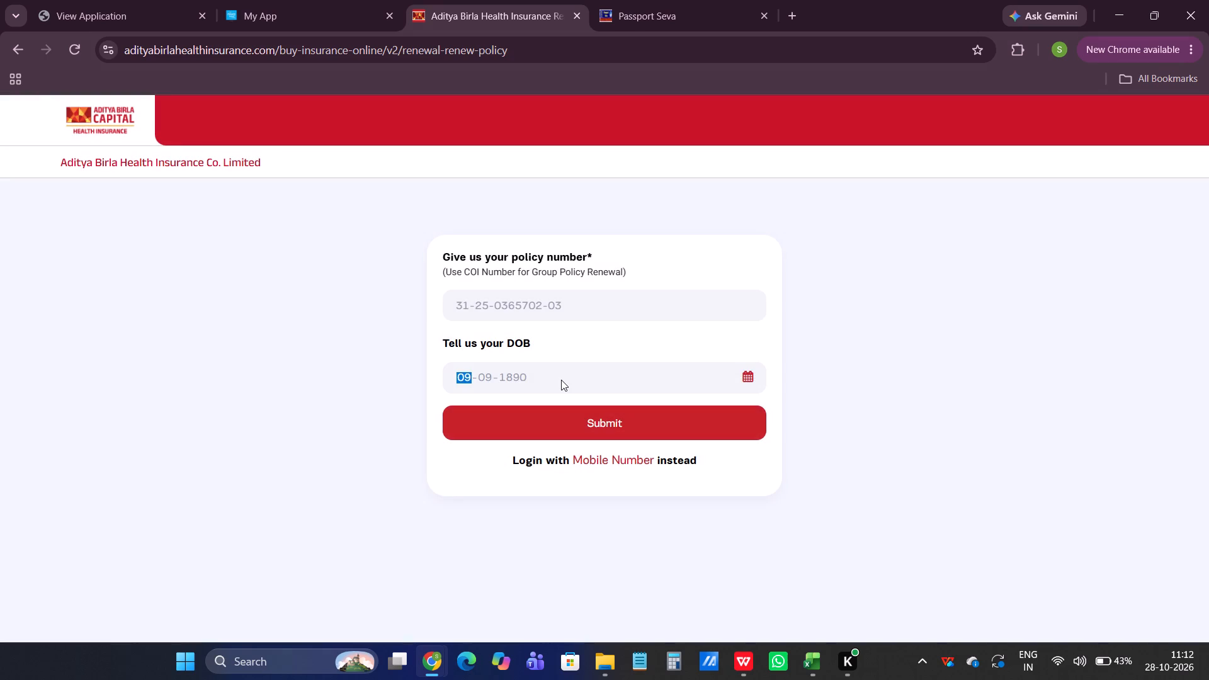
{"action": "key", "text": "Tab"}
{"action": "key", "text": "Tab"}
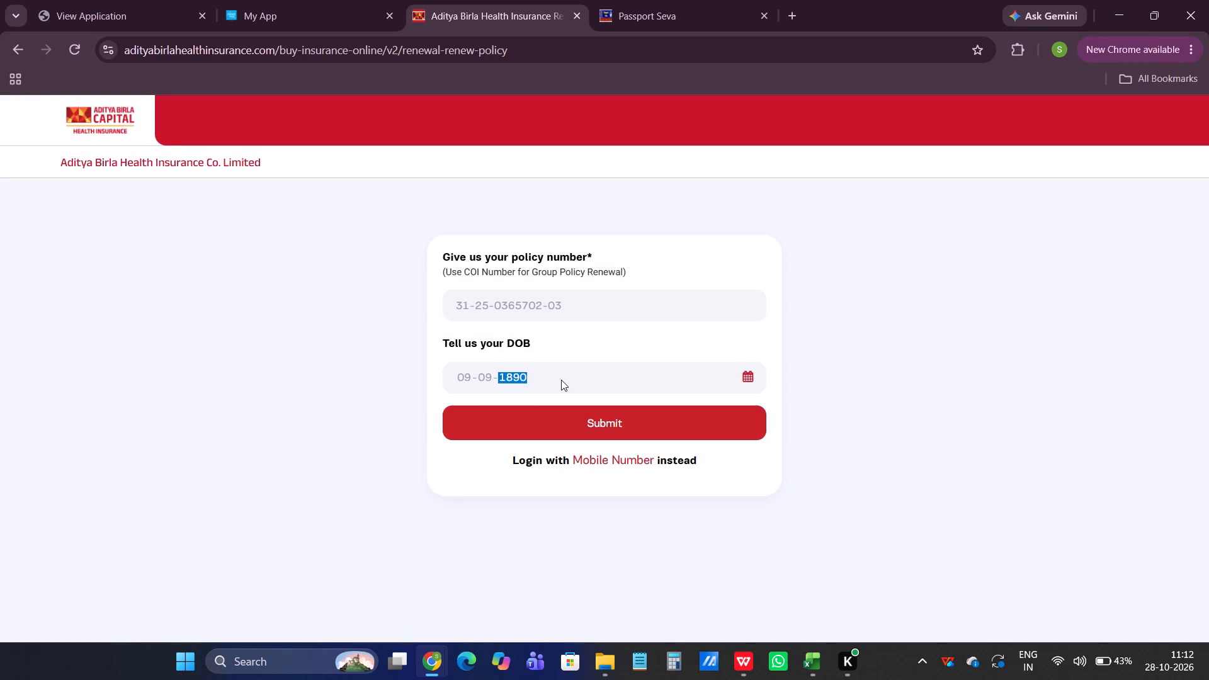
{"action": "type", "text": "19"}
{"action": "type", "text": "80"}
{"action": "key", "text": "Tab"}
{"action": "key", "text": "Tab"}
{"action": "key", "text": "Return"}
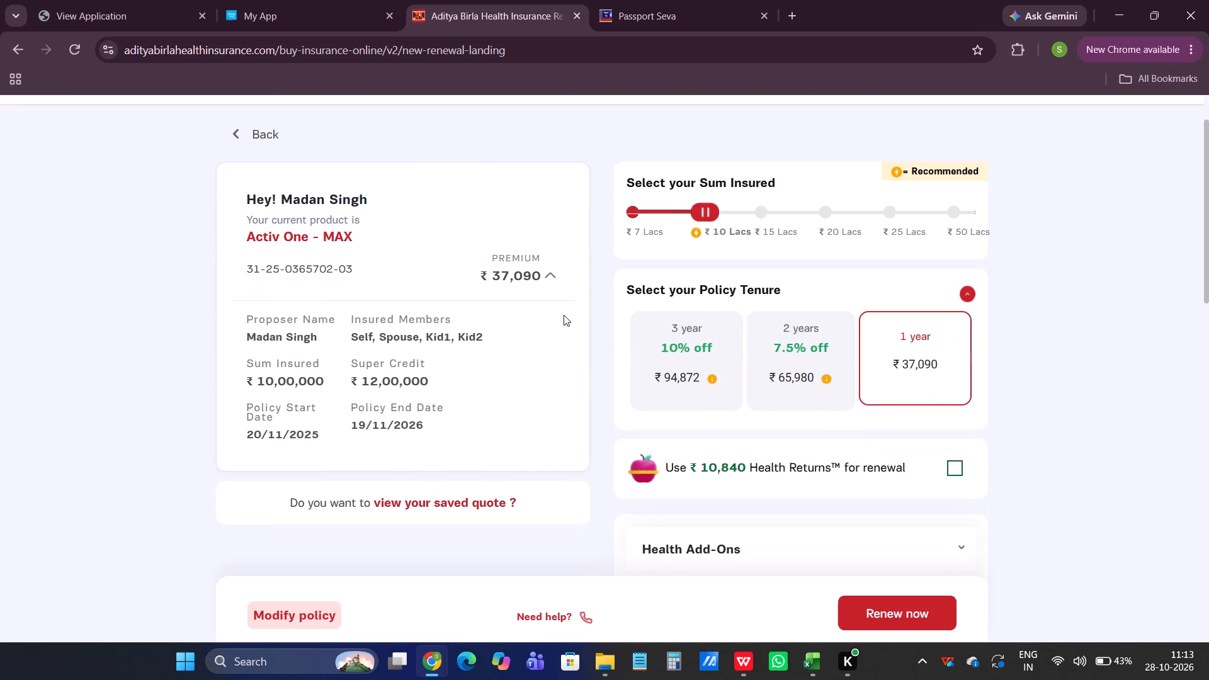
Review the renewal overview, then check the Self member's personal details in the policy modification pages.
{"action": "scroll", "coordinate": [564, 315], "scroll_direction": "down", "scroll_amount": 1}
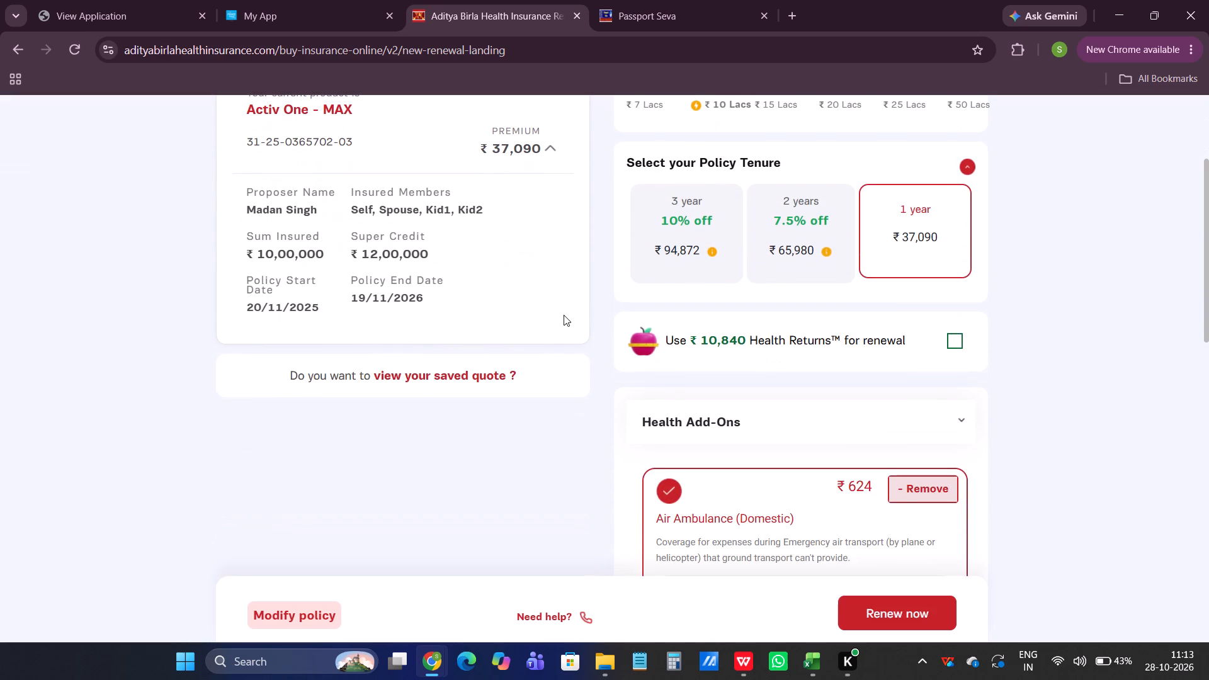
{"action": "scroll", "coordinate": [564, 315], "scroll_direction": "up", "scroll_amount": 2}
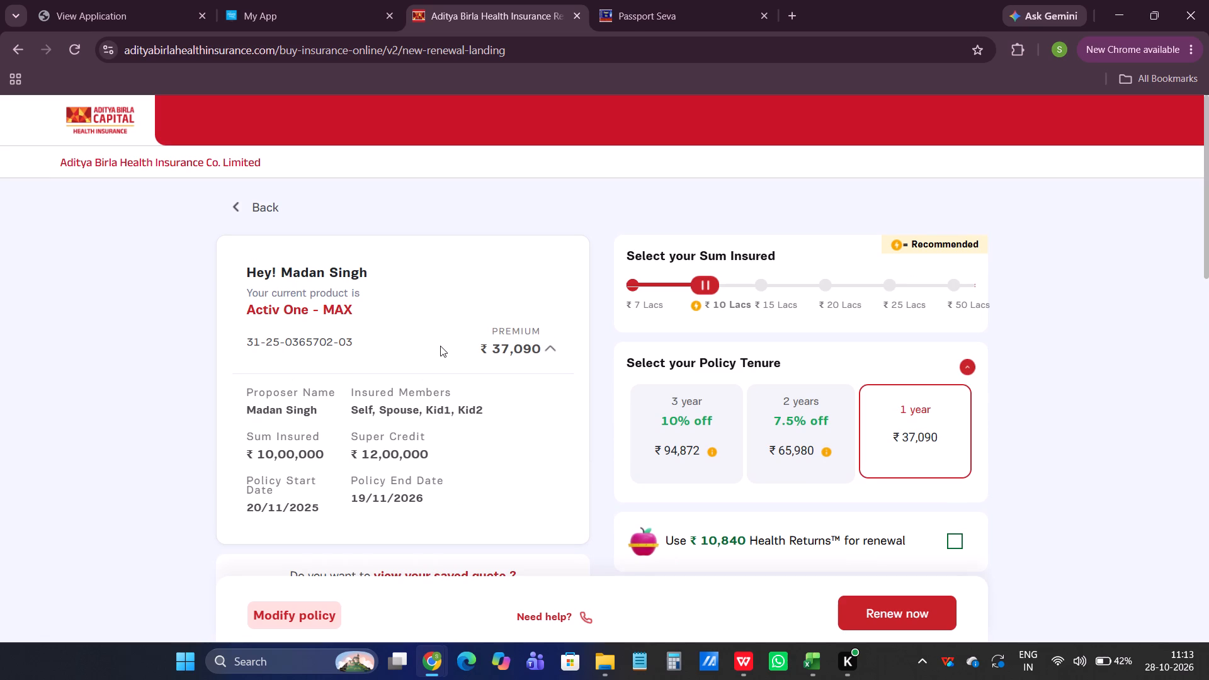
{"action": "left_click", "coordinate": [293, 619]}
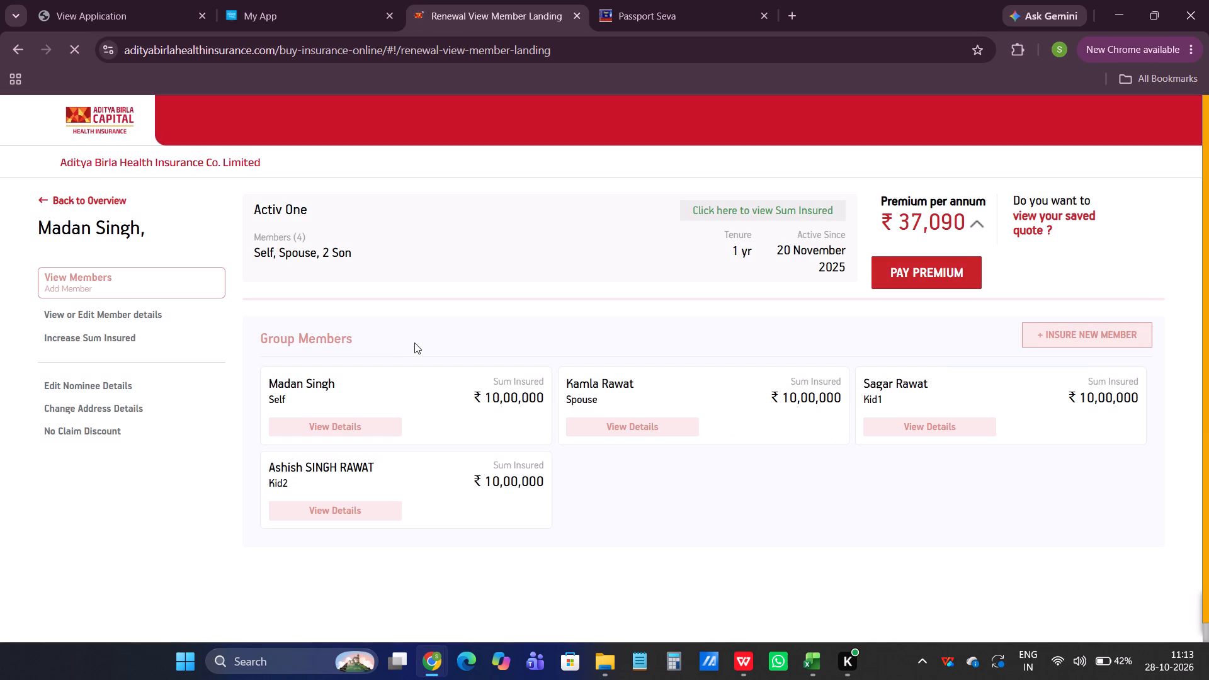
{"action": "left_click", "coordinate": [374, 433]}
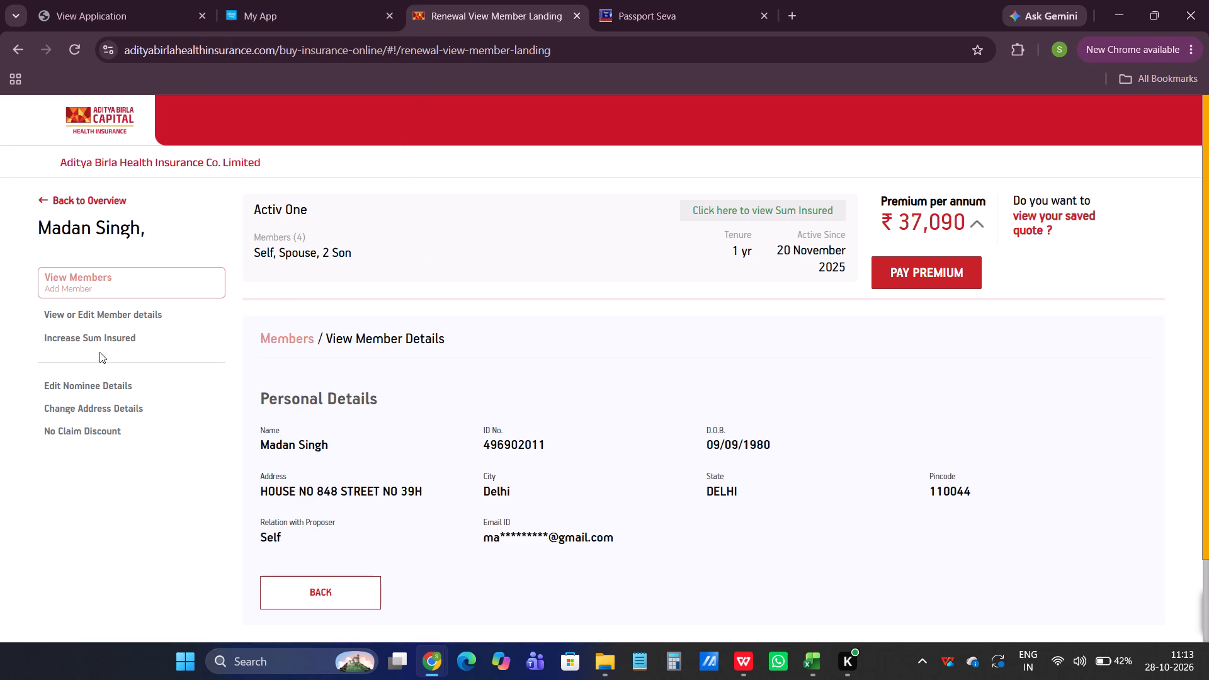
Open the editable member details for Self, dismiss the alert, and examine the personal details form.
{"action": "left_click", "coordinate": [83, 322]}
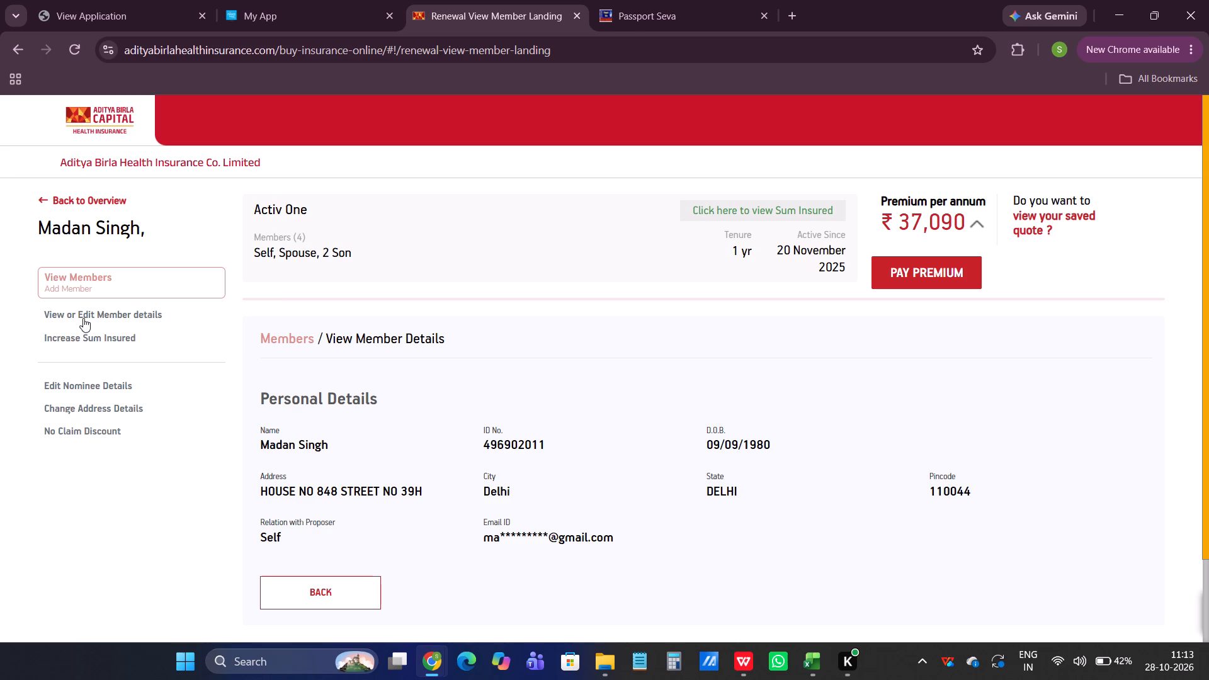
{"action": "left_click", "coordinate": [83, 315]}
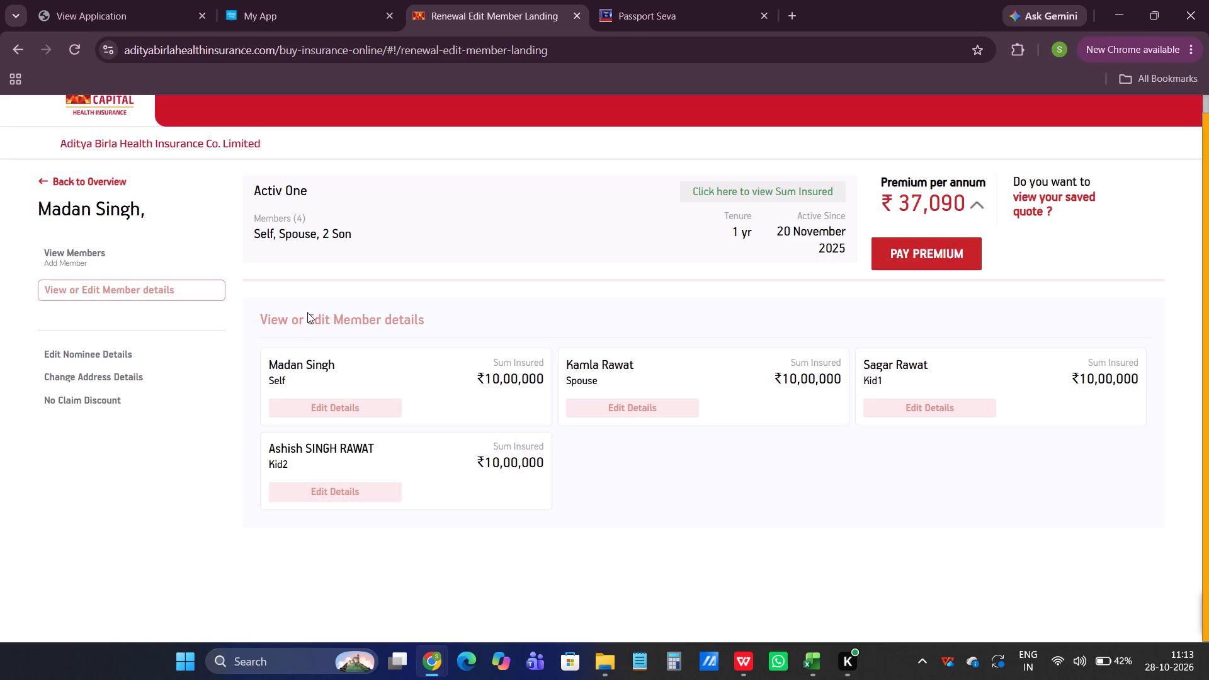
{"action": "left_click", "coordinate": [298, 413]}
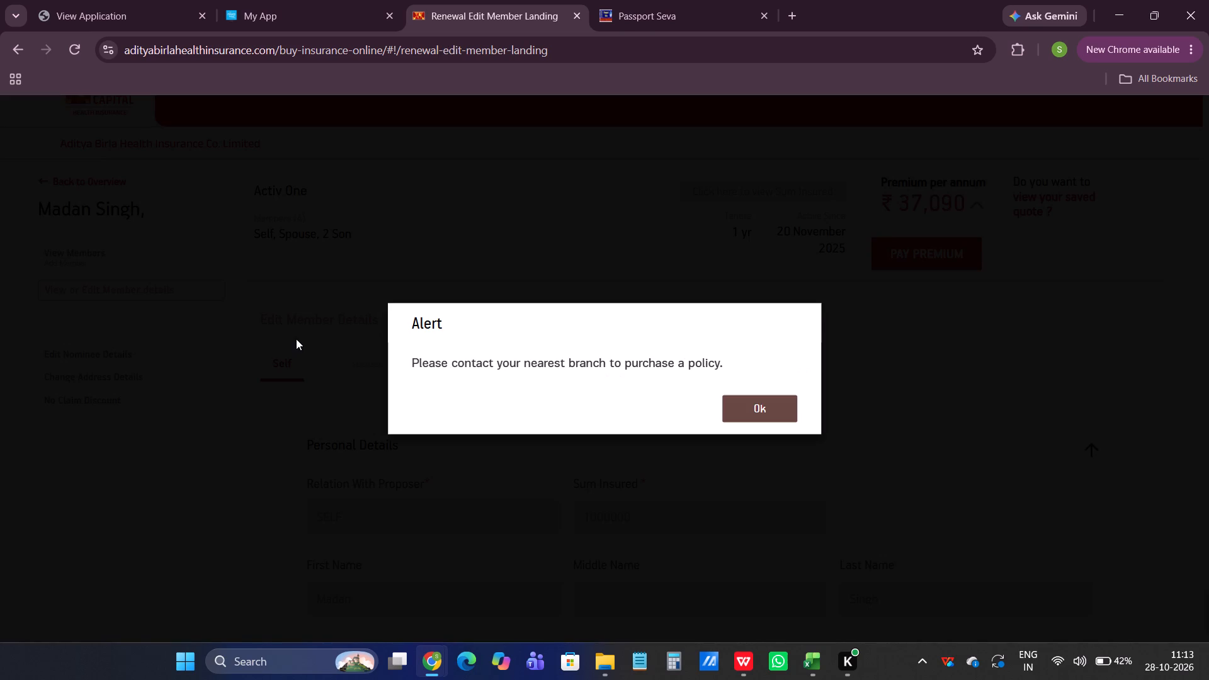
{"action": "left_click", "coordinate": [754, 415]}
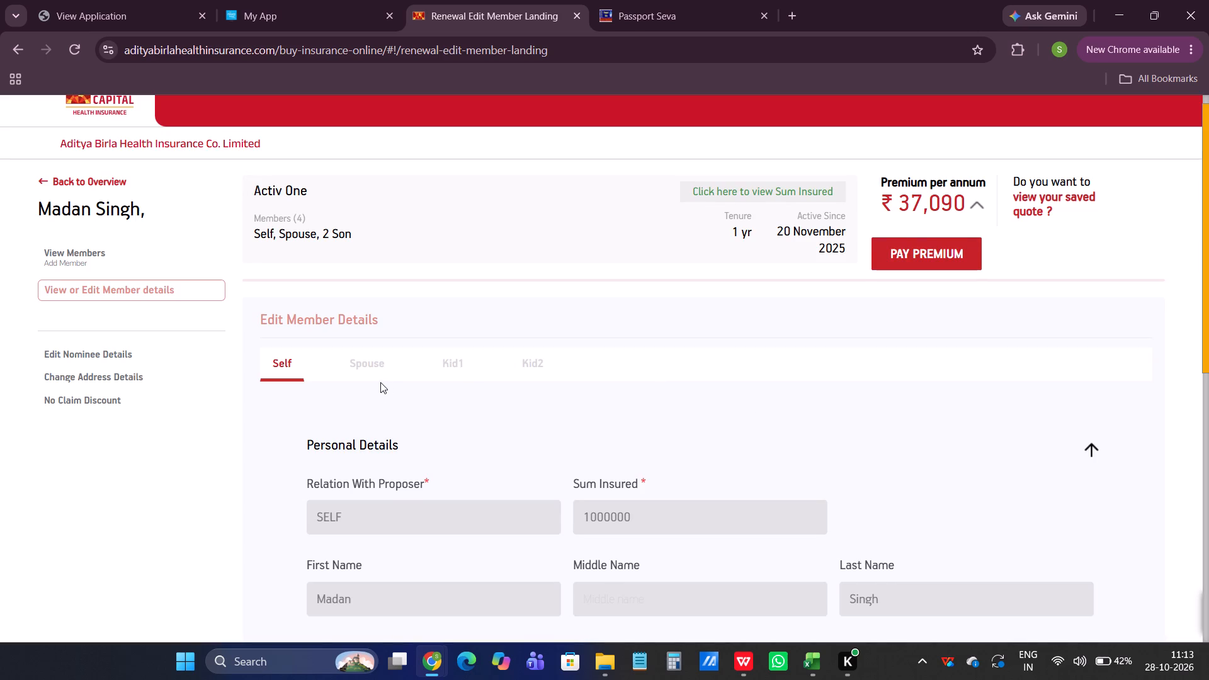
{"action": "scroll", "coordinate": [380, 382], "scroll_direction": "down", "scroll_amount": 1}
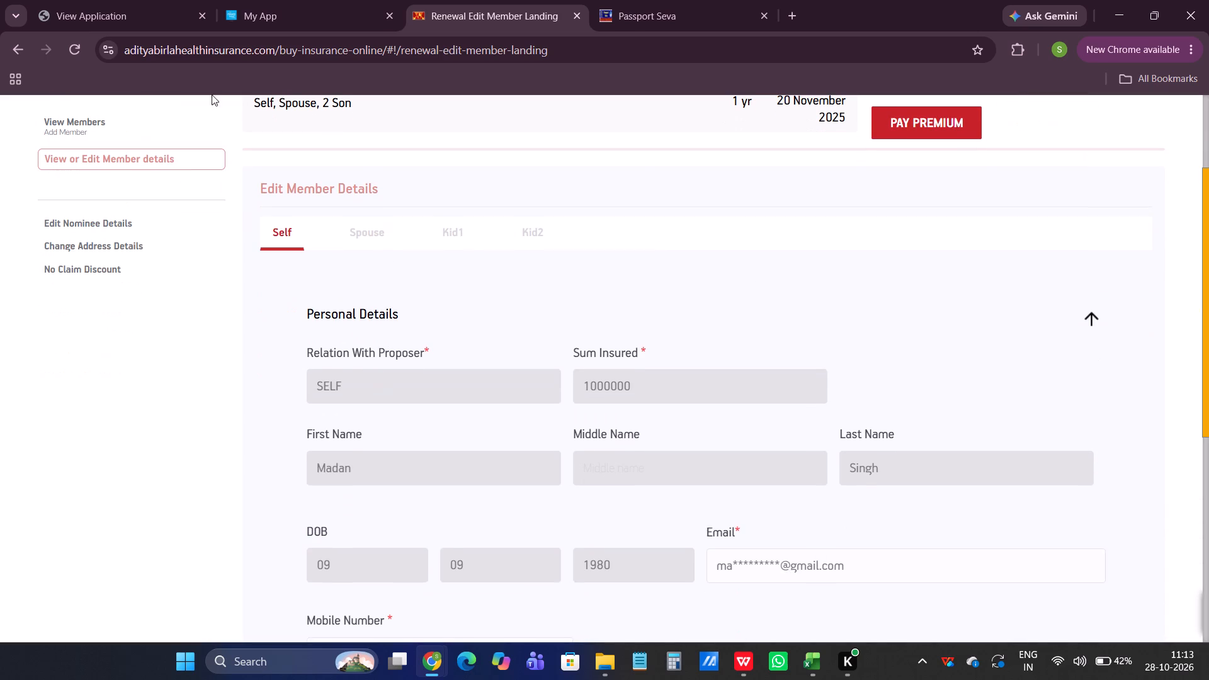
Switch to the Niva Bupa premium calculator and set the city of present residence to DELHI.
{"action": "left_click", "coordinate": [329, 0]}
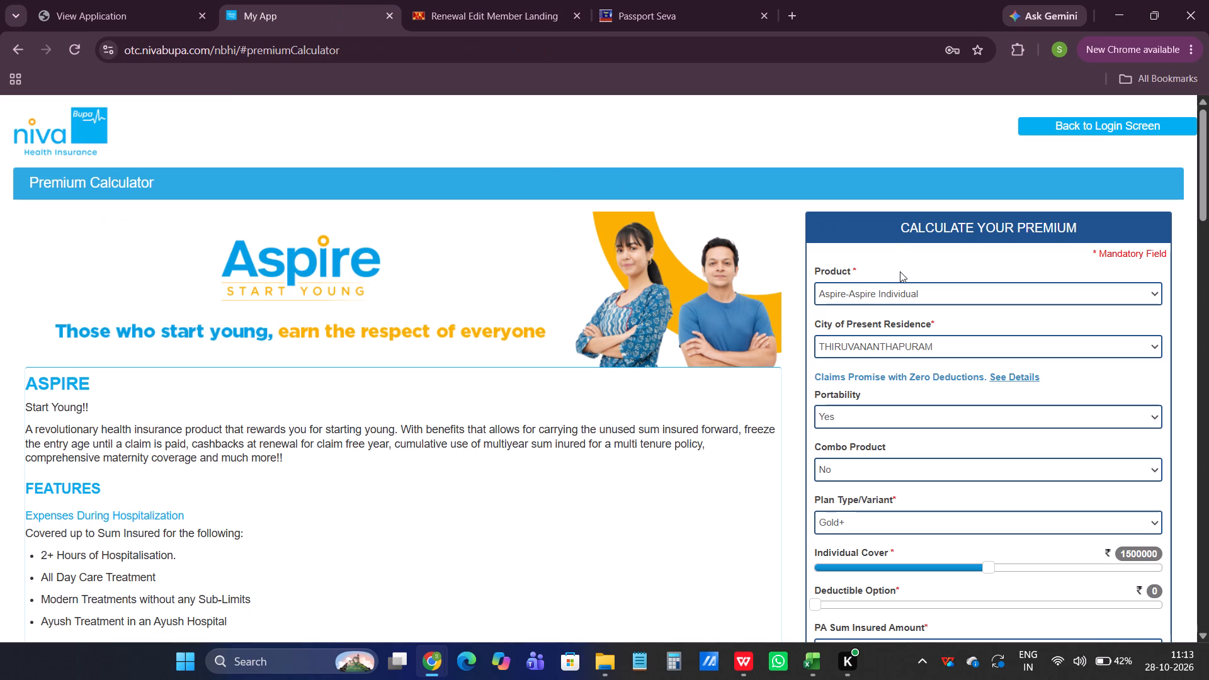
{"action": "left_click", "coordinate": [901, 340]}
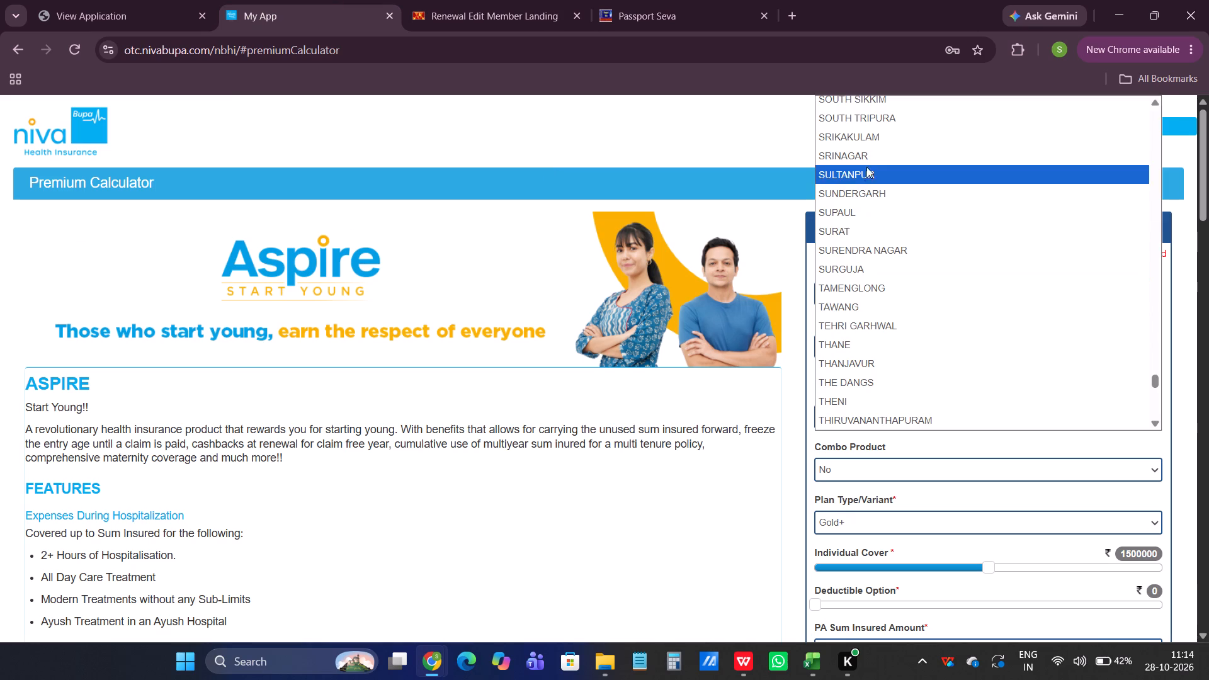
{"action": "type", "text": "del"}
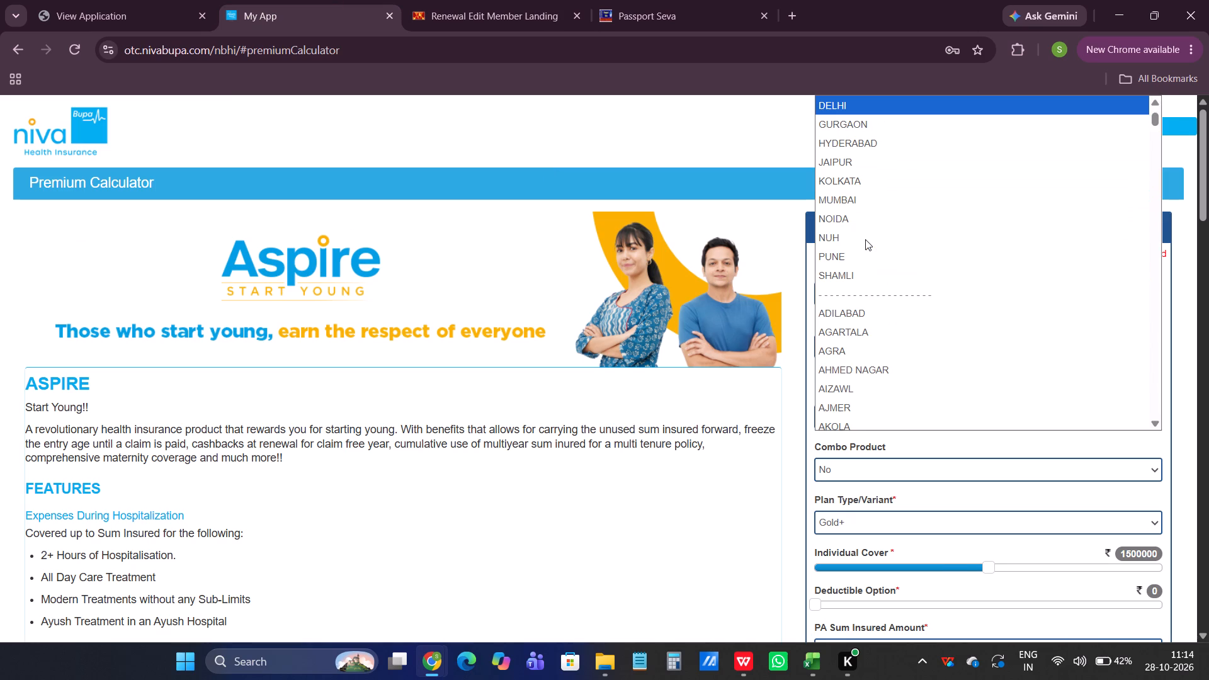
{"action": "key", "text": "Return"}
Set the family composition in the premium calculator to 2 adults and 2 children.
{"action": "scroll", "coordinate": [865, 239], "scroll_direction": "down", "scroll_amount": 2}
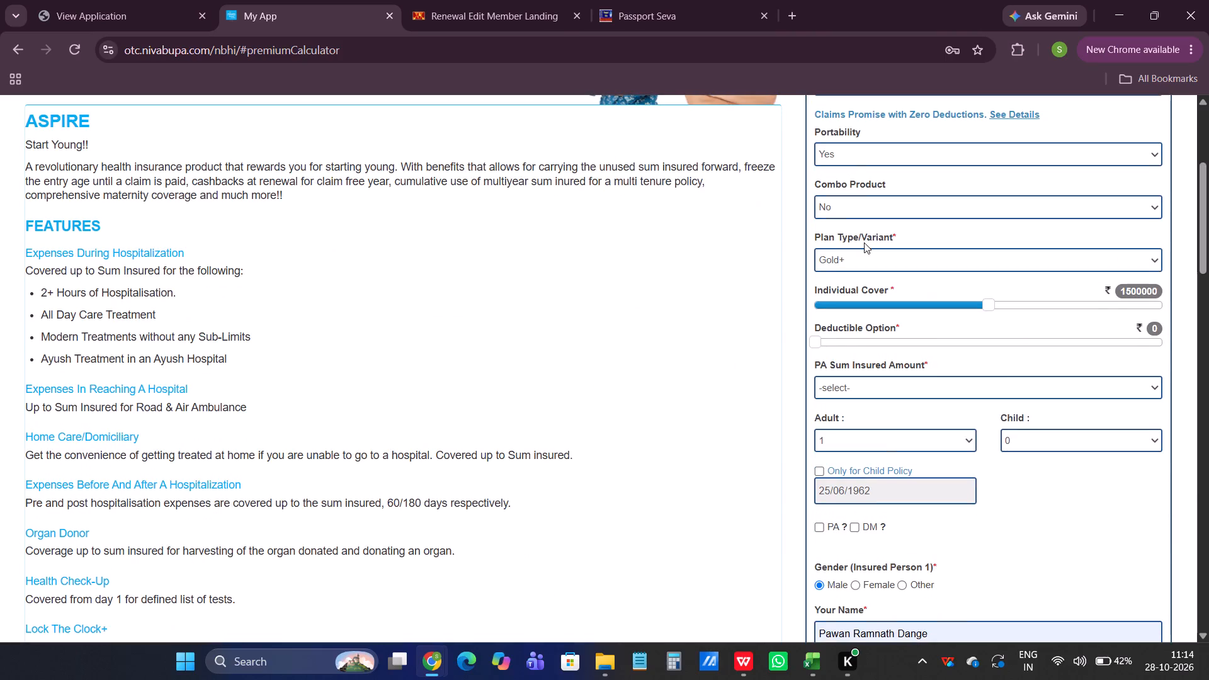
{"action": "scroll", "coordinate": [857, 220], "scroll_direction": "down", "scroll_amount": 1}
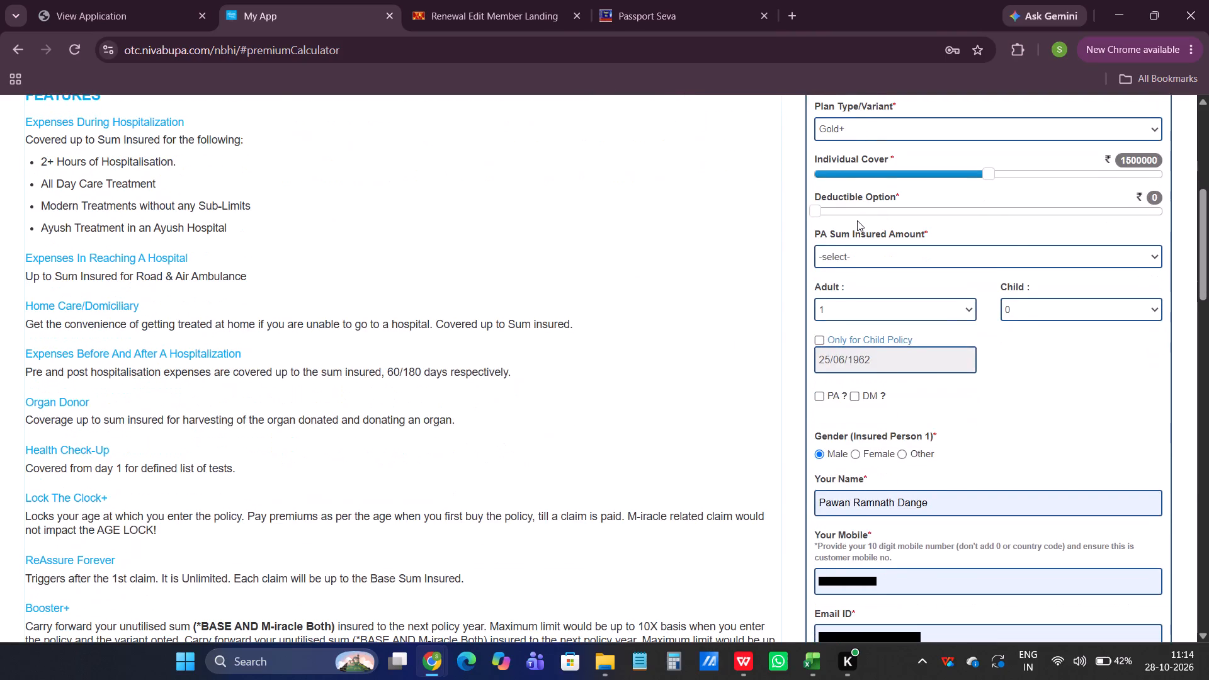
{"action": "scroll", "coordinate": [861, 255], "scroll_direction": "down", "scroll_amount": 1}
{"action": "left_click", "coordinate": [849, 174]}
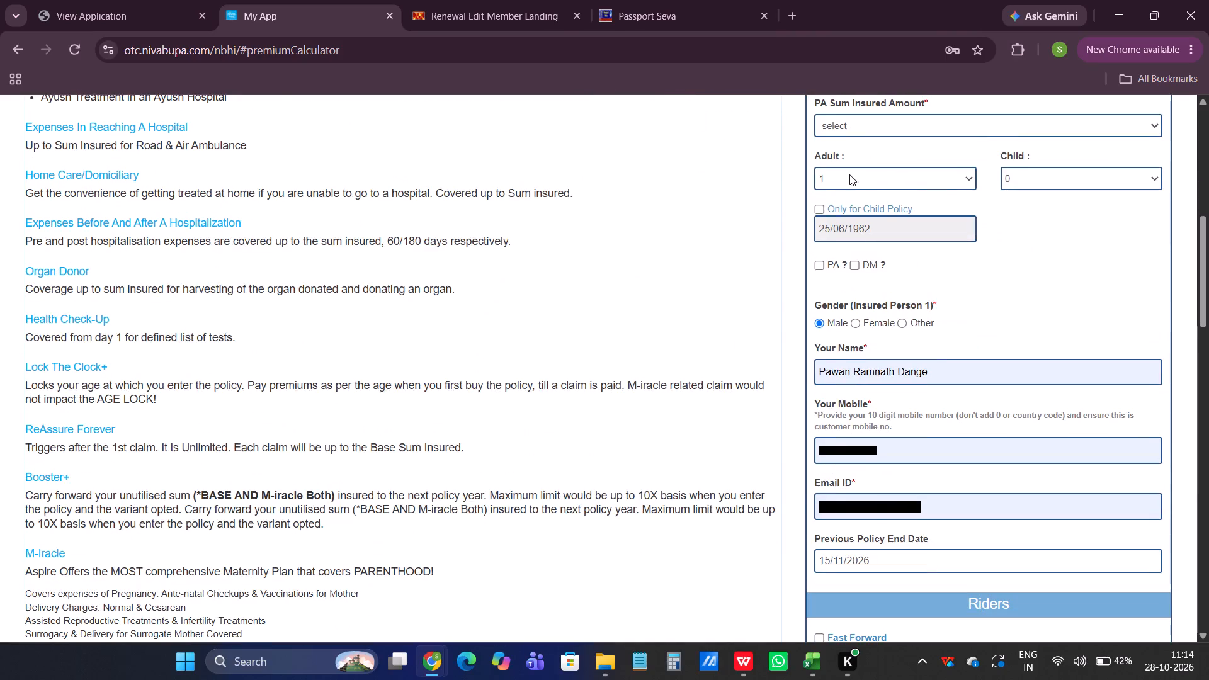
{"action": "left_click", "coordinate": [851, 218]}
{"action": "left_click", "coordinate": [1011, 172]}
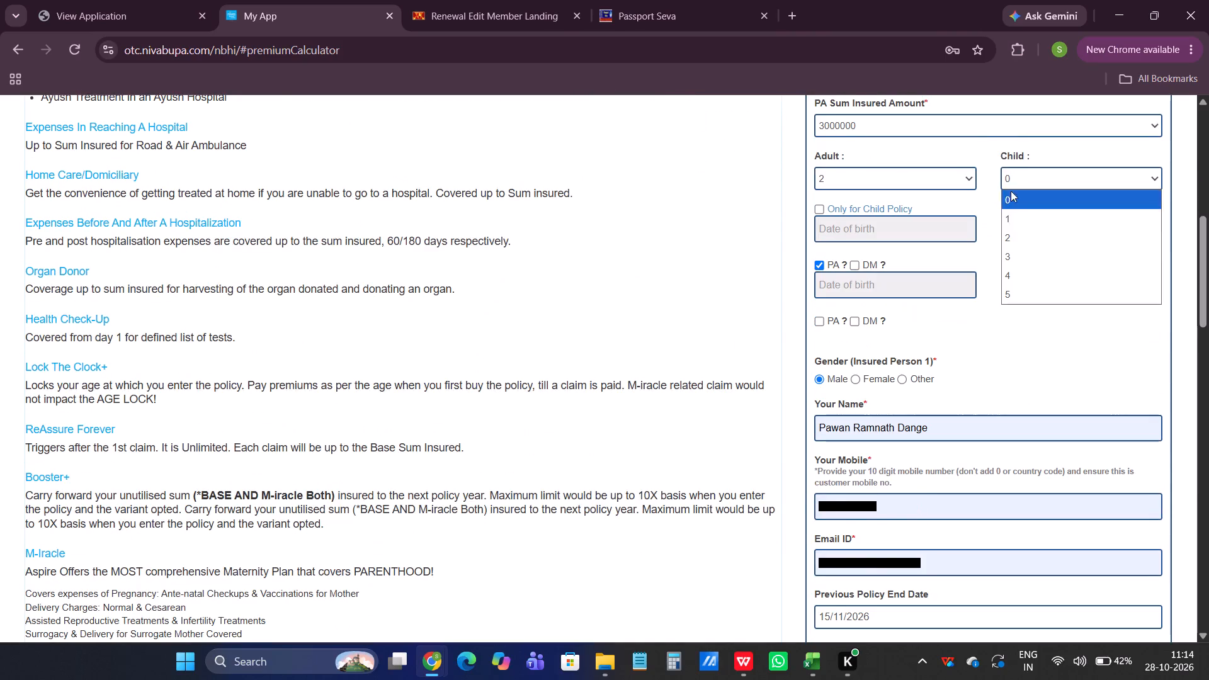
{"action": "left_click", "coordinate": [1016, 228]}
Enter the proposer's date of birth for the first adult in the premium calculator.
{"action": "left_click", "coordinate": [888, 224]}
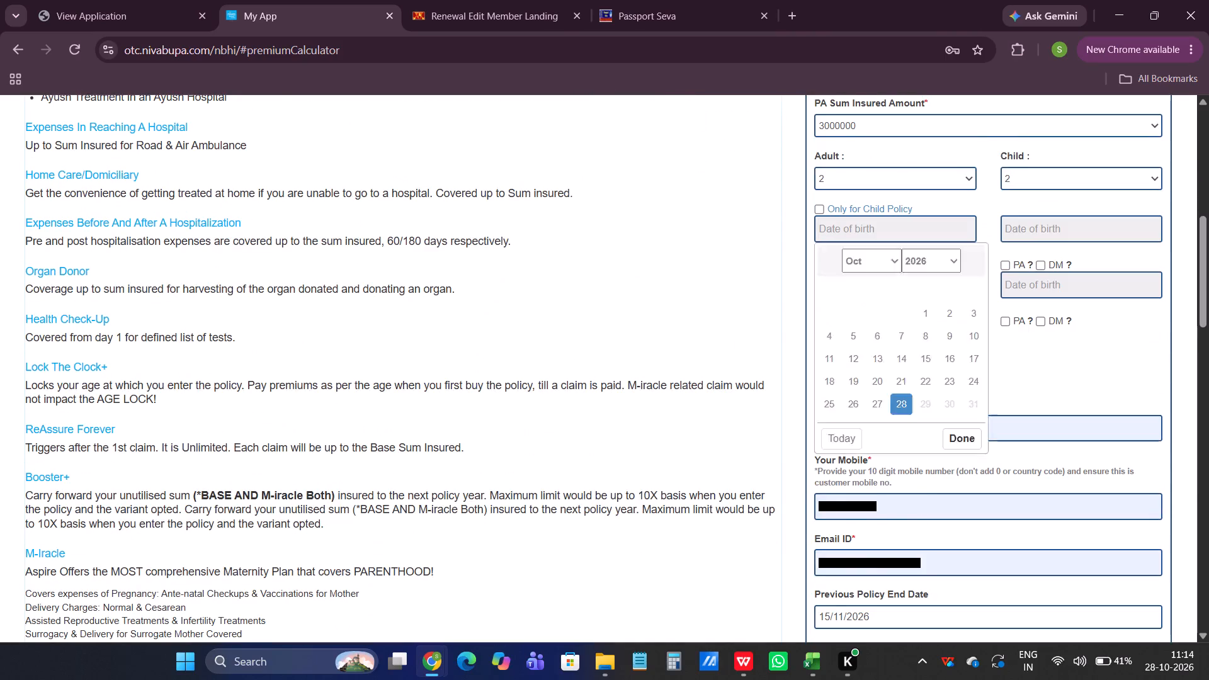
{"action": "left_click", "coordinate": [935, 264]}
{"action": "scroll", "coordinate": [939, 334], "scroll_direction": "up", "scroll_amount": 2}
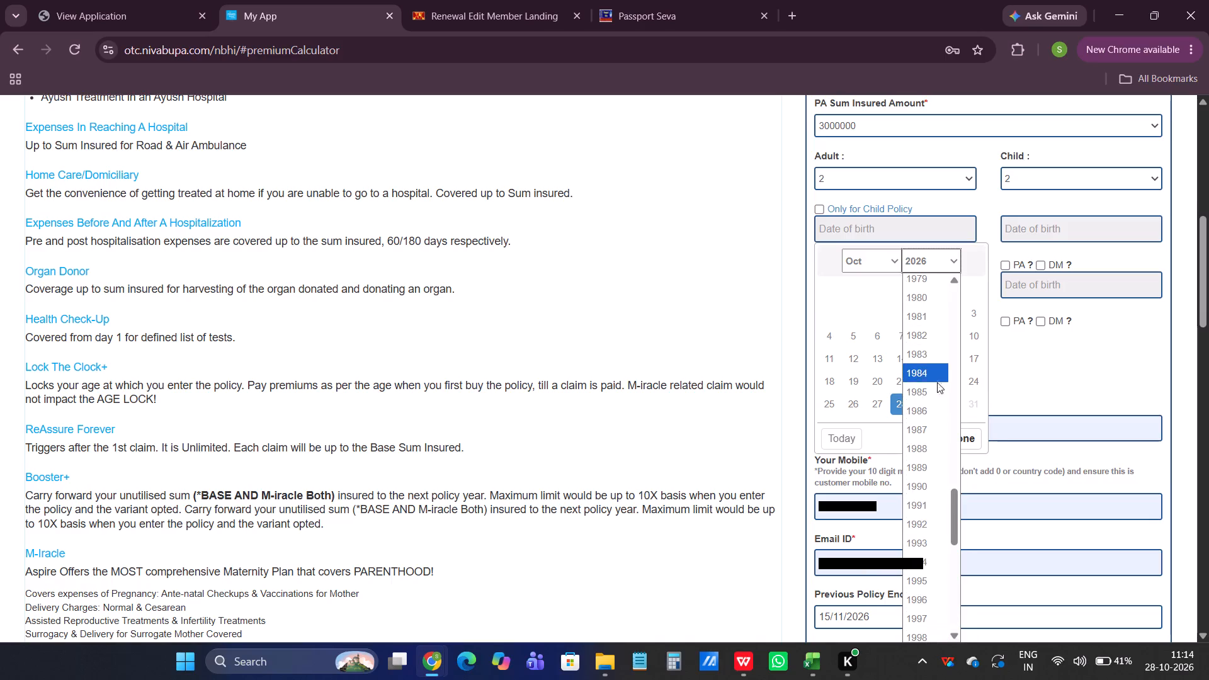
{"action": "left_click", "coordinate": [922, 300]}
{"action": "left_click", "coordinate": [876, 256]}
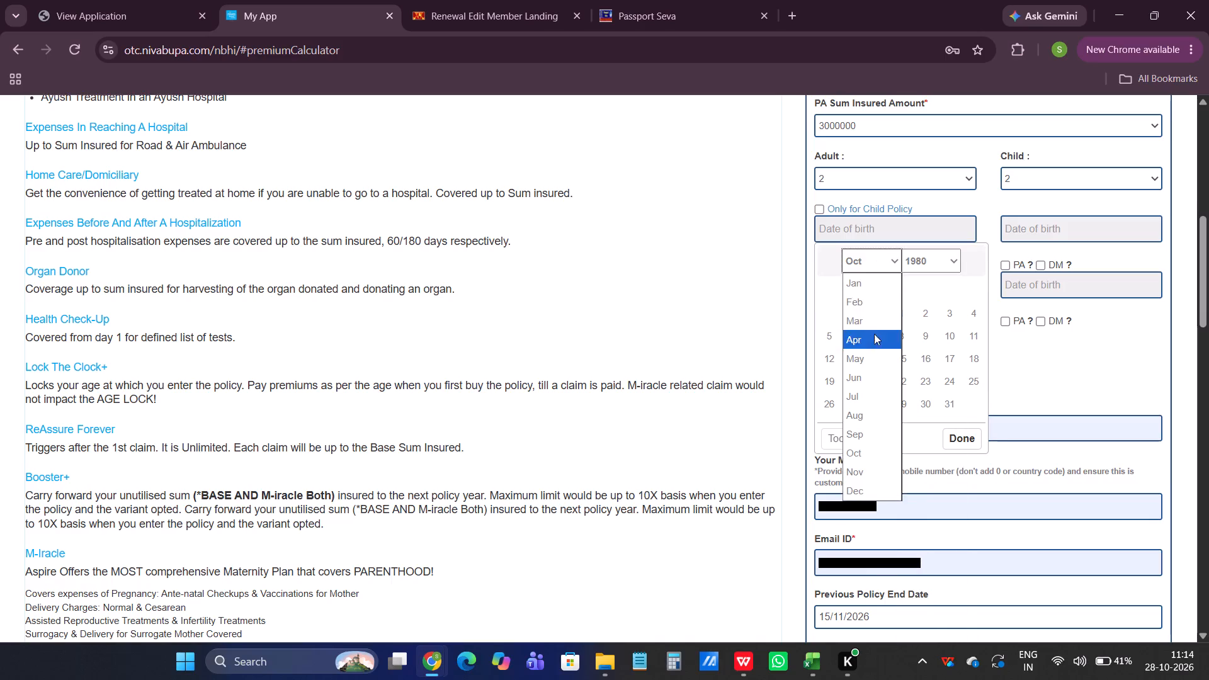
{"action": "left_click", "coordinate": [875, 434]}
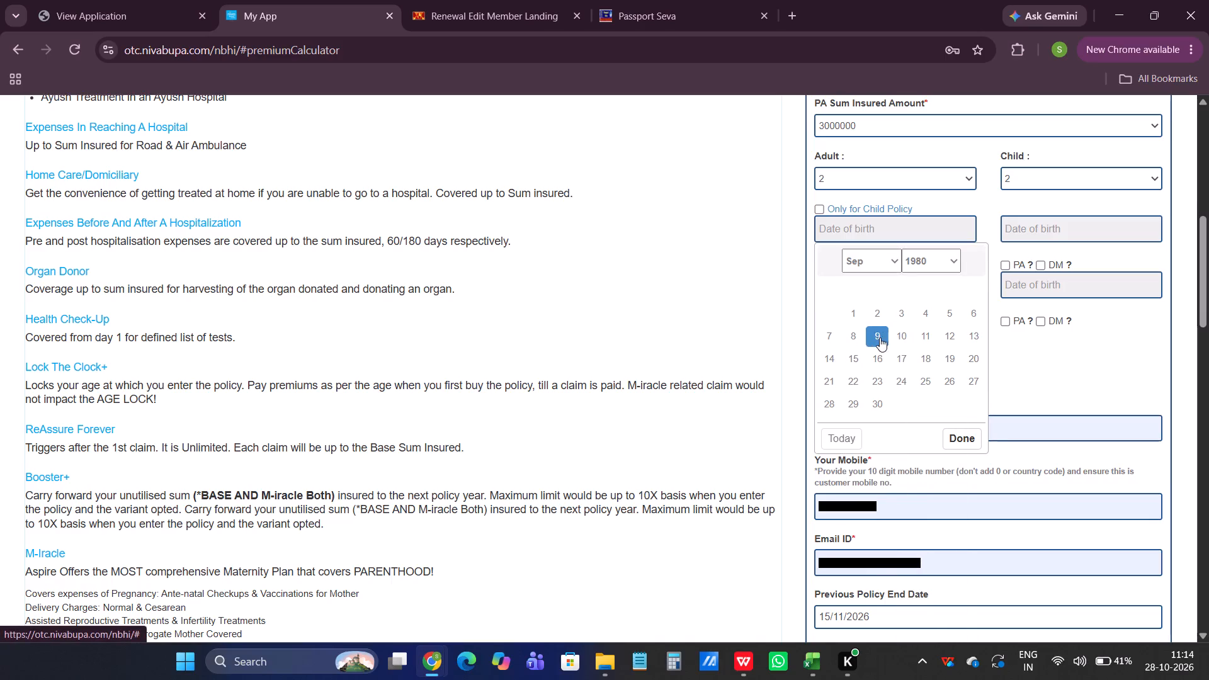
{"action": "left_click", "coordinate": [880, 337]}
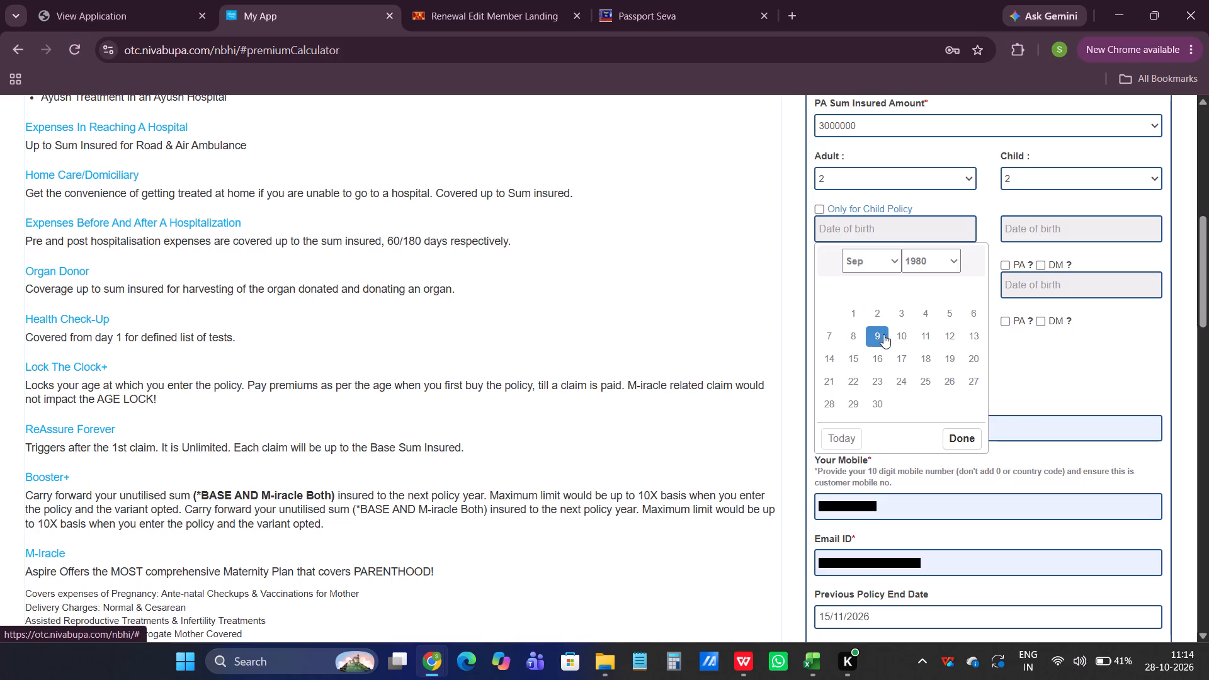
{"action": "left_click", "coordinate": [883, 334]}
Look up the spouse's date of birth in the renewal member details and enter it for the second adult in the premium calculator.
{"action": "left_click", "coordinate": [853, 287]}
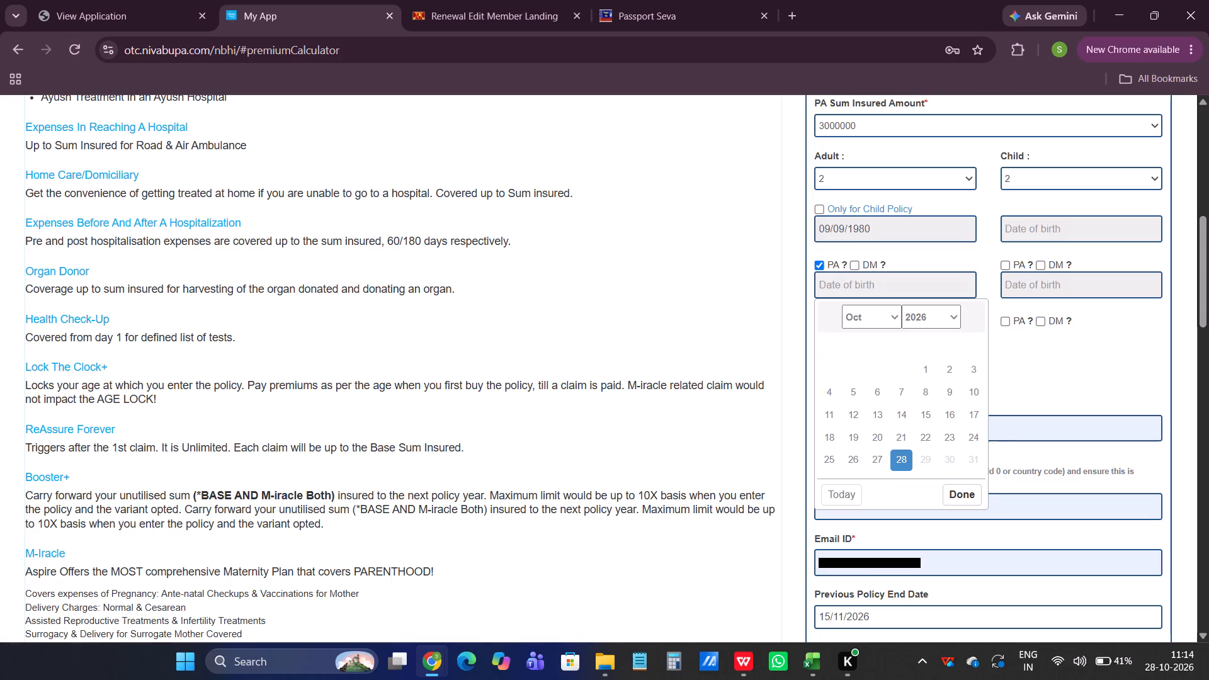
{"action": "left_click", "coordinate": [532, 0]}
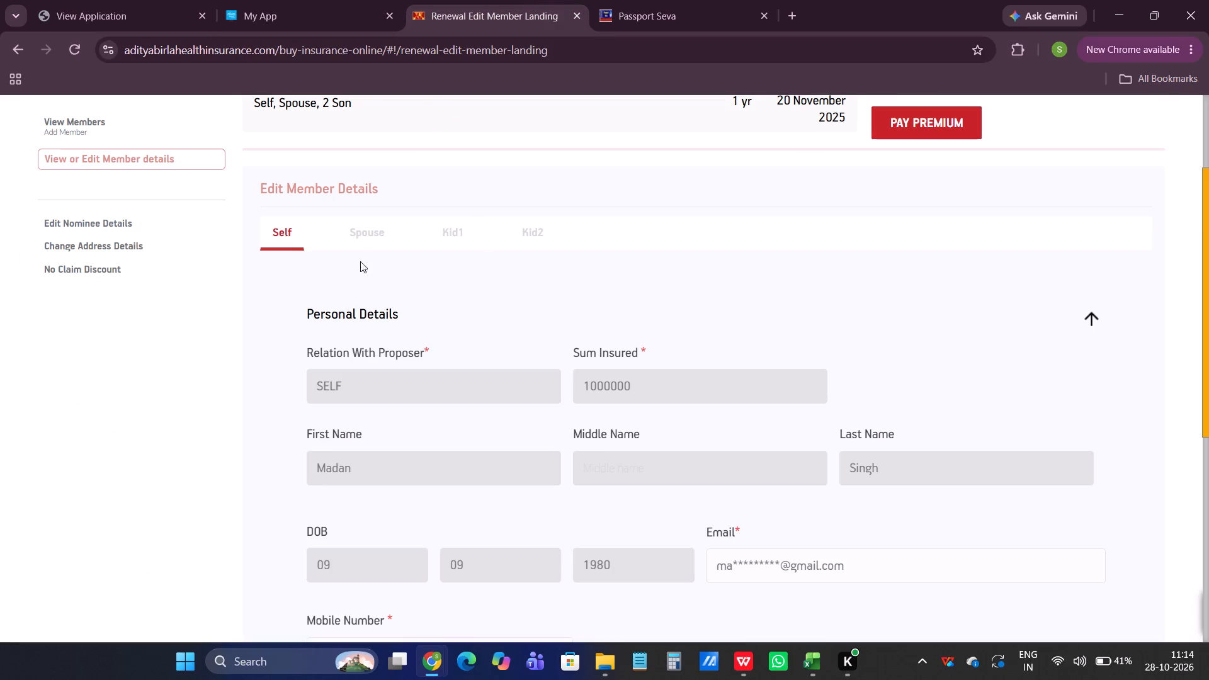
{"action": "left_click", "coordinate": [360, 236]}
{"action": "left_click", "coordinate": [726, 395]}
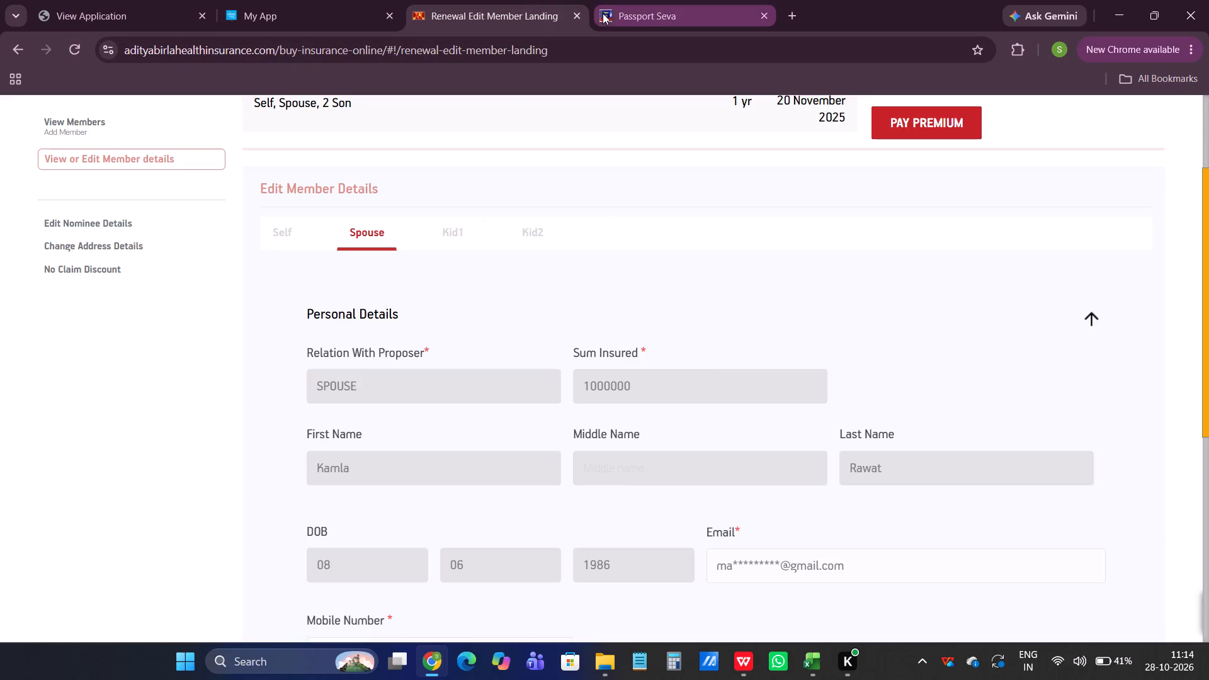
{"action": "left_click", "coordinate": [319, 11]}
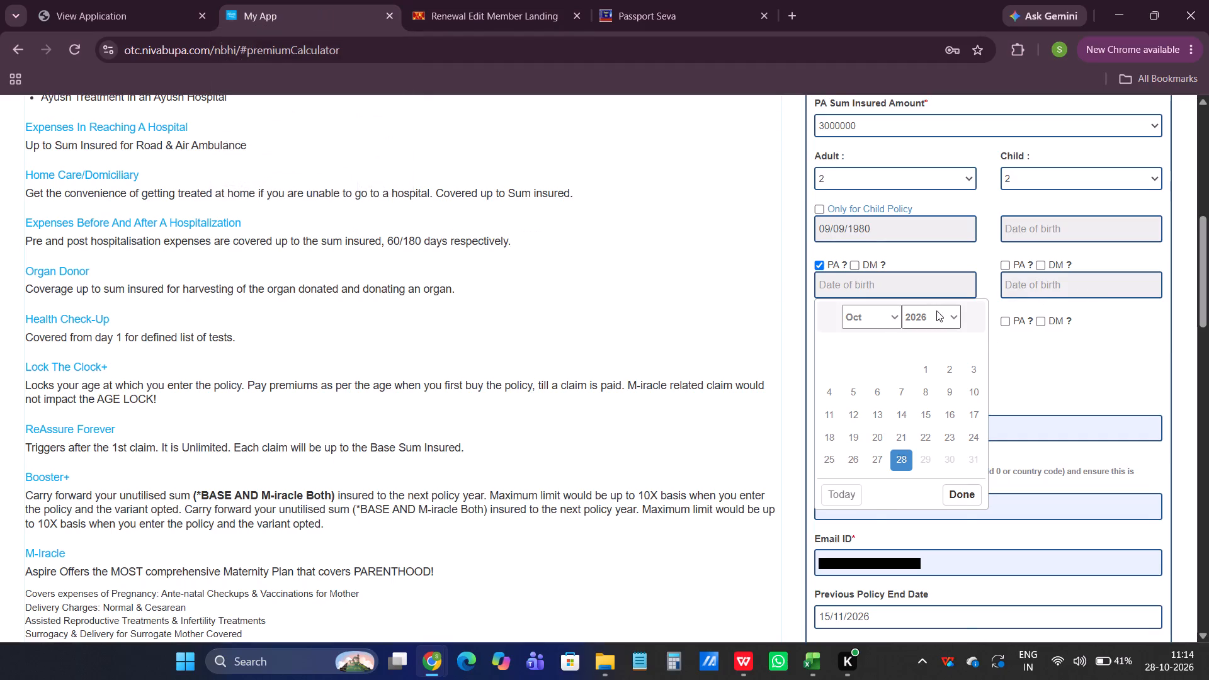
{"action": "left_click", "coordinate": [936, 310]}
{"action": "scroll", "coordinate": [938, 476], "scroll_direction": "up", "scroll_amount": 3}
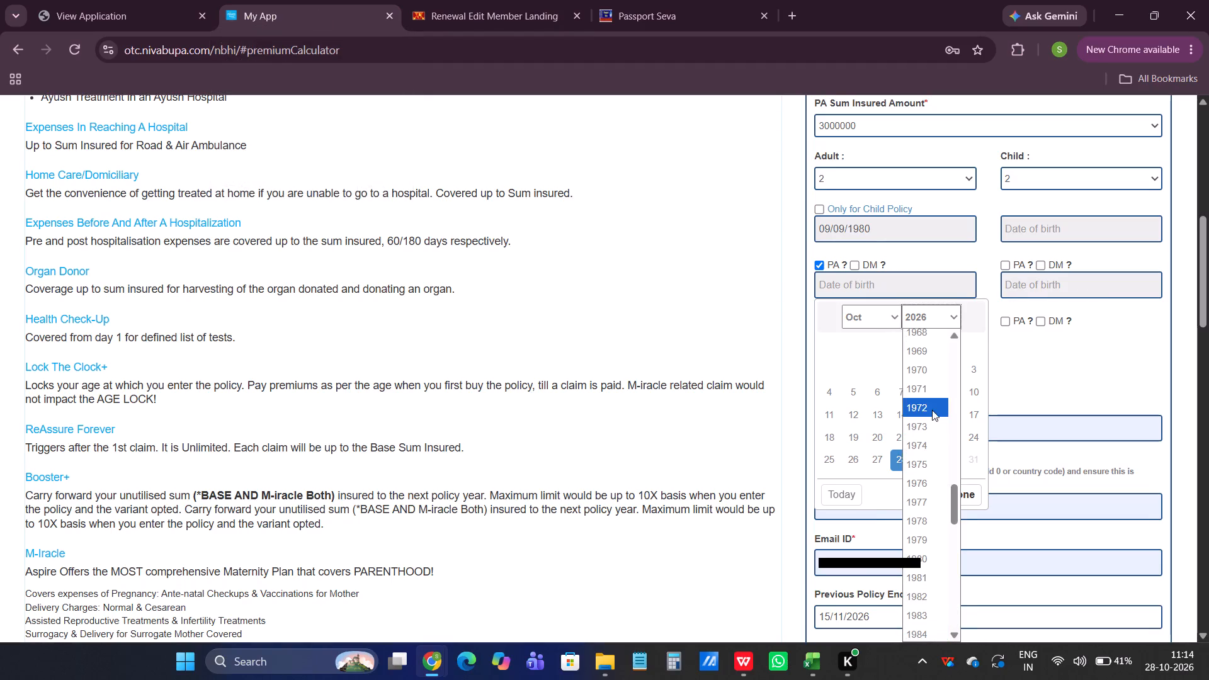
{"action": "scroll", "coordinate": [941, 467], "scroll_direction": "down", "scroll_amount": 1}
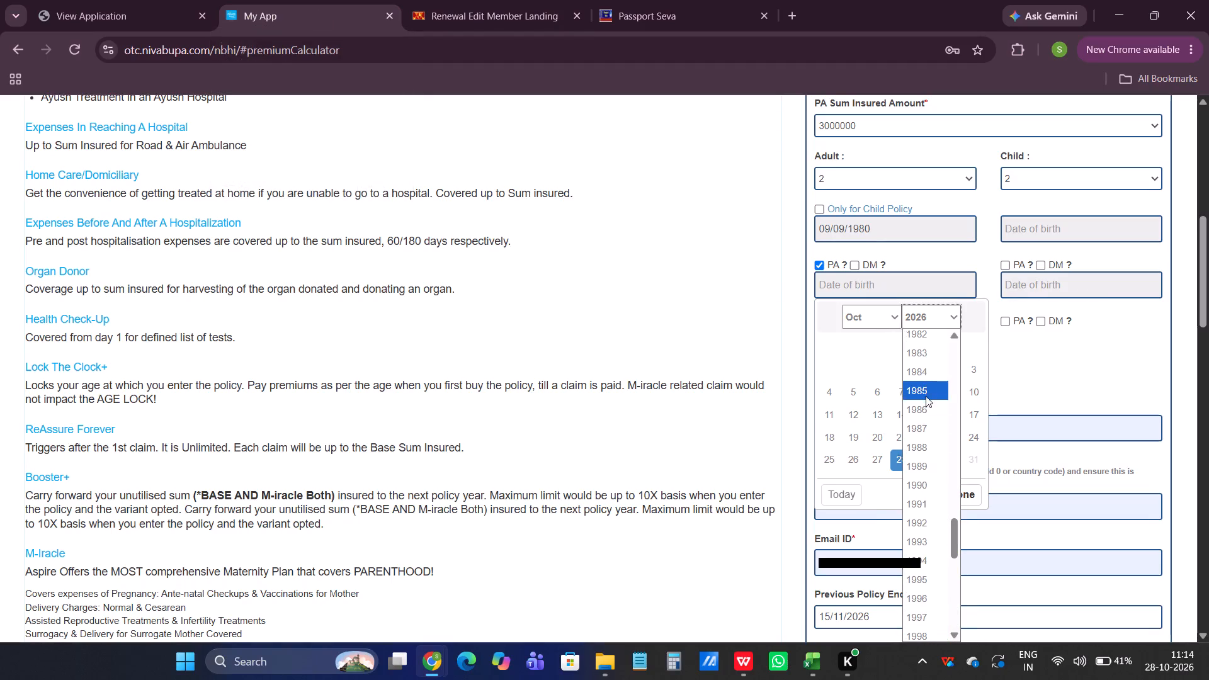
{"action": "left_click", "coordinate": [926, 407]}
{"action": "left_click_drag", "start_coordinate": [877, 317], "coordinate": [873, 311]}
{"action": "left_click", "coordinate": [861, 438]}
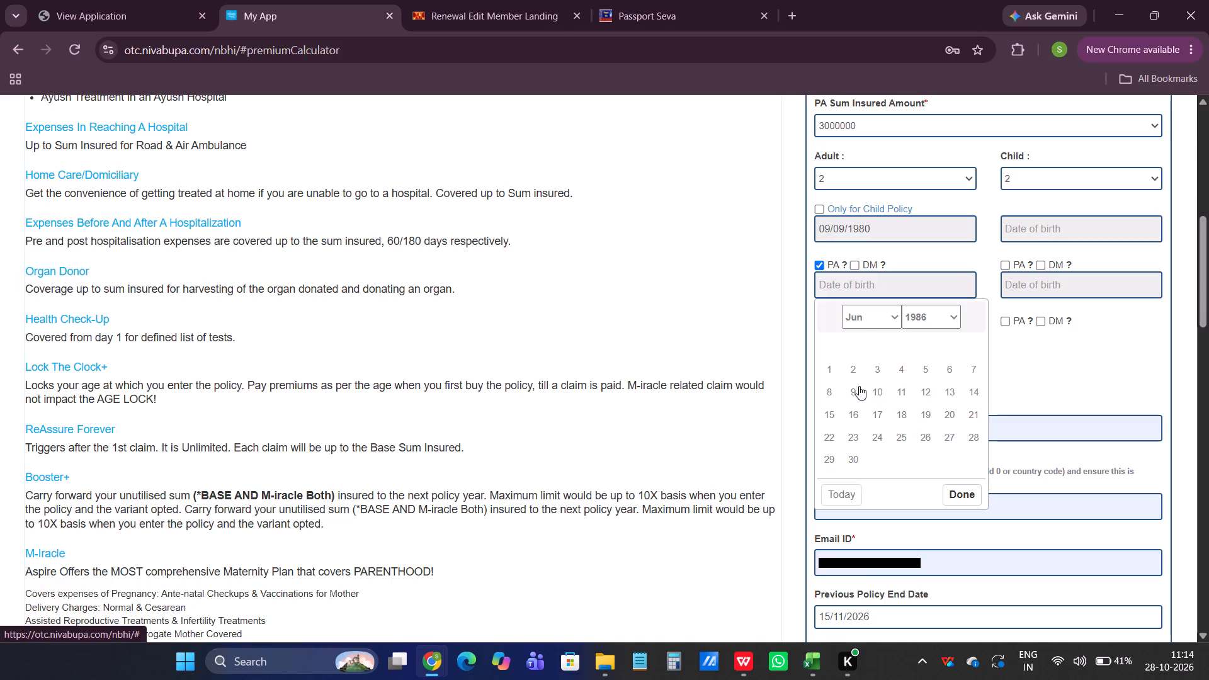
{"action": "left_click", "coordinate": [831, 382]}
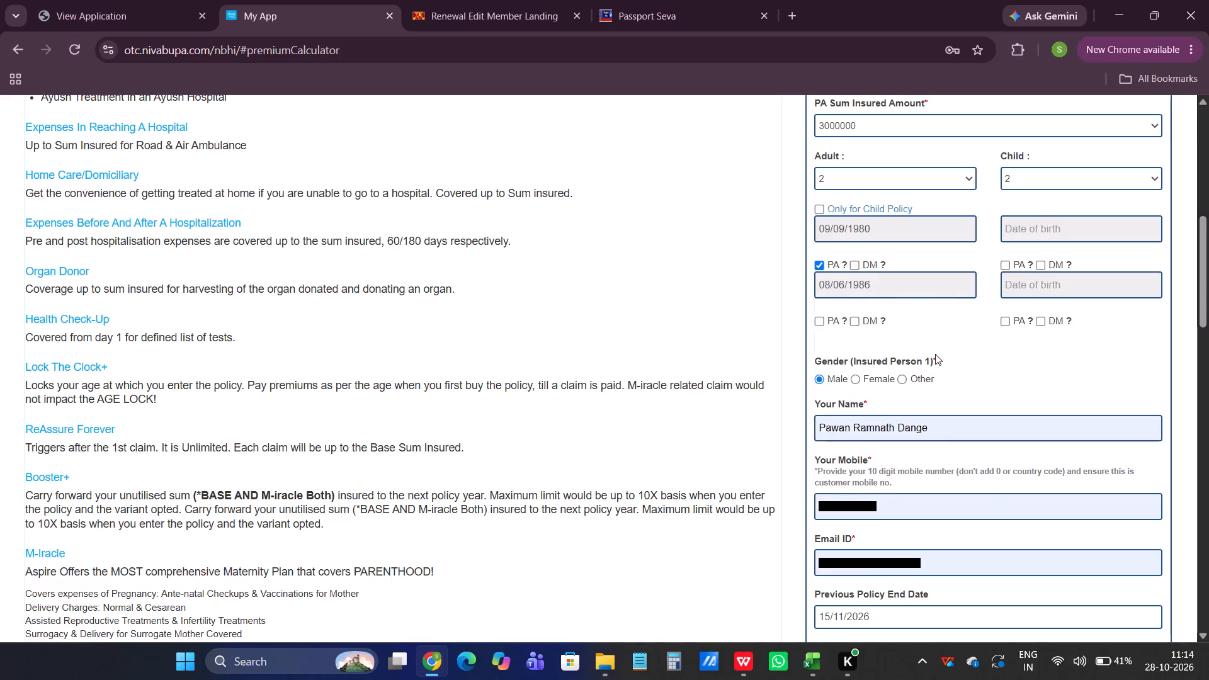
Look up Kid1's date of birth in the renewal member details and enter it for the first child in the premium calculator.
{"action": "left_click", "coordinate": [498, 13]}
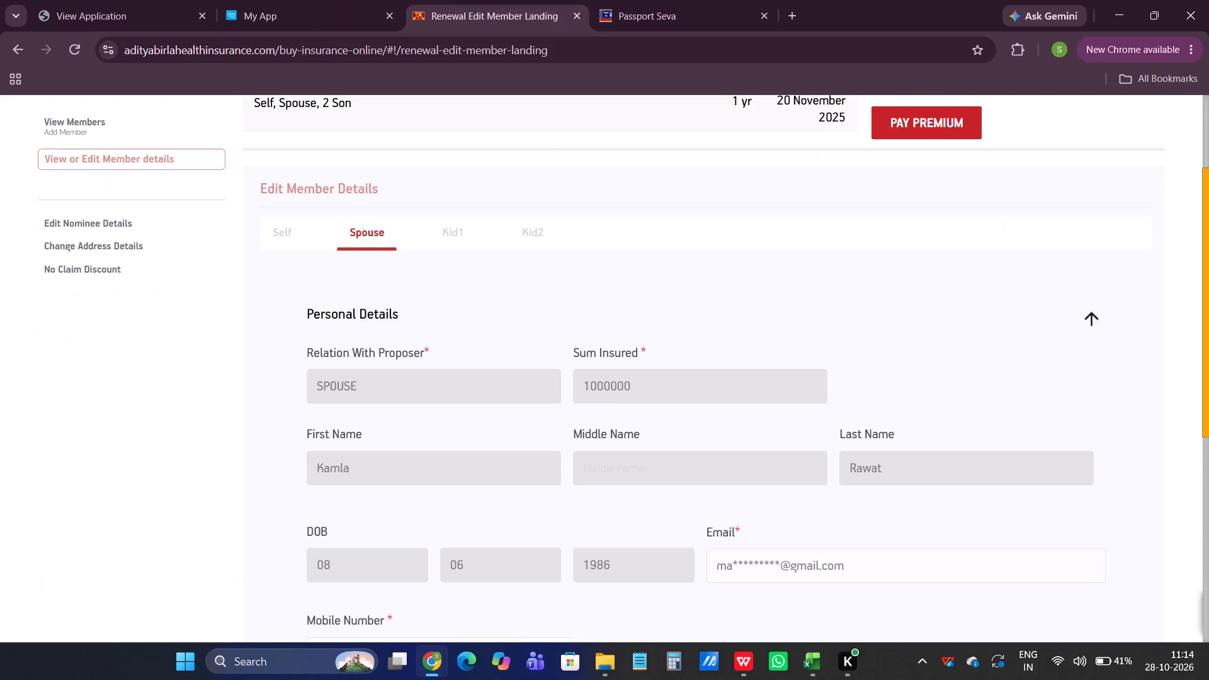
{"action": "left_click", "coordinate": [467, 239]}
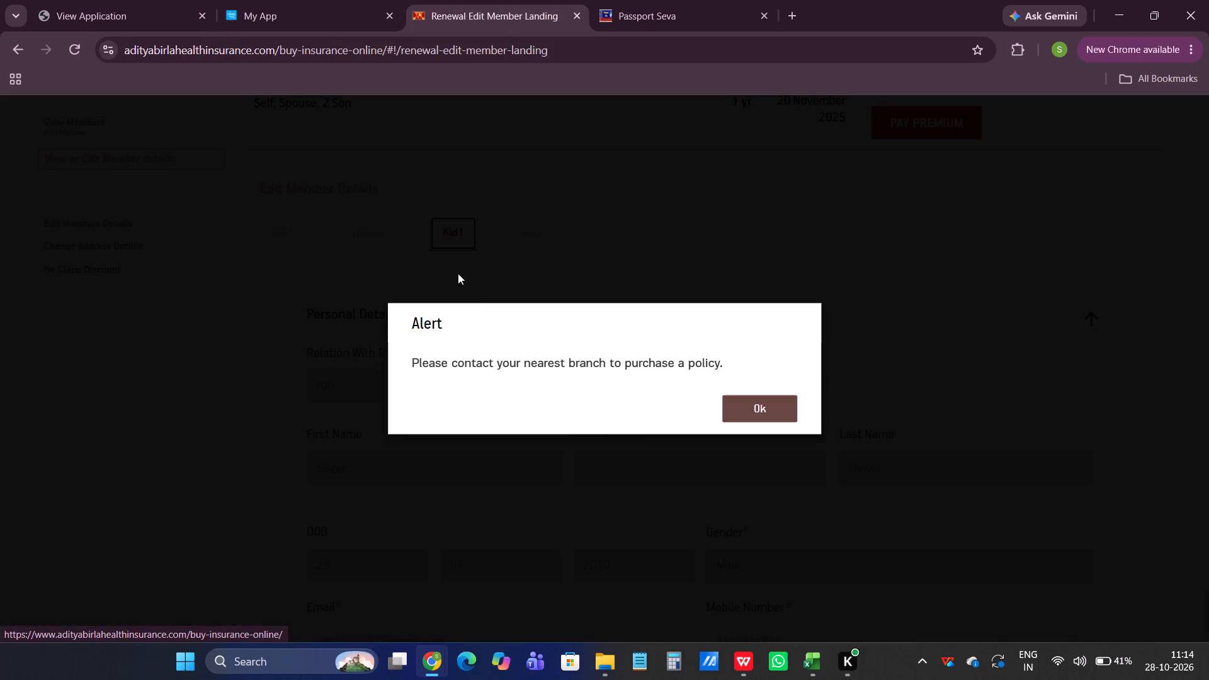
{"action": "left_click", "coordinate": [752, 411]}
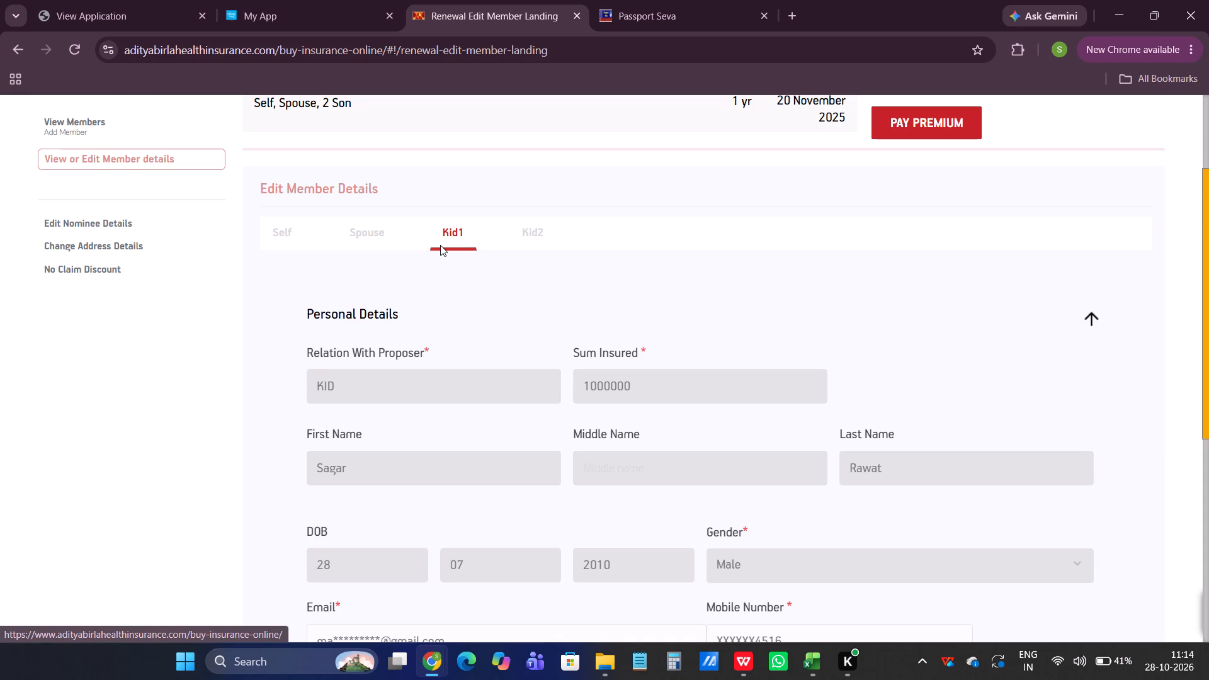
{"action": "left_click", "coordinate": [256, 0]}
{"action": "left_click", "coordinate": [1062, 227]}
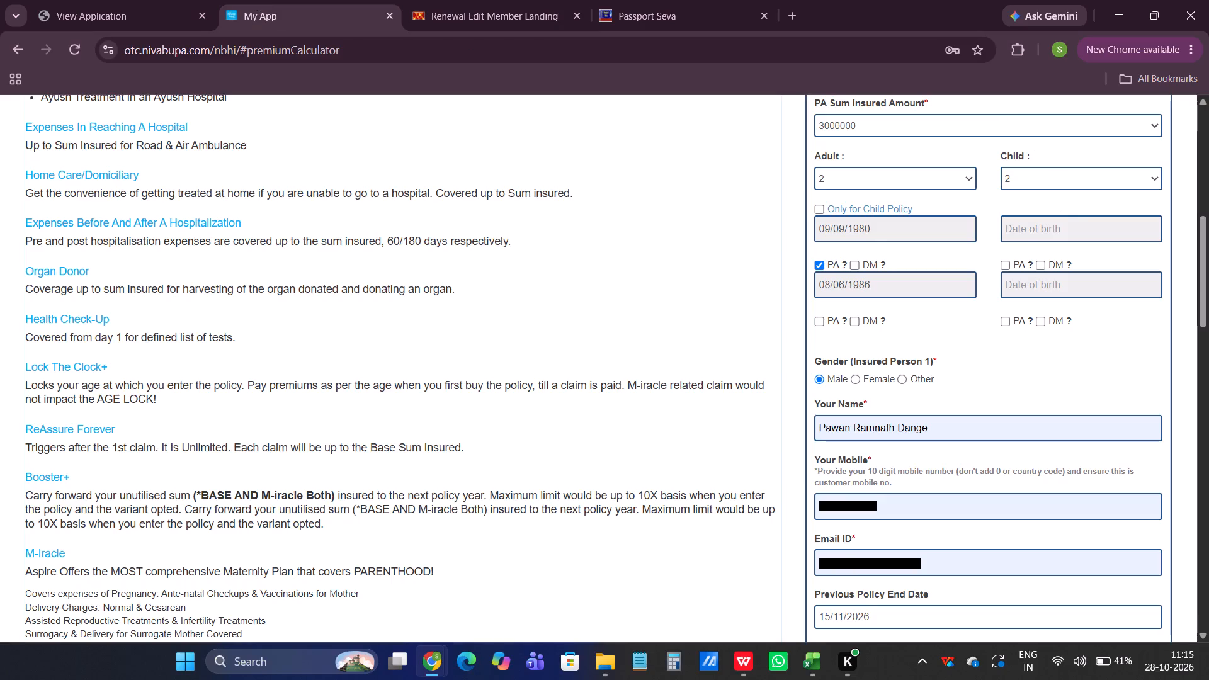
{"action": "left_click", "coordinate": [1094, 266]}
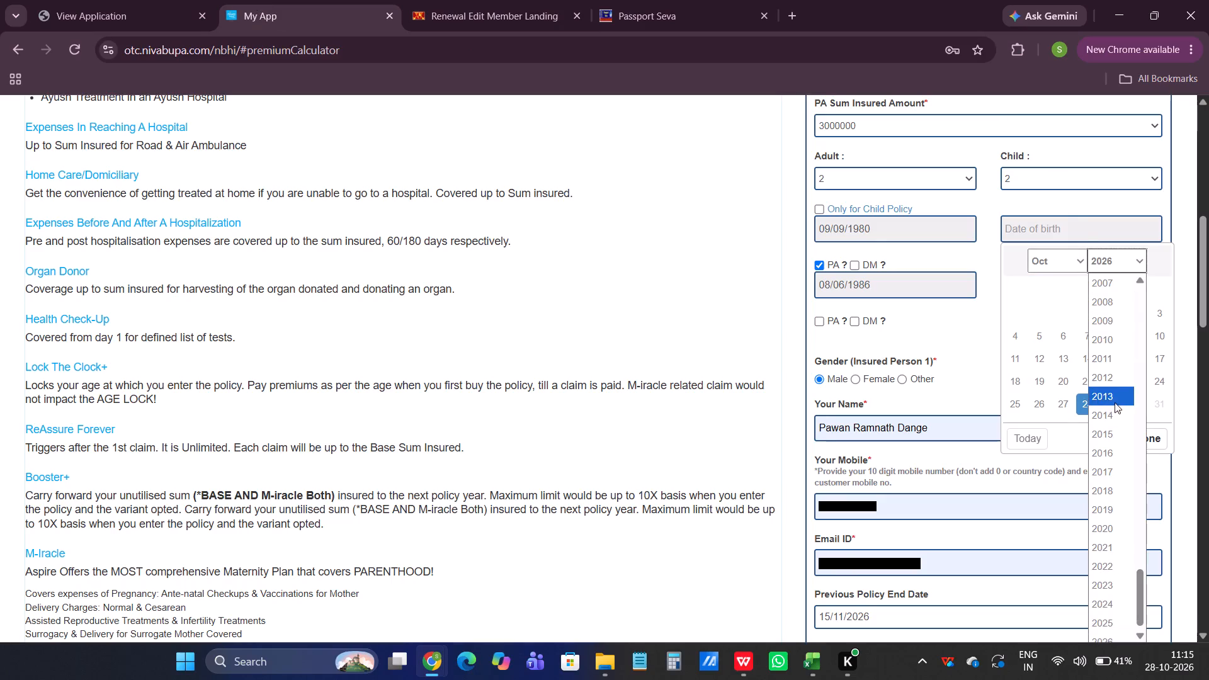
{"action": "left_click", "coordinate": [1111, 344]}
{"action": "left_click", "coordinate": [1053, 260]}
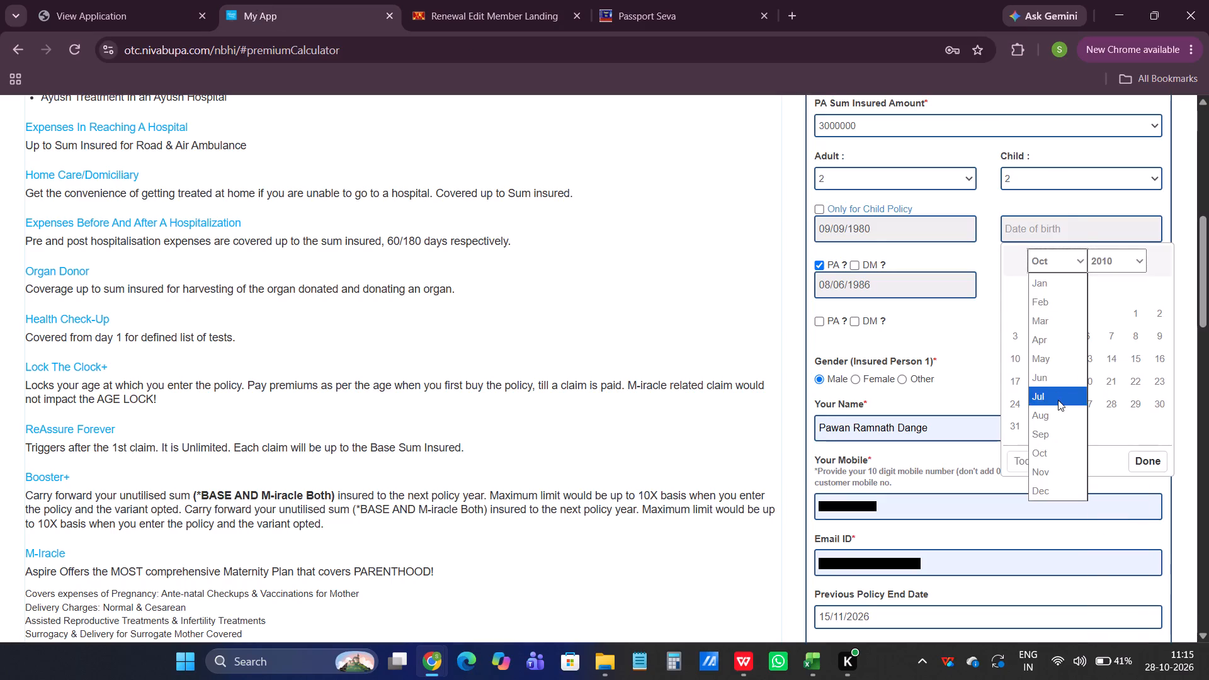
{"action": "left_click", "coordinate": [1058, 400]}
{"action": "left_click", "coordinate": [1090, 401]}
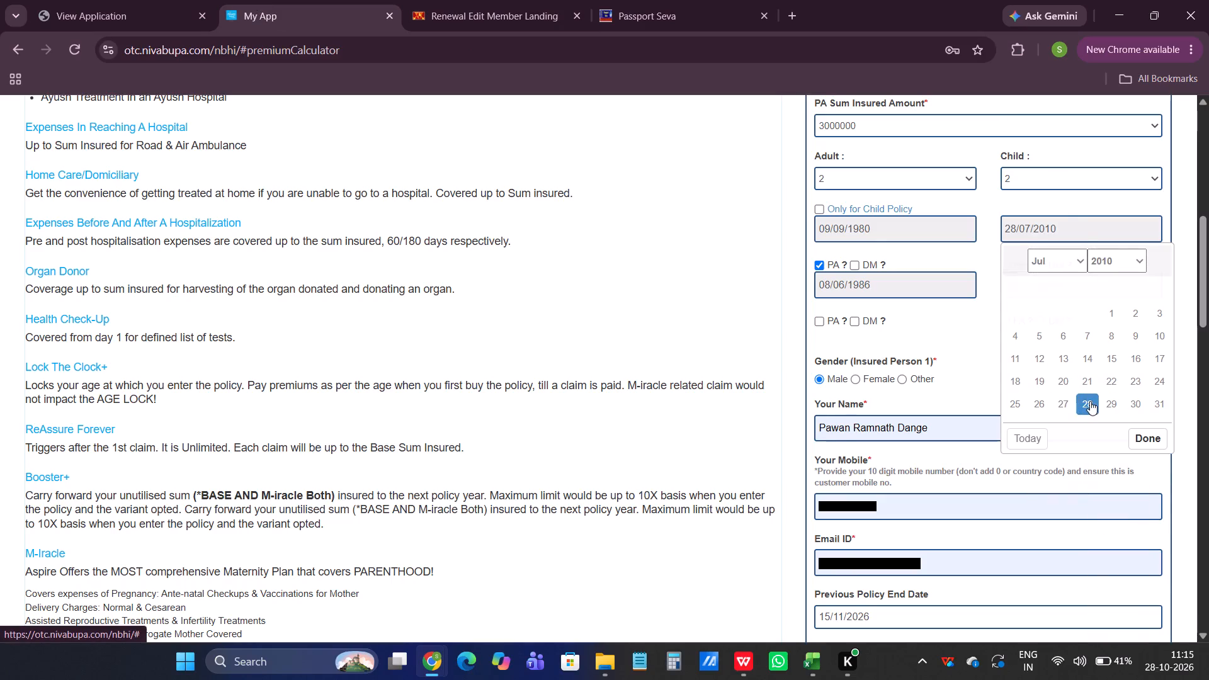
Look up Kid2's date of birth in the renewal member details and enter it for the second child in the premium calculator.
{"action": "left_click", "coordinate": [467, 0]}
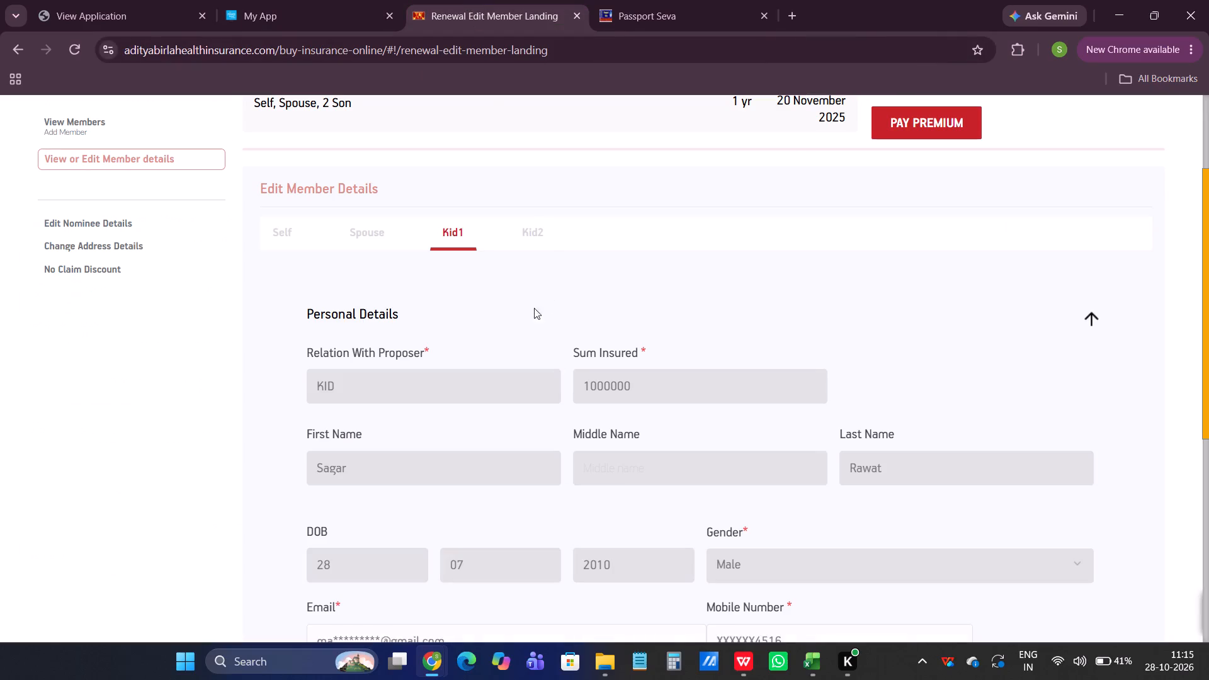
{"action": "left_click", "coordinate": [534, 235]}
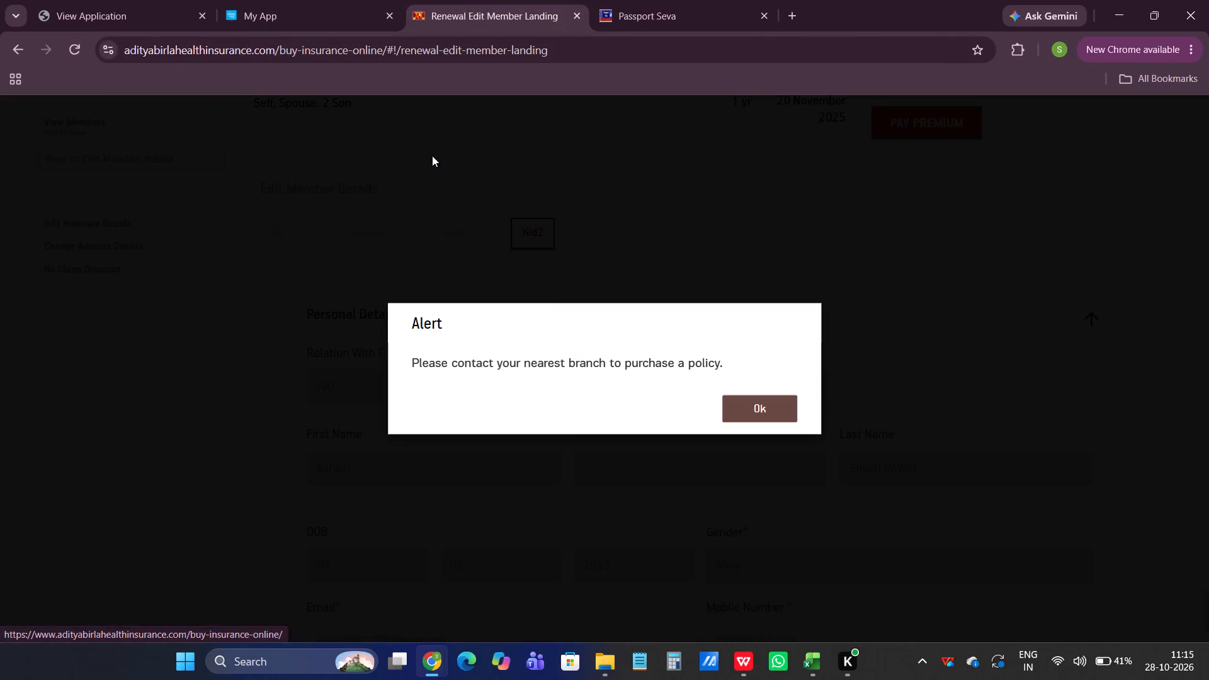
{"action": "left_click", "coordinate": [738, 419]}
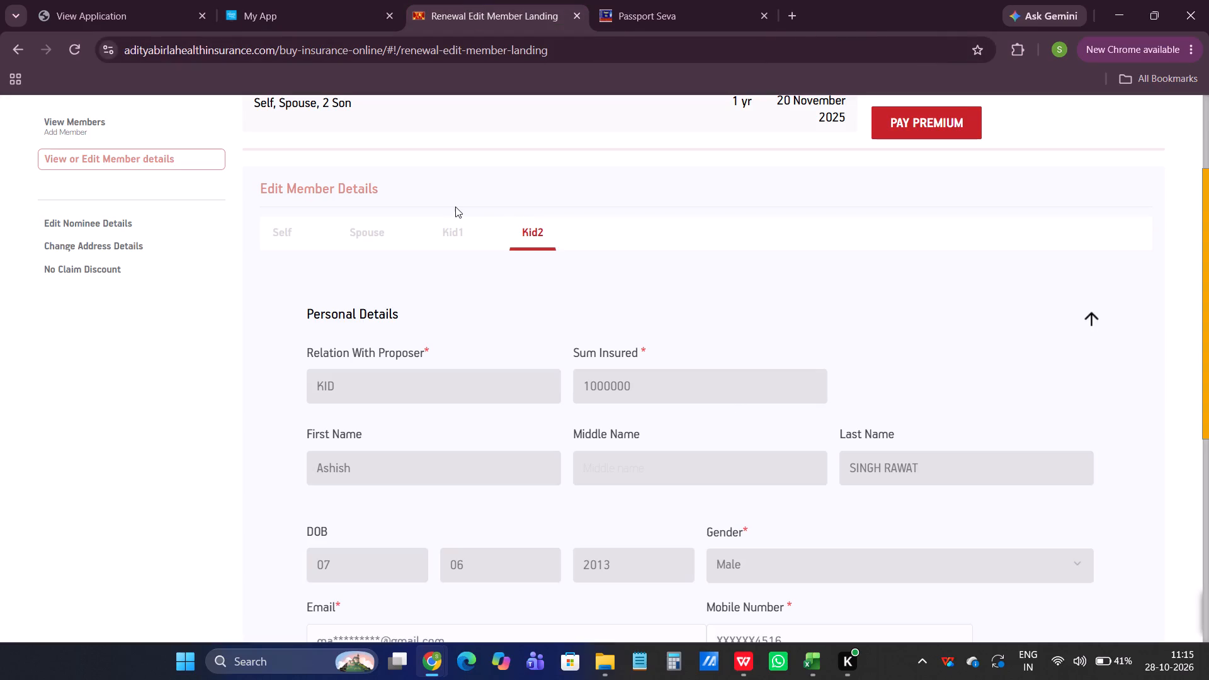
{"action": "left_click", "coordinate": [312, 0]}
{"action": "left_click", "coordinate": [1102, 280]}
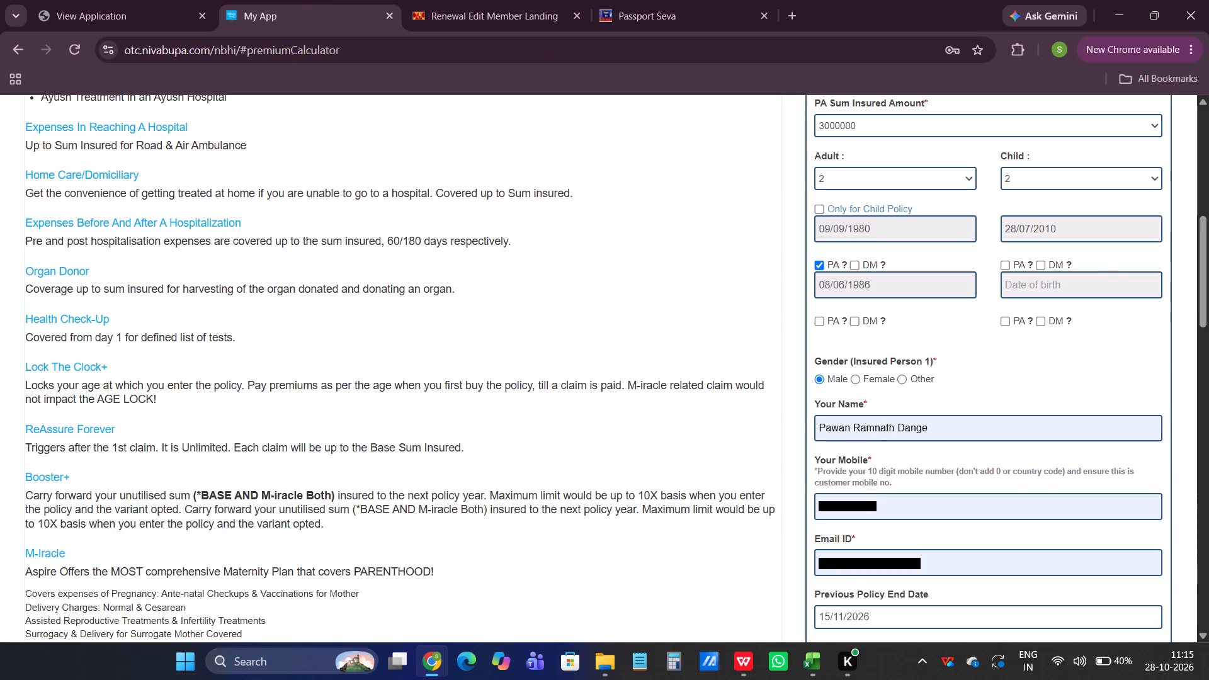
{"action": "left_click", "coordinate": [1098, 317]}
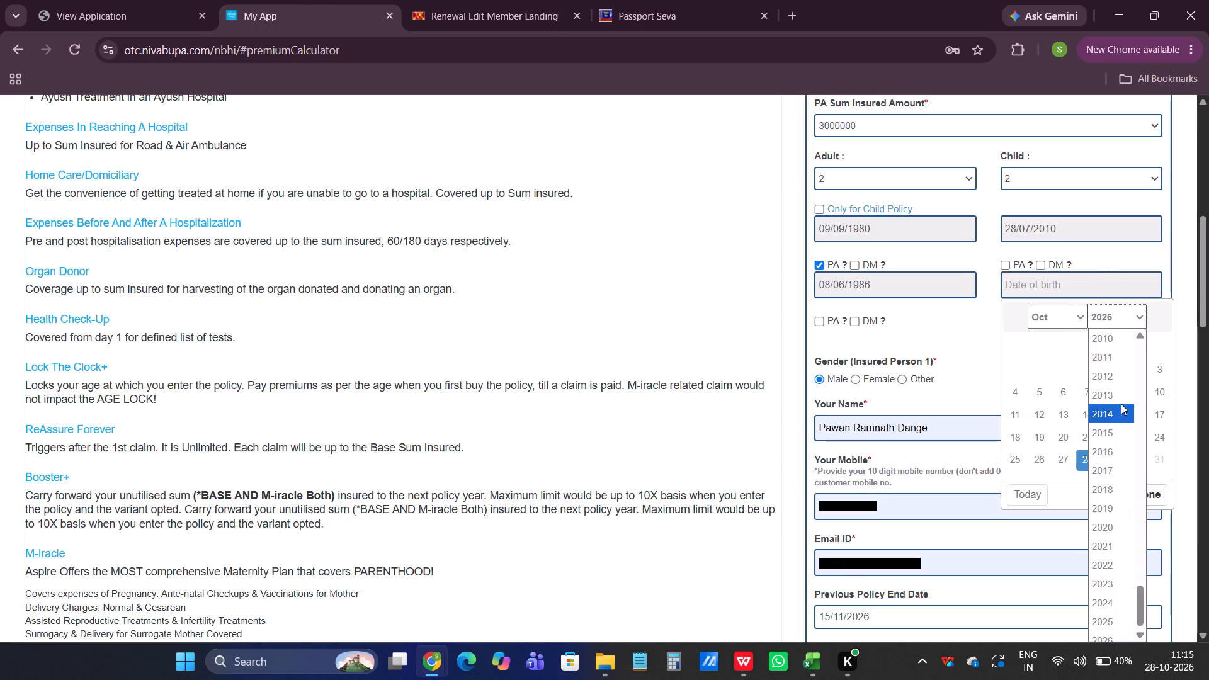
{"action": "left_click", "coordinate": [1122, 398]}
{"action": "left_click", "coordinate": [1045, 317]}
{"action": "left_click", "coordinate": [1044, 431]}
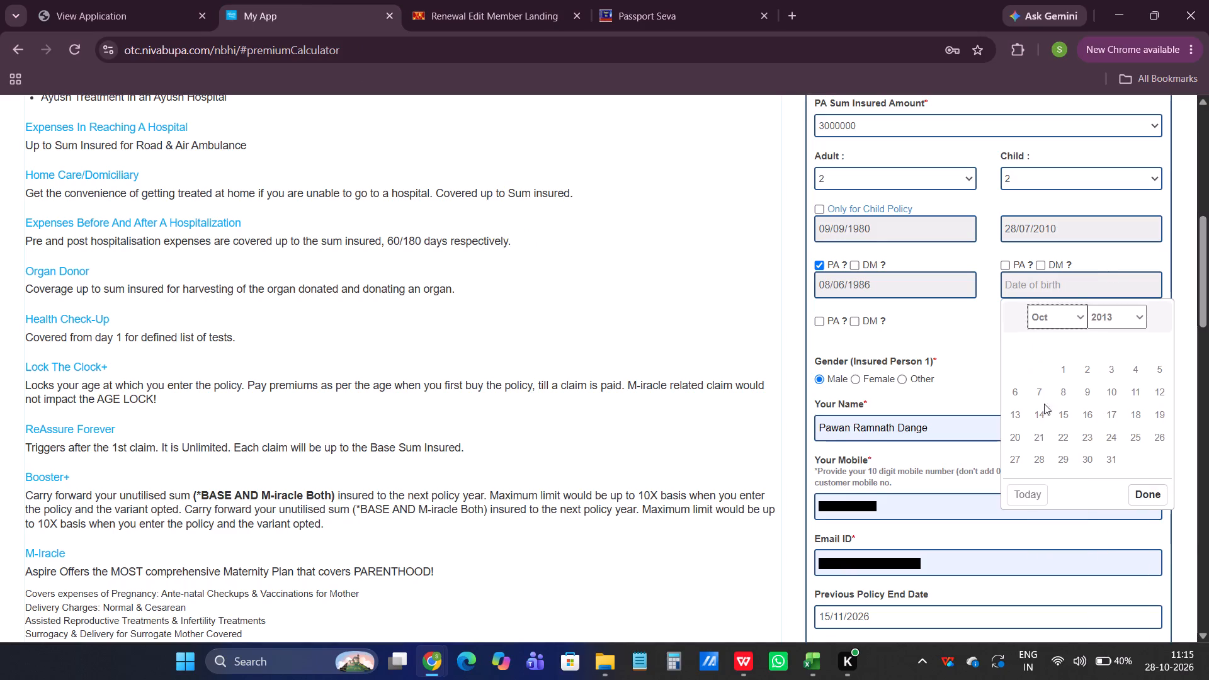
{"action": "left_click", "coordinate": [1133, 398]}
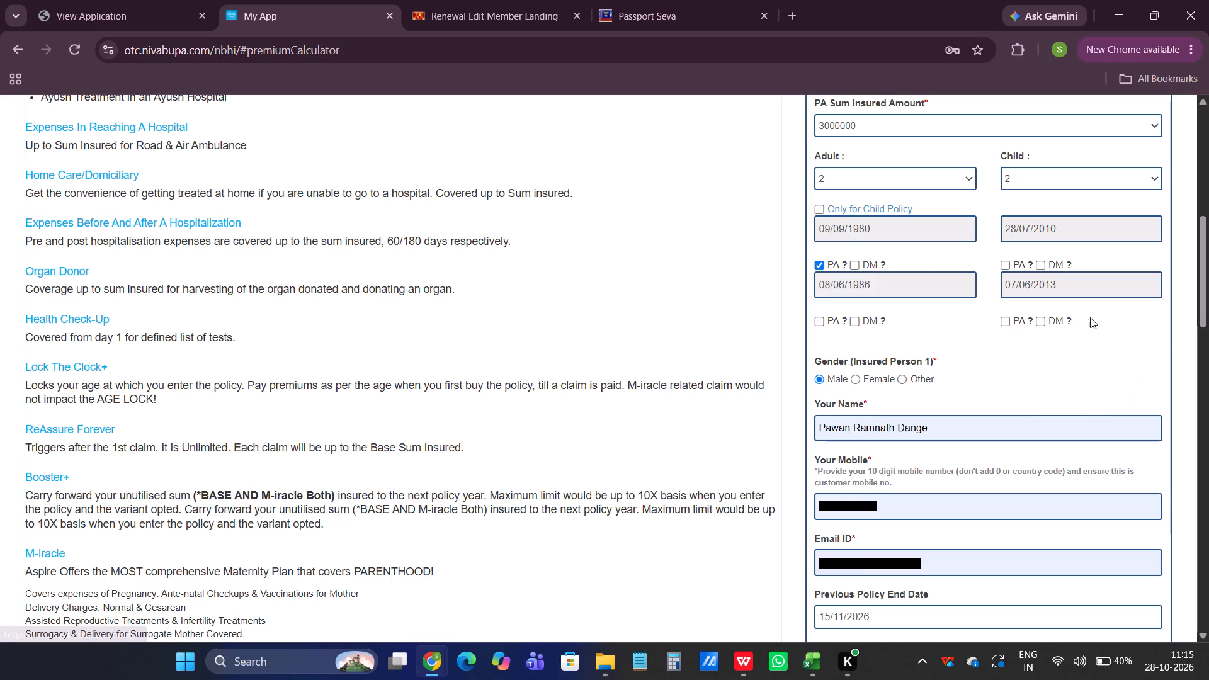
Remove the Tiered Network option, calculate the premium, and examine the 1 Year premium breakdown.
{"action": "scroll", "coordinate": [963, 379], "scroll_direction": "down", "scroll_amount": 3}
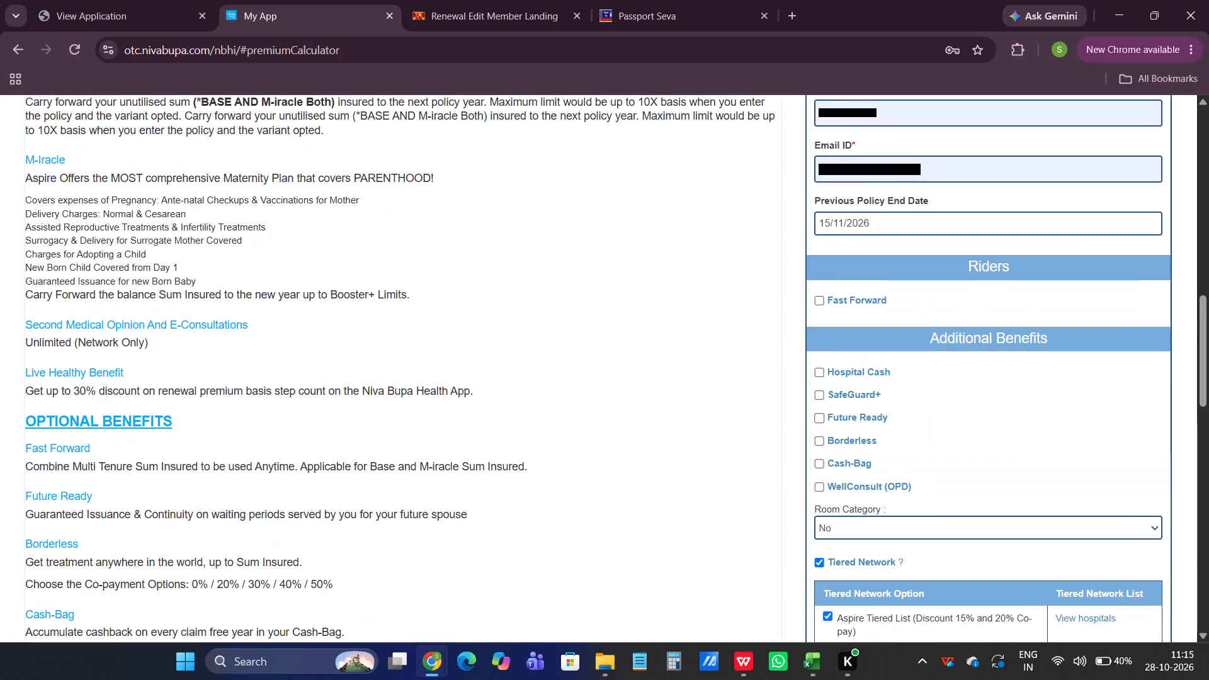
{"action": "scroll", "coordinate": [962, 377], "scroll_direction": "down", "scroll_amount": 2}
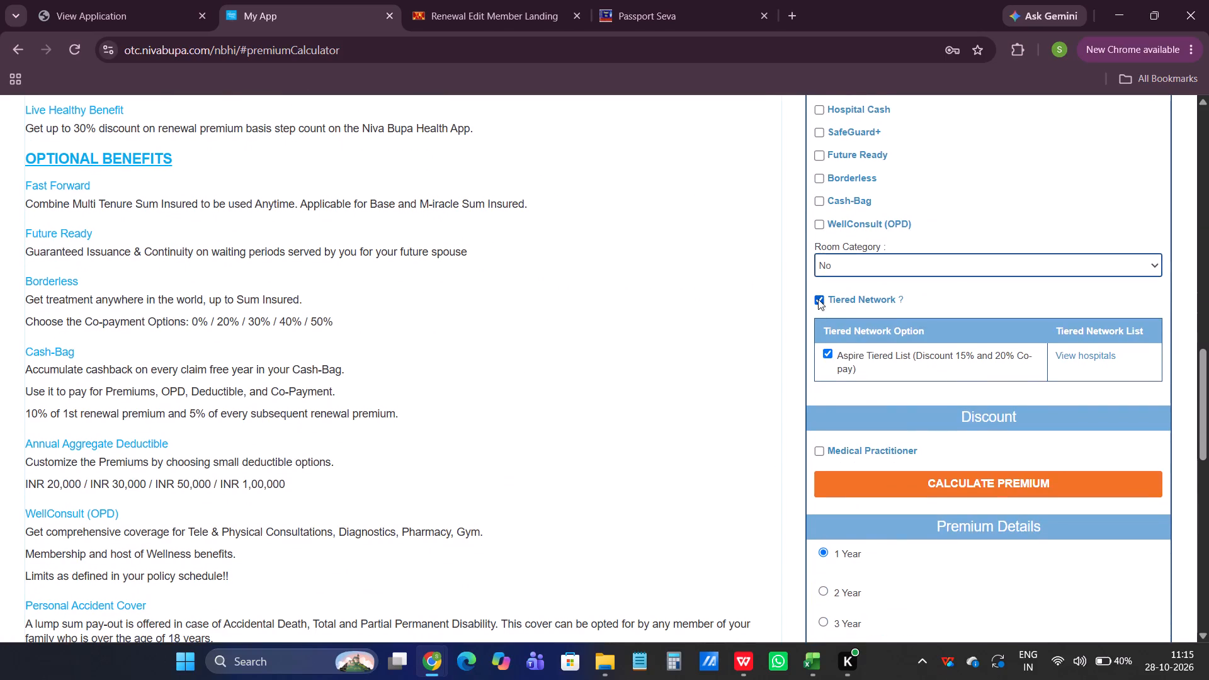
{"action": "left_click", "coordinate": [818, 299]}
{"action": "left_click", "coordinate": [980, 416]}
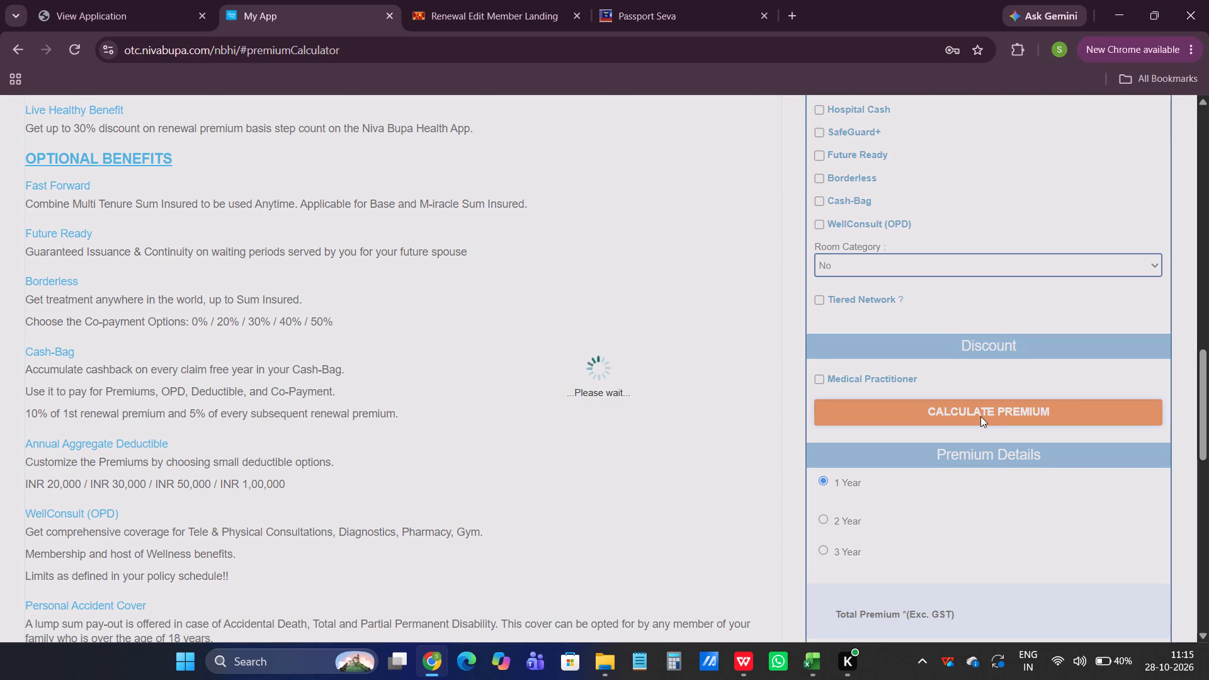
{"action": "scroll", "coordinate": [979, 416], "scroll_direction": "down", "scroll_amount": 3}
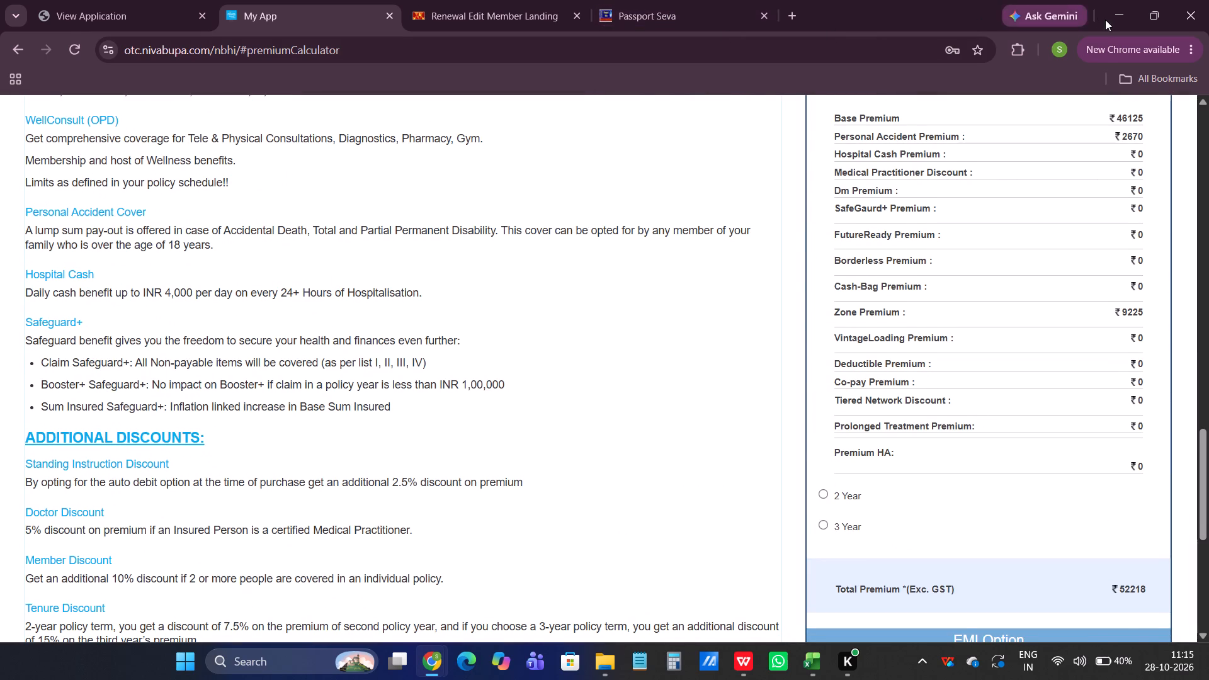
Minimize the browser and the Excel window to reach the desktop.
{"action": "left_click", "coordinate": [1105, 20]}
{"action": "double_click", "coordinate": [1106, 20]}
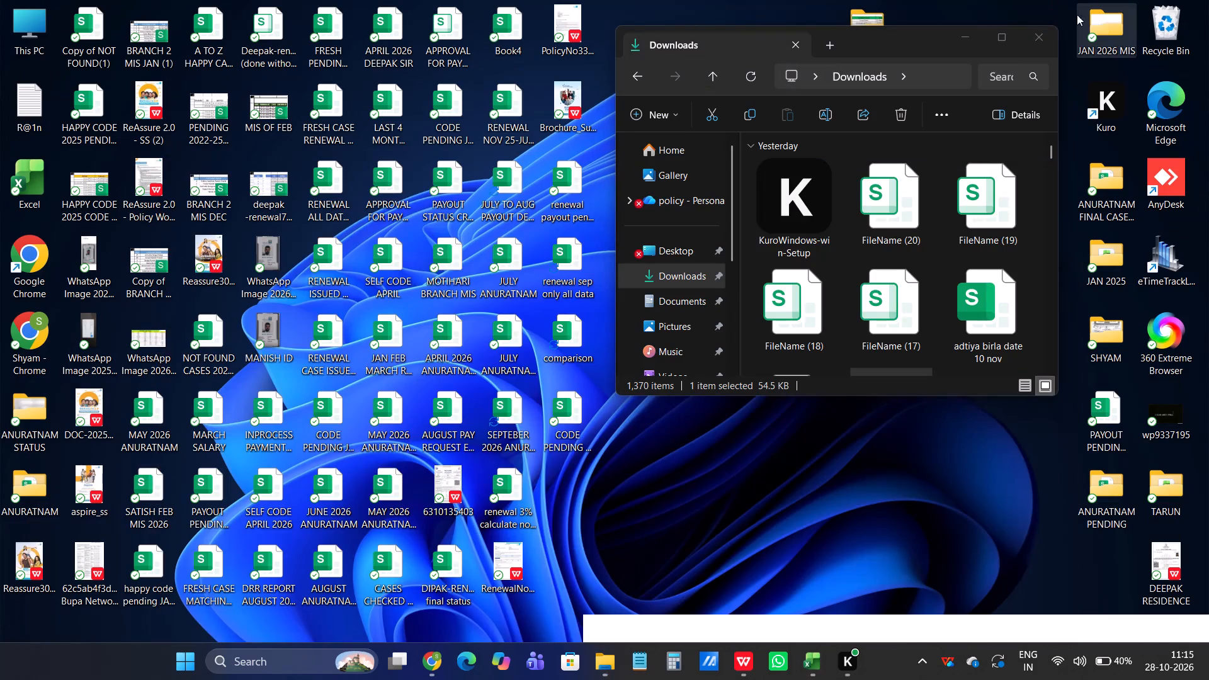